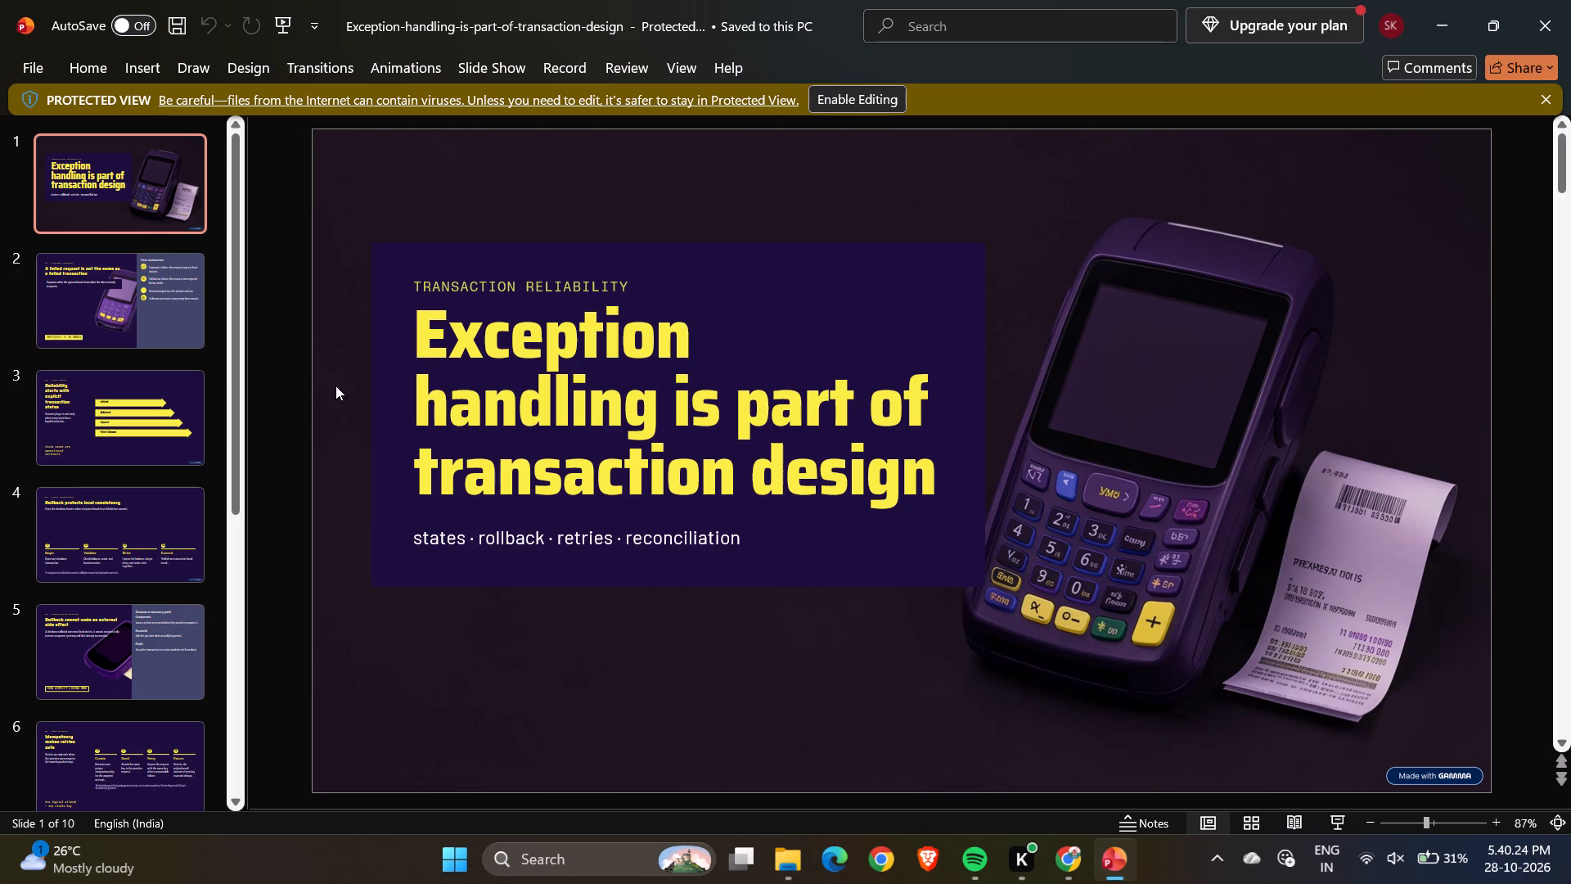
# Enable editing for the protected exception-handling presentation.
pyautogui.scroll(-7, 166, 603)
pyautogui.scroll(4, 166, 603)
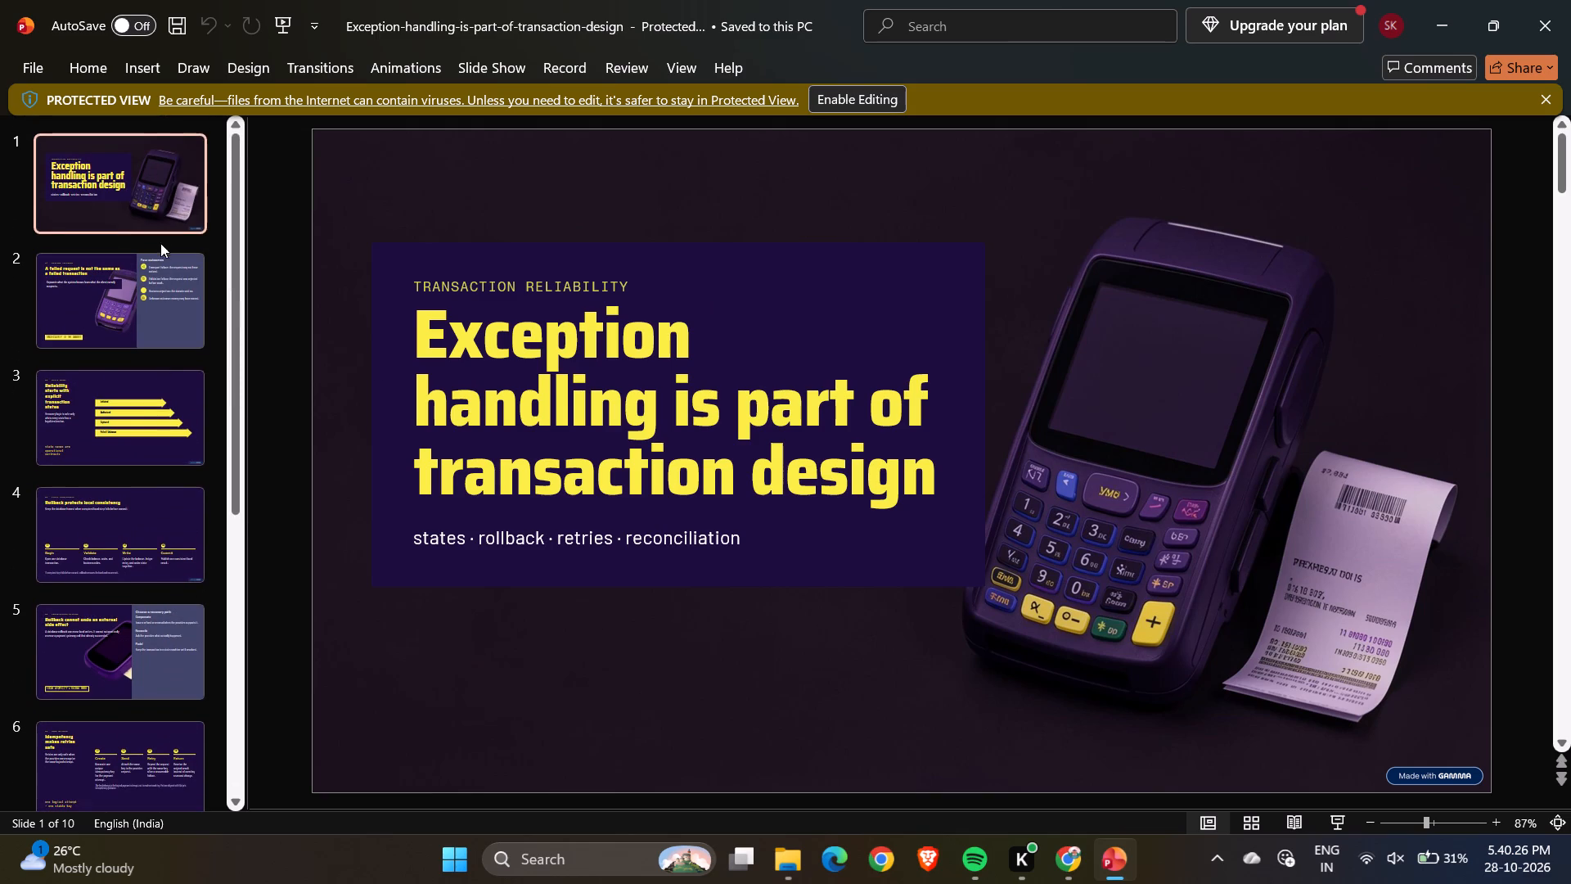
pyautogui.click(158, 201)
pyautogui.click(155, 256)
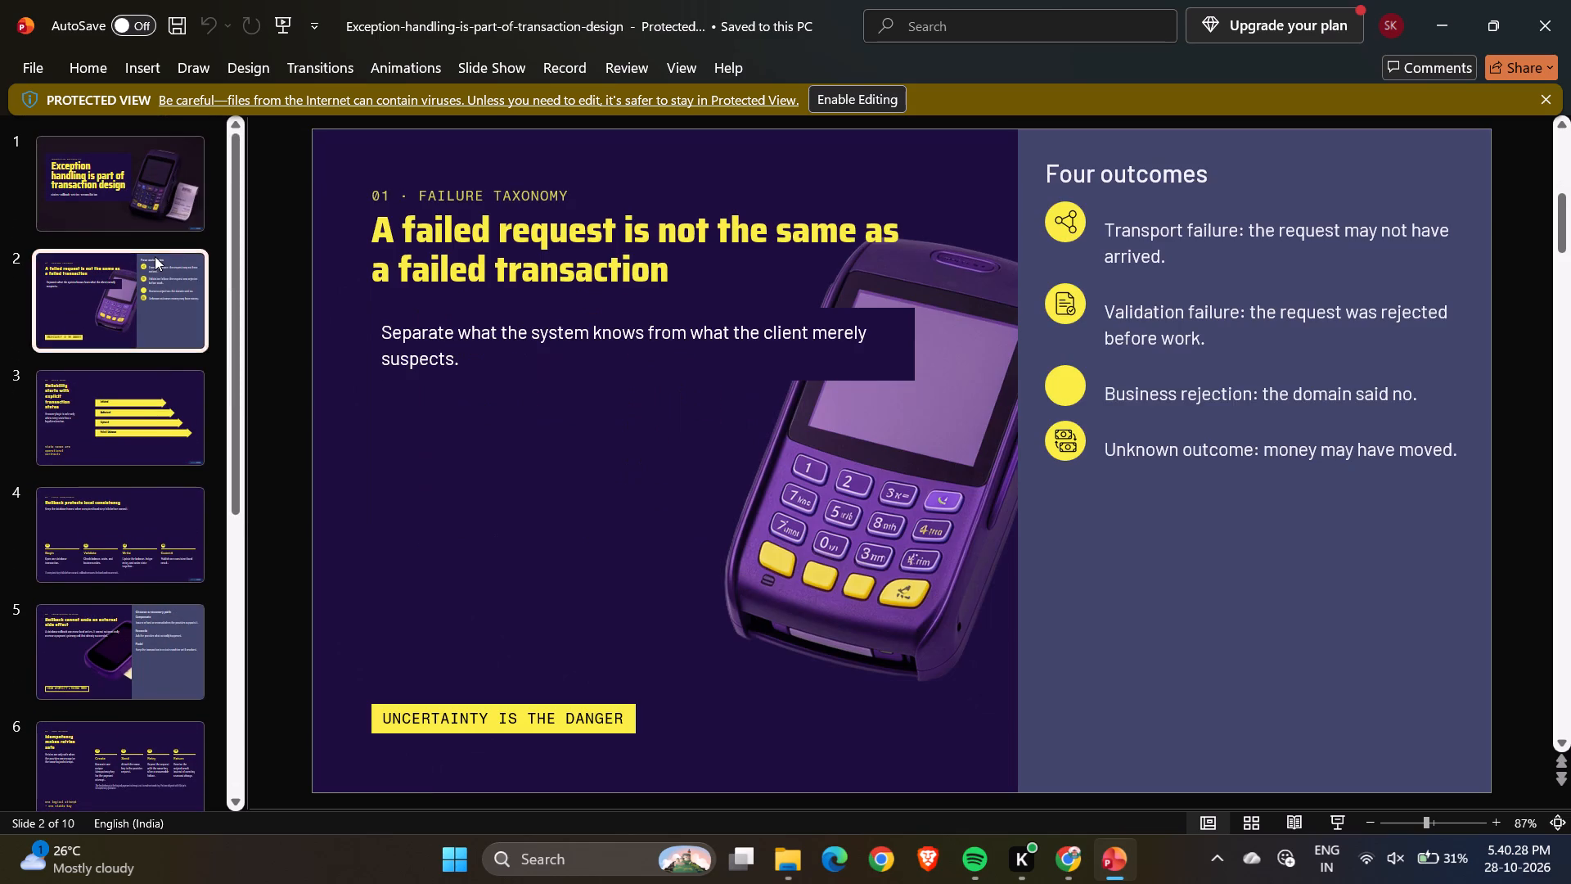
pyautogui.click(125, 214)
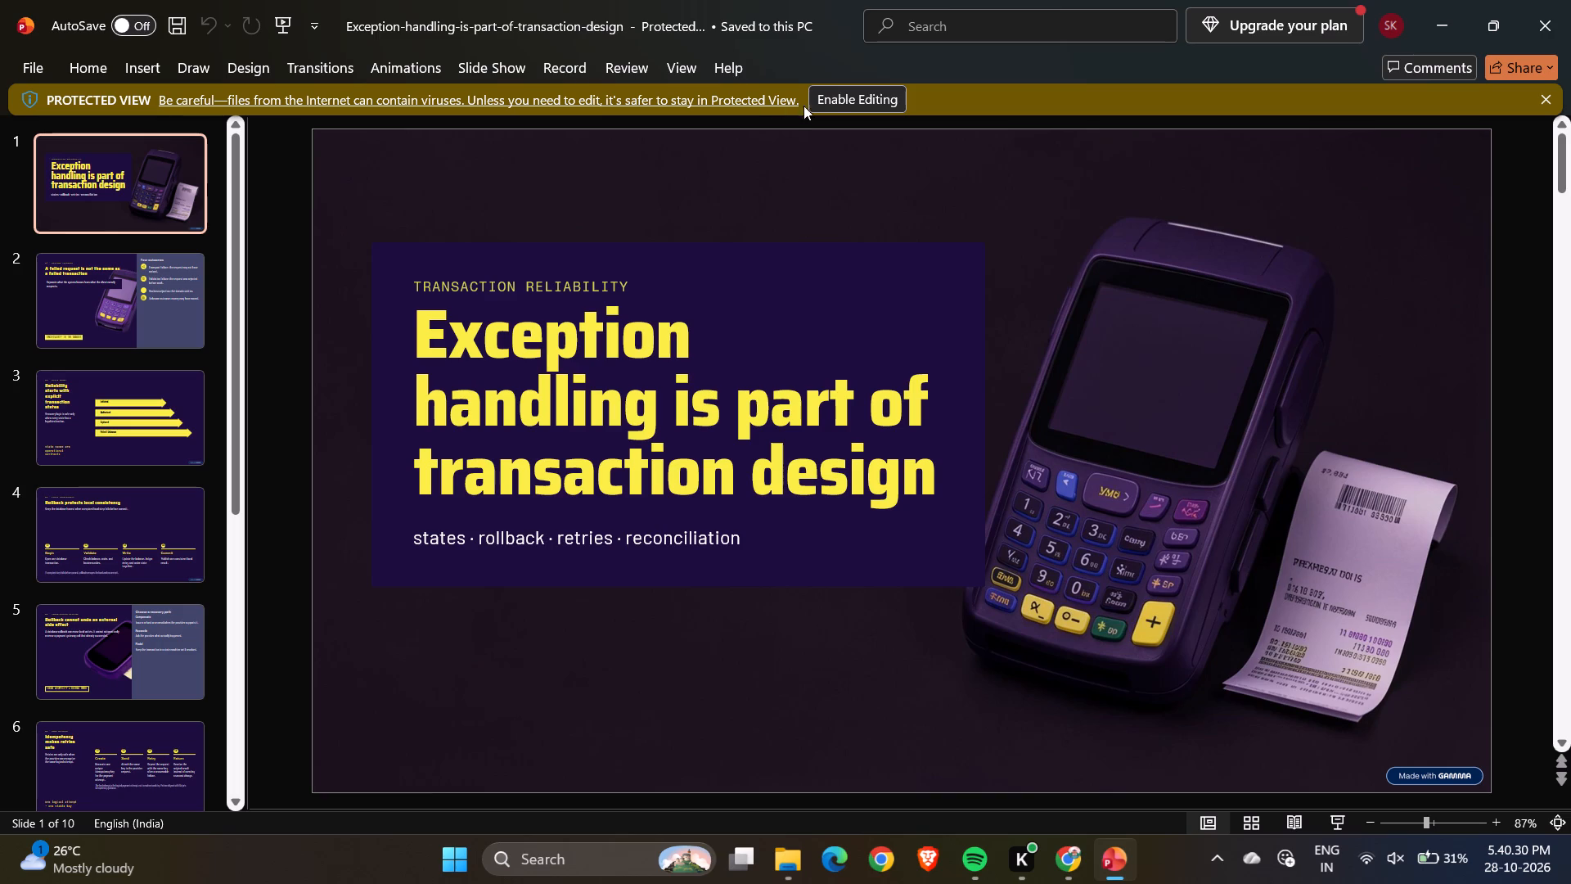
pyautogui.click(839, 92)
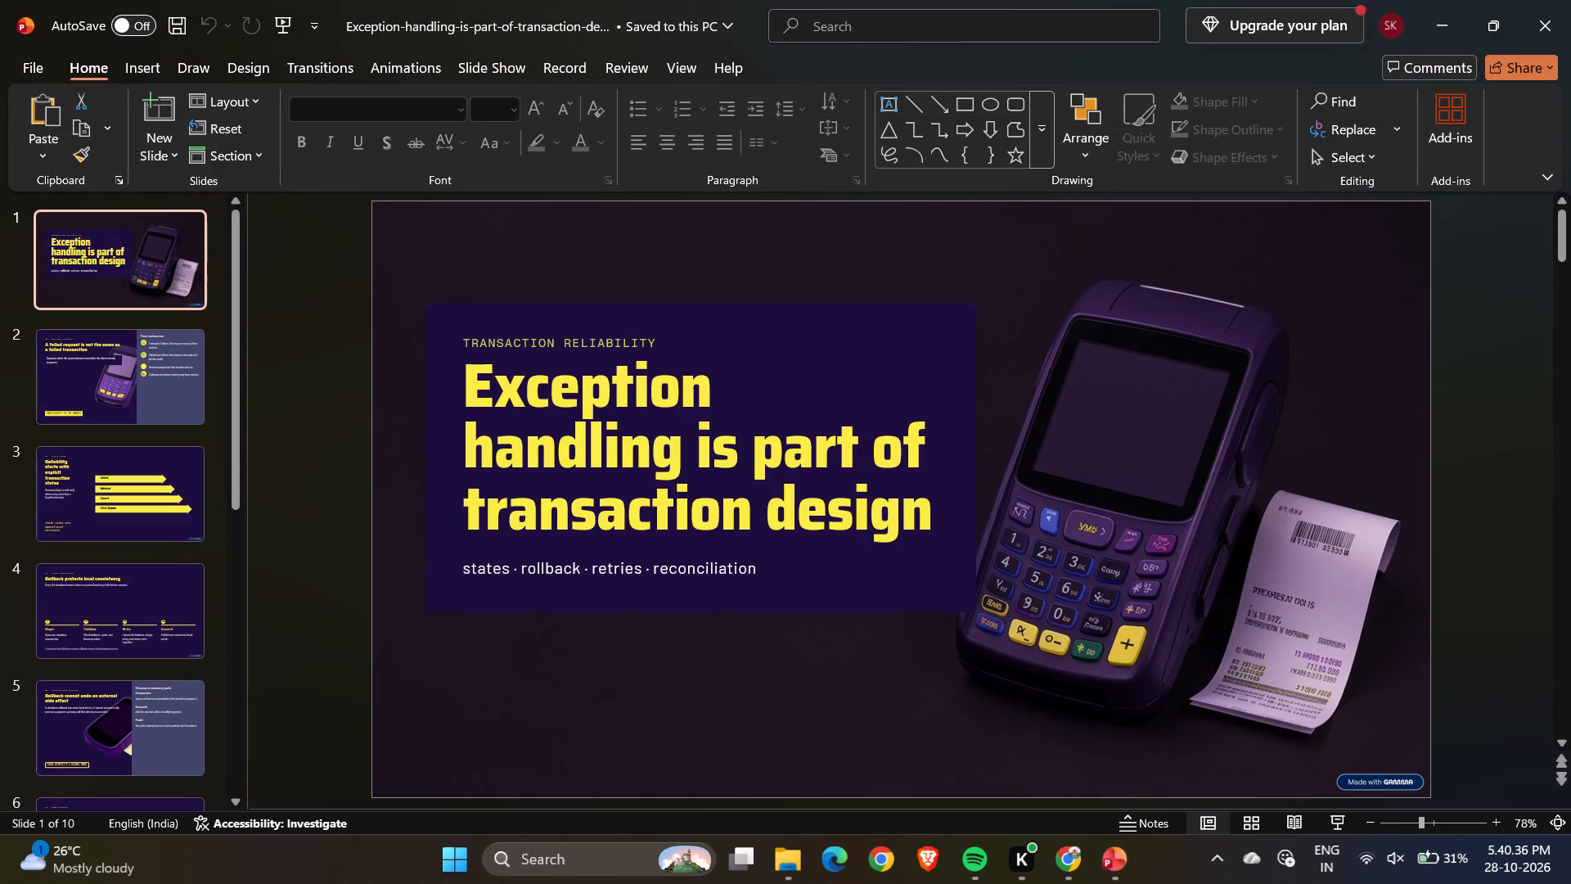
# Copy the word "Exception" from the slide 1 title, paste it as a new text box, and move it below the title panel.
pyautogui.moveTo(475, 373); pyautogui.dragTo(713, 370)
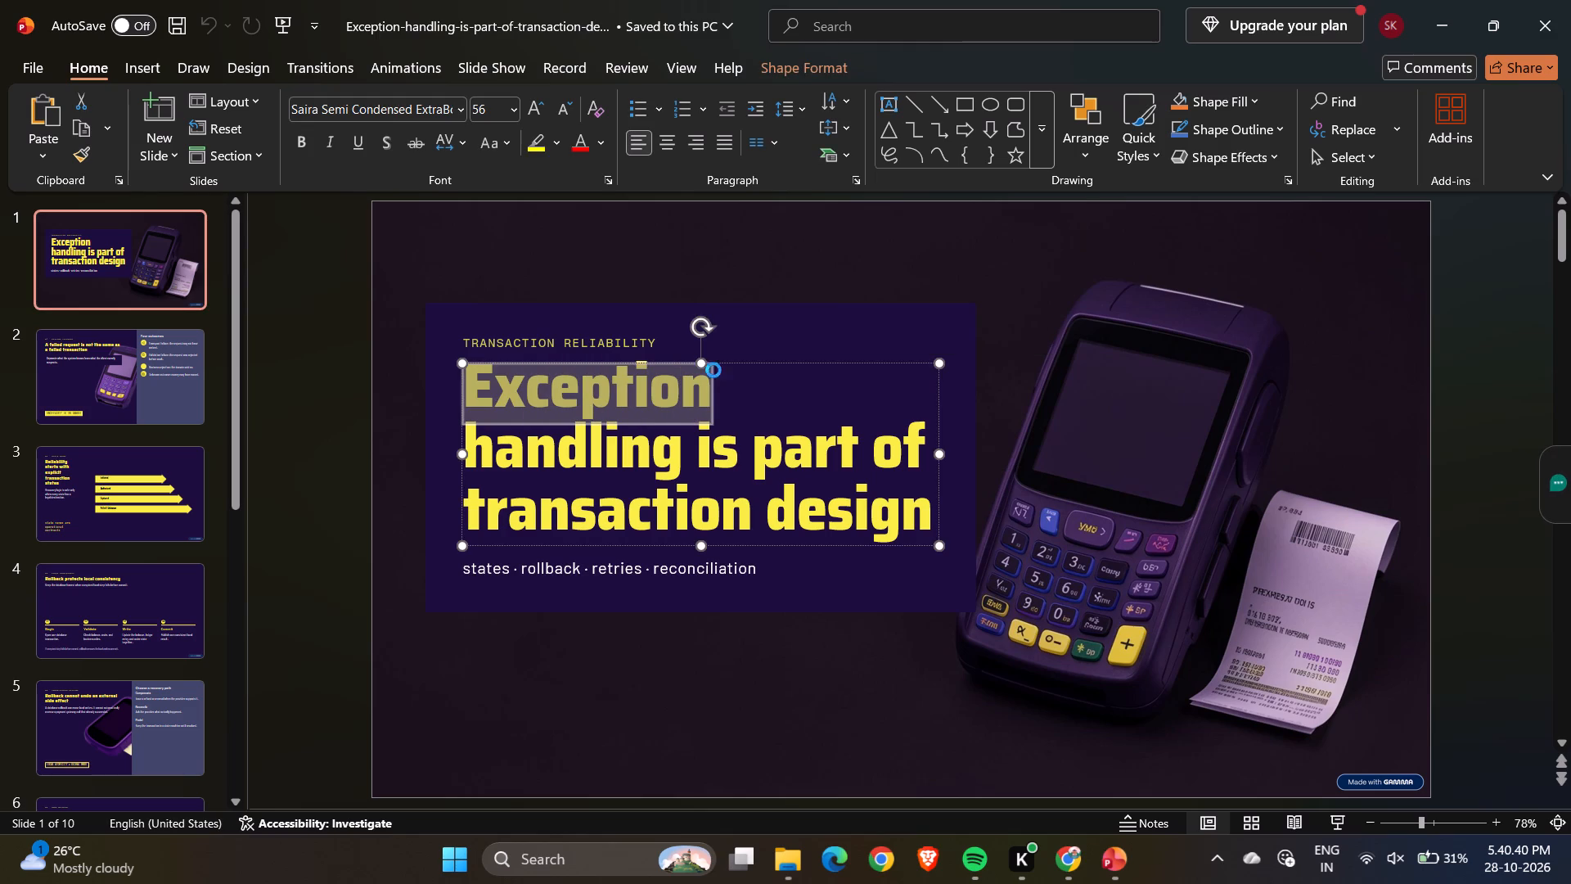
pyautogui.hotkey('ctrl', 'c')
pyautogui.click(773, 279)
pyautogui.click(473, 727)
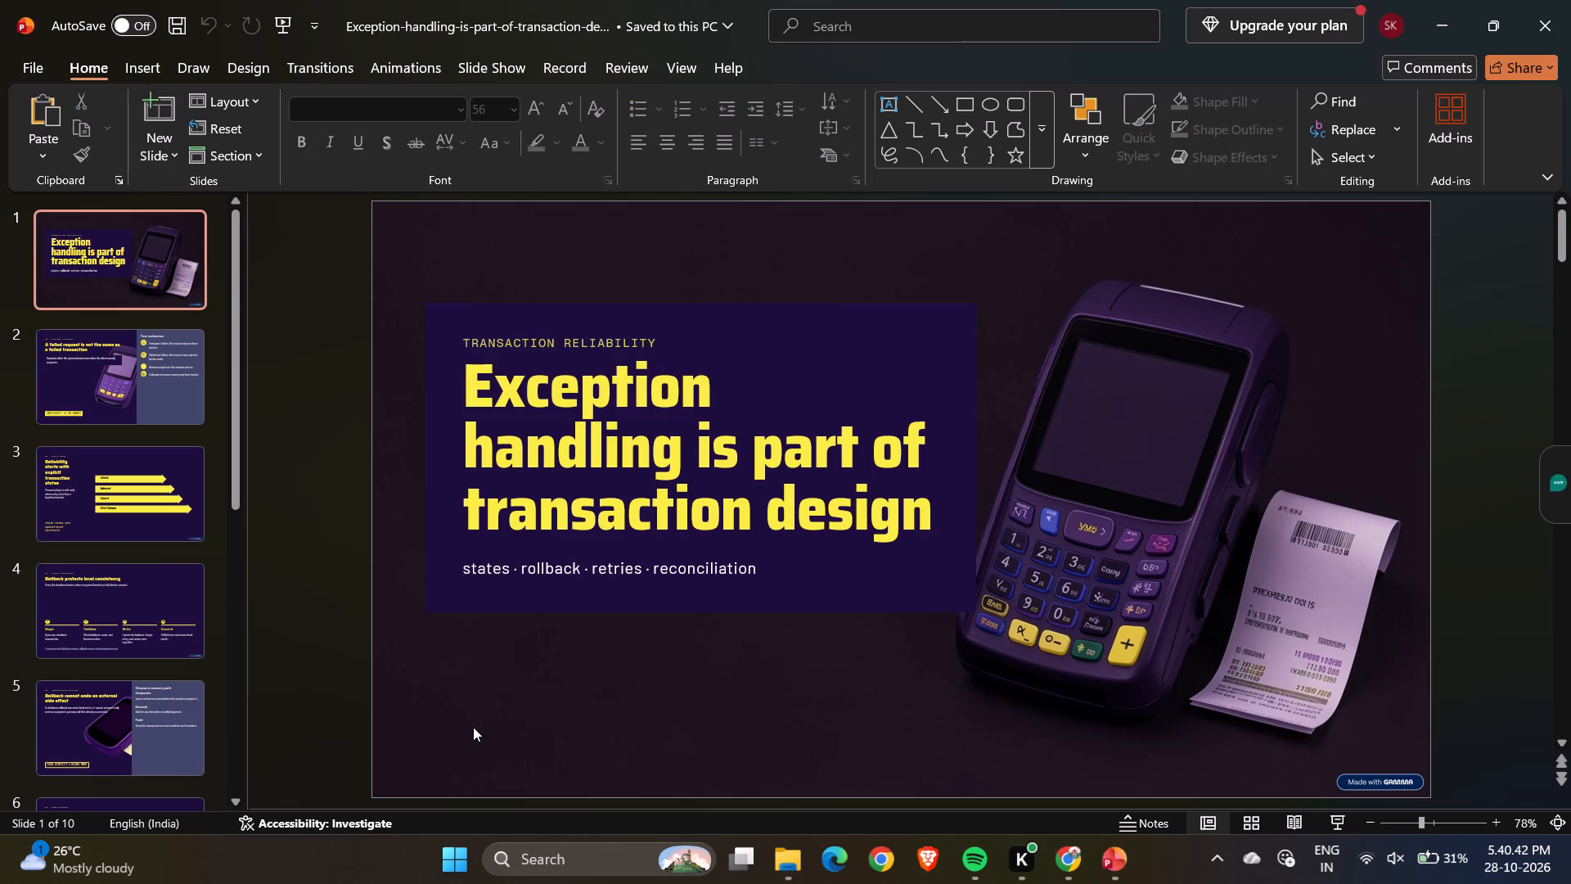
pyautogui.hotkey('ctrl', 'v')
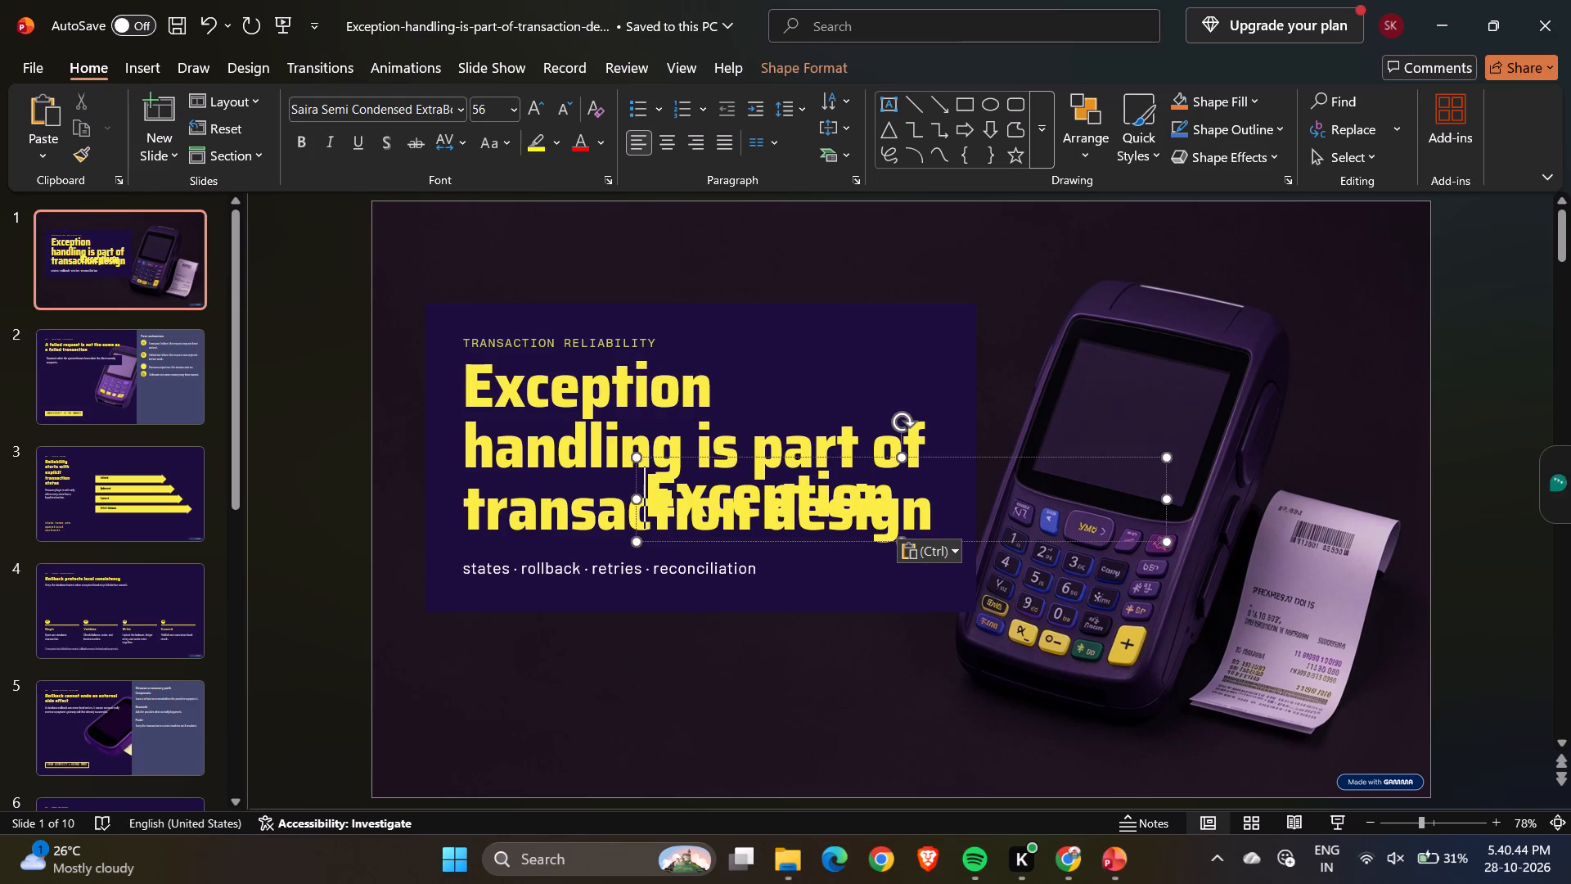
pyautogui.moveTo(962, 523); pyautogui.dragTo(744, 706)
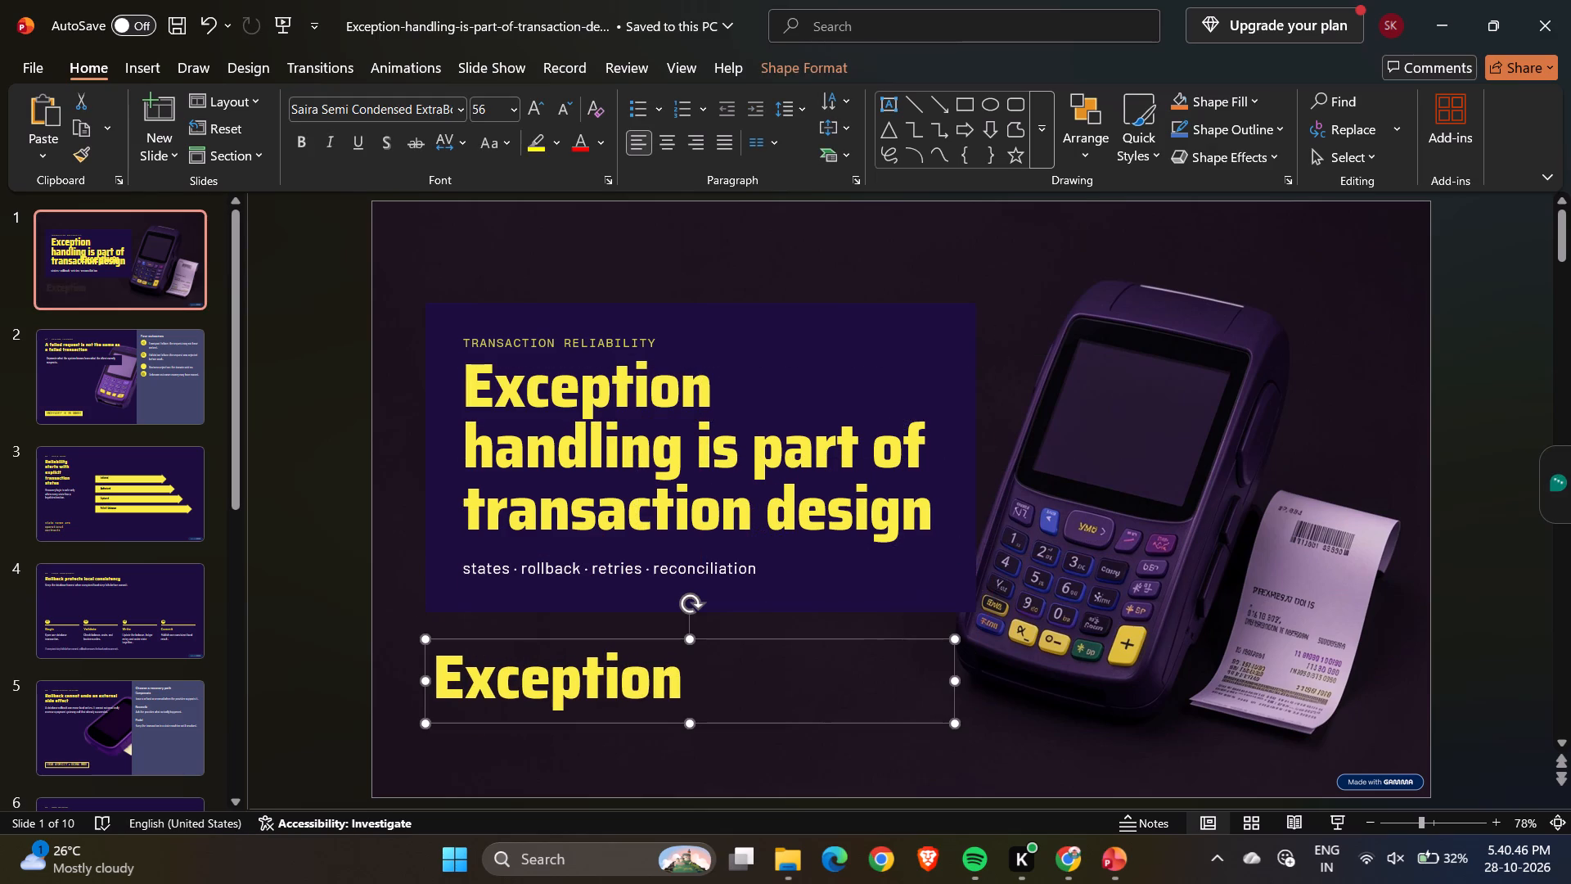
# Delete the word "Exception" from the pasted text box, leaving the box empty.
pyautogui.click(727, 689)
pyautogui.click(675, 680)
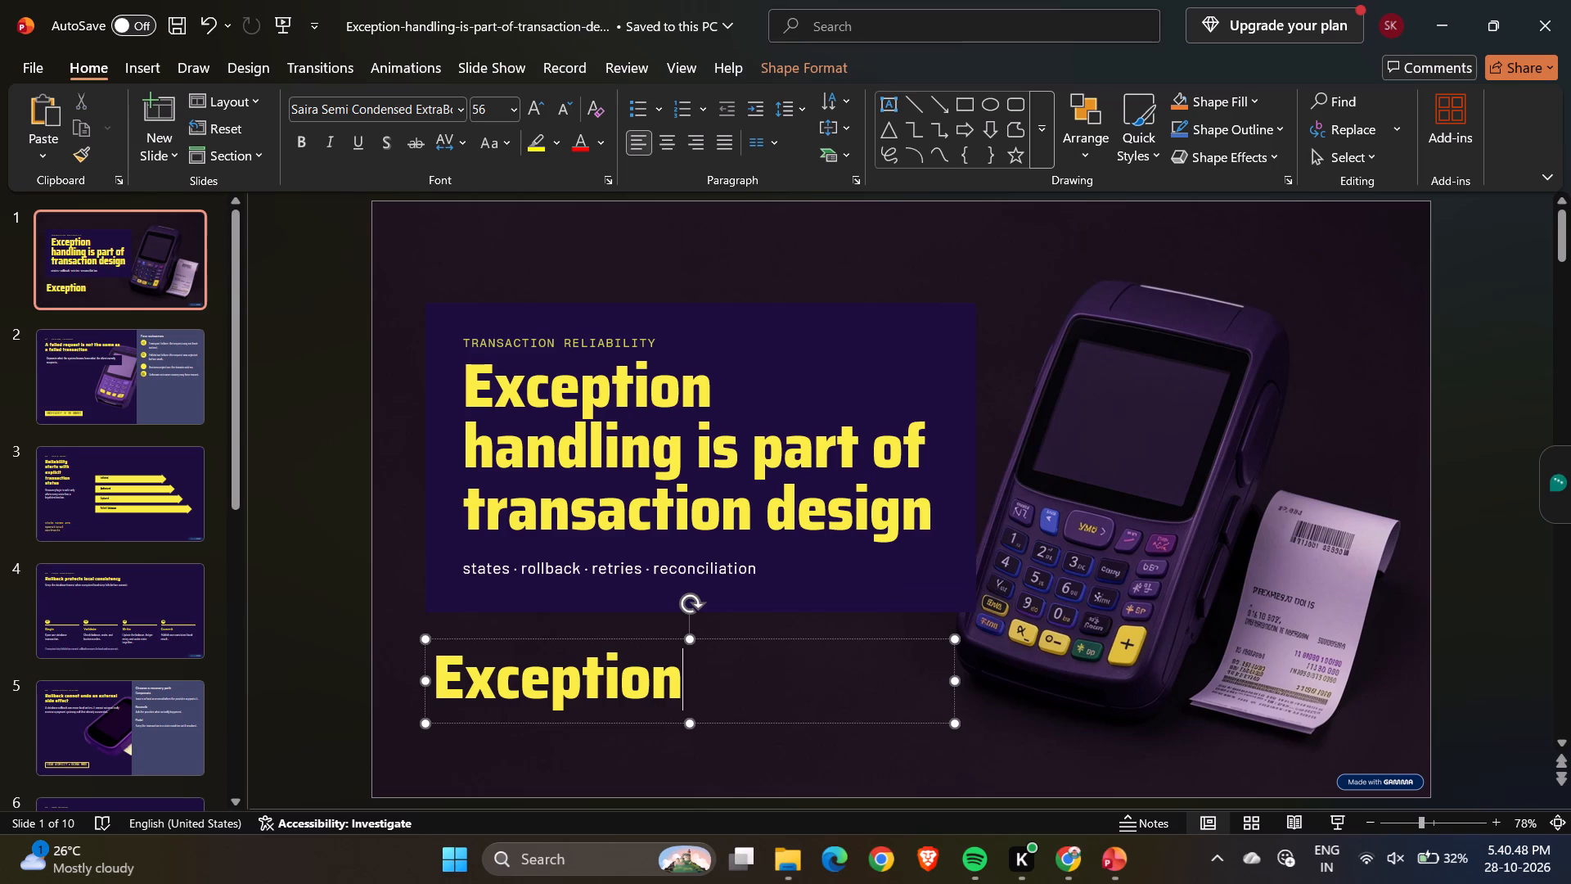
pyautogui.press('BackSpace')
pyautogui.press('BackSpace')
pyautogui.press('BackSpace')
pyautogui.press('BackSpace')
pyautogui.press('BackSpace')
pyautogui.press('BackSpace')
pyautogui.press('BackSpace')
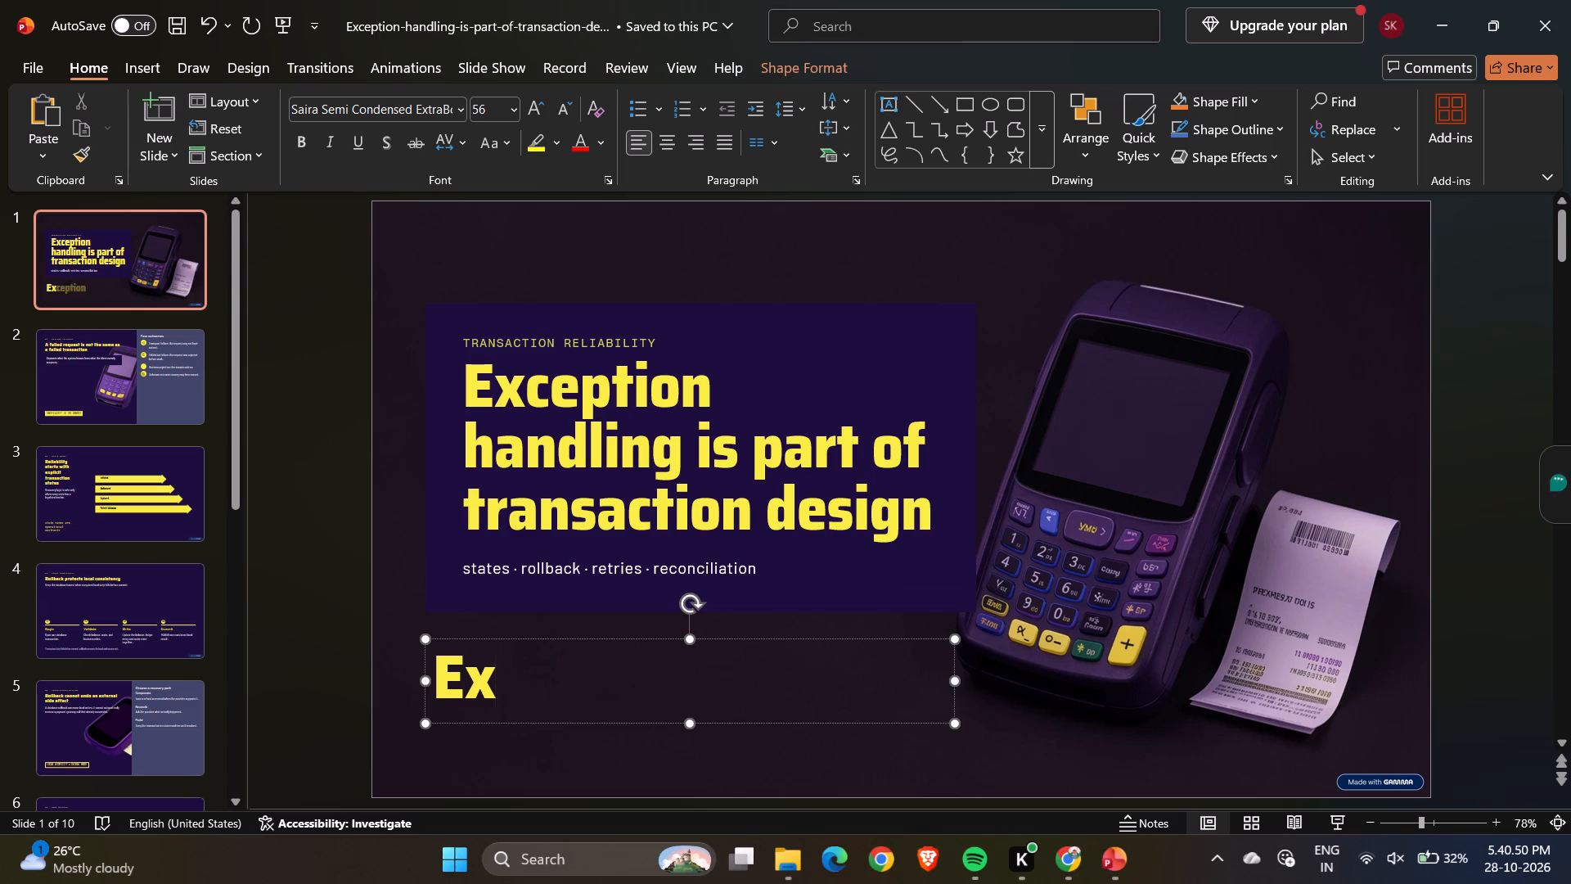
pyautogui.press('BackSpace')
pyautogui.press('BackSpace')
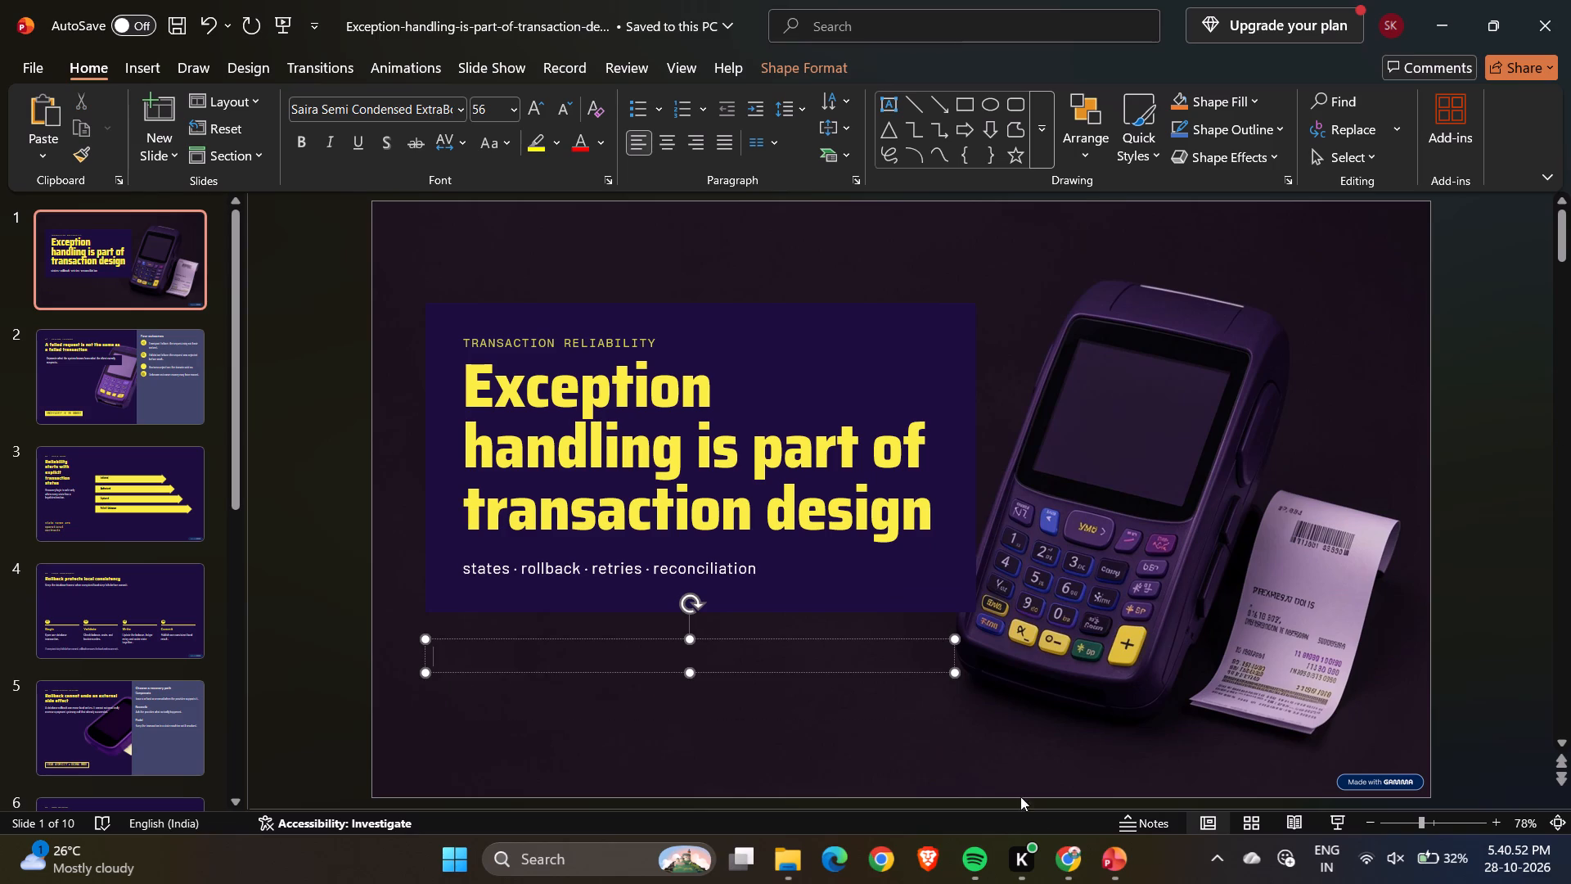
# Open the "ai ppt" presentation from File Explorer and copy the four lines of student details on its title slide.
pyautogui.click(794, 876)
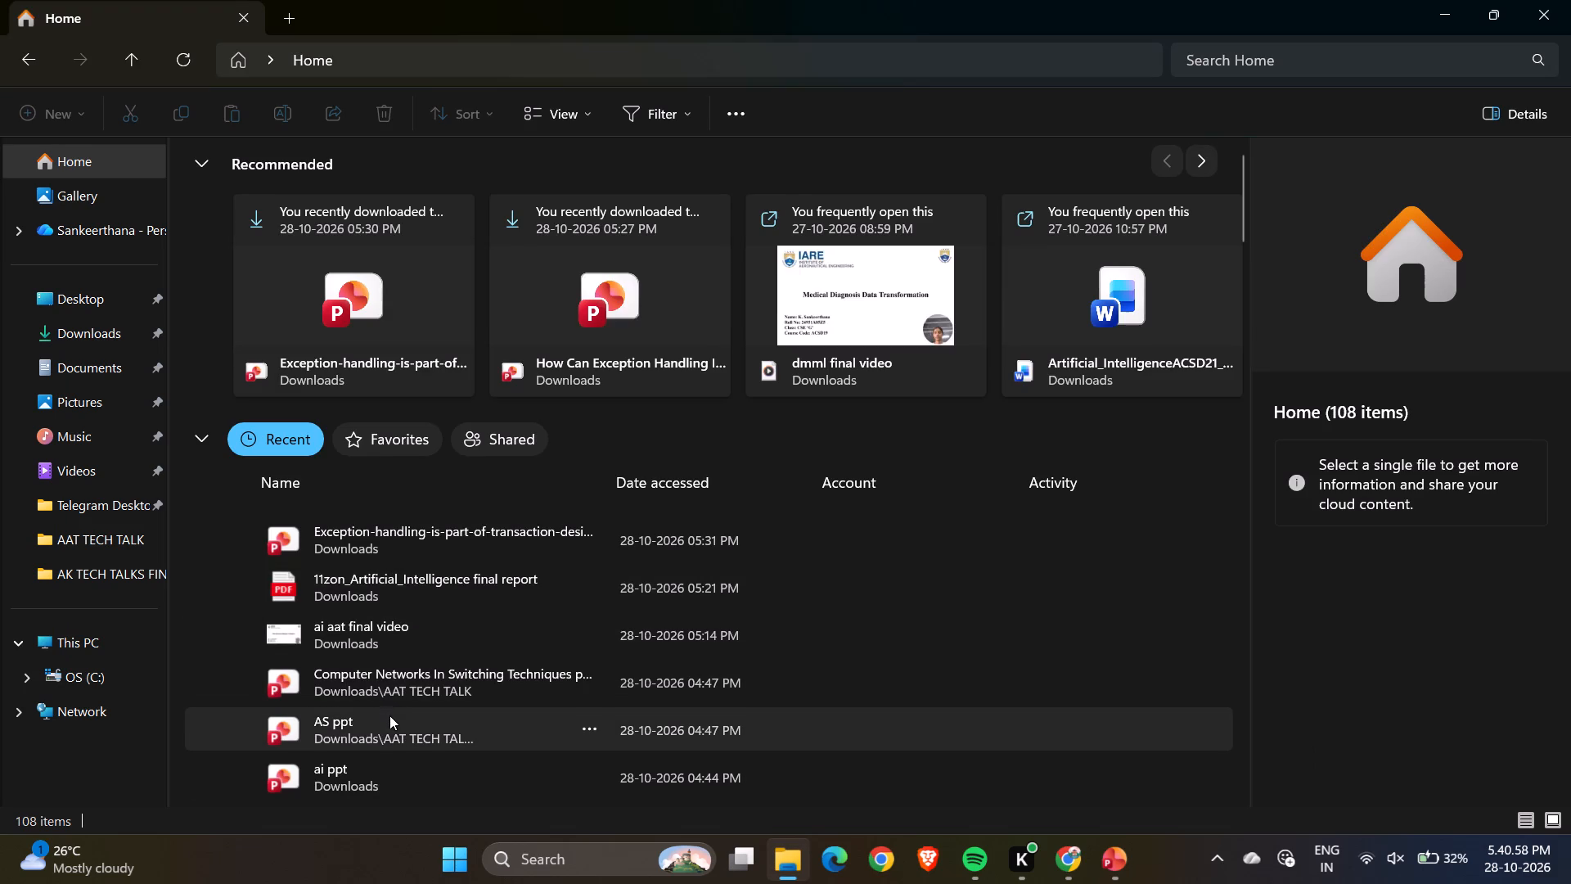
pyautogui.doubleClick(384, 770)
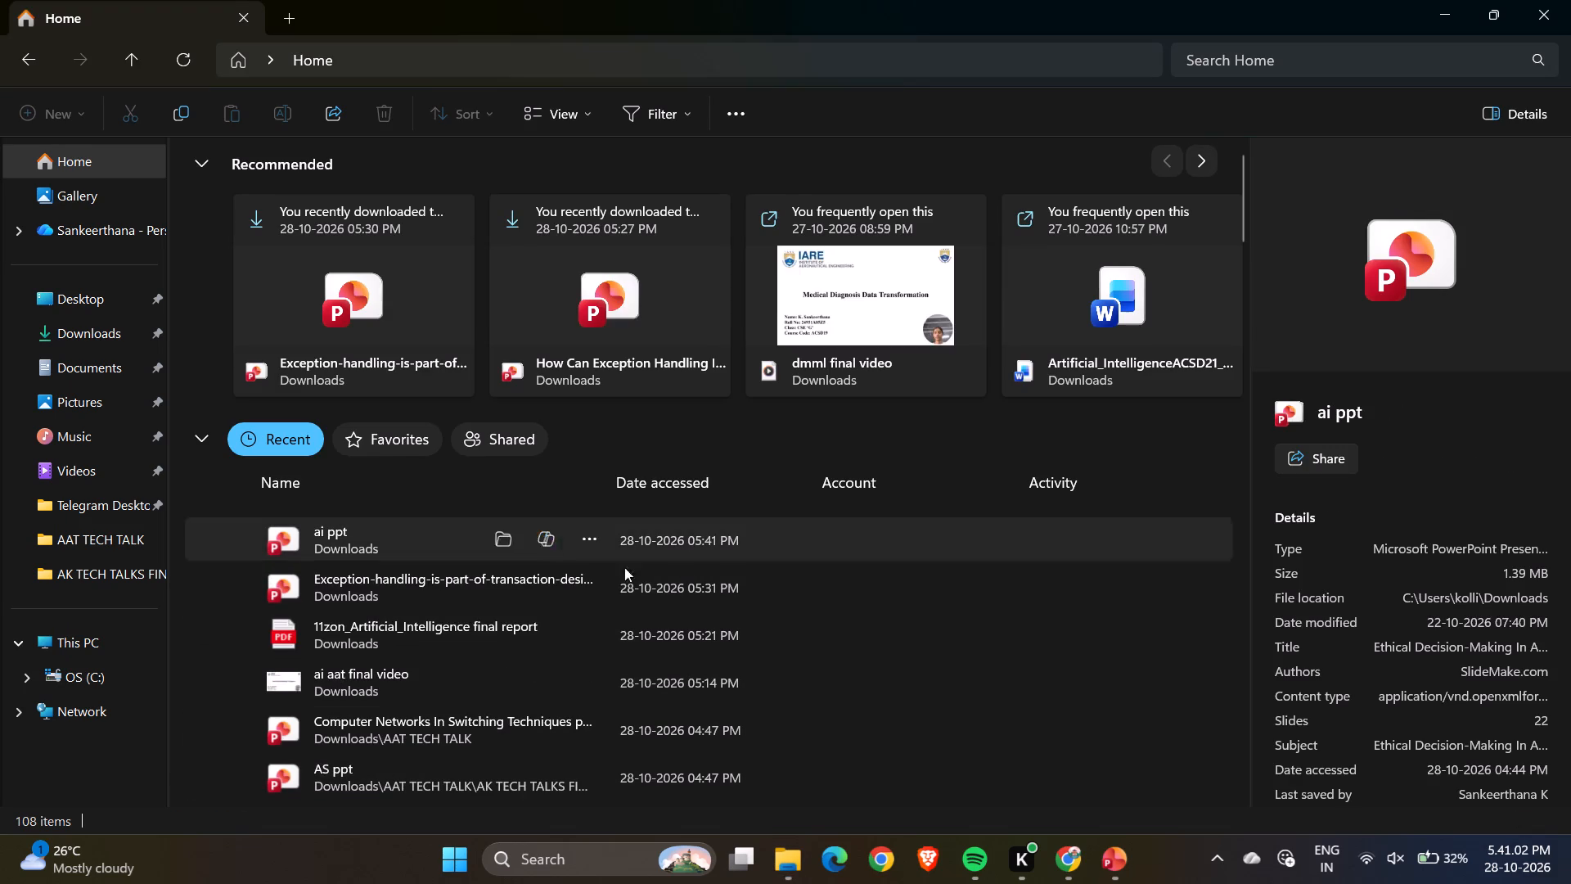
pyautogui.doubleClick(454, 545)
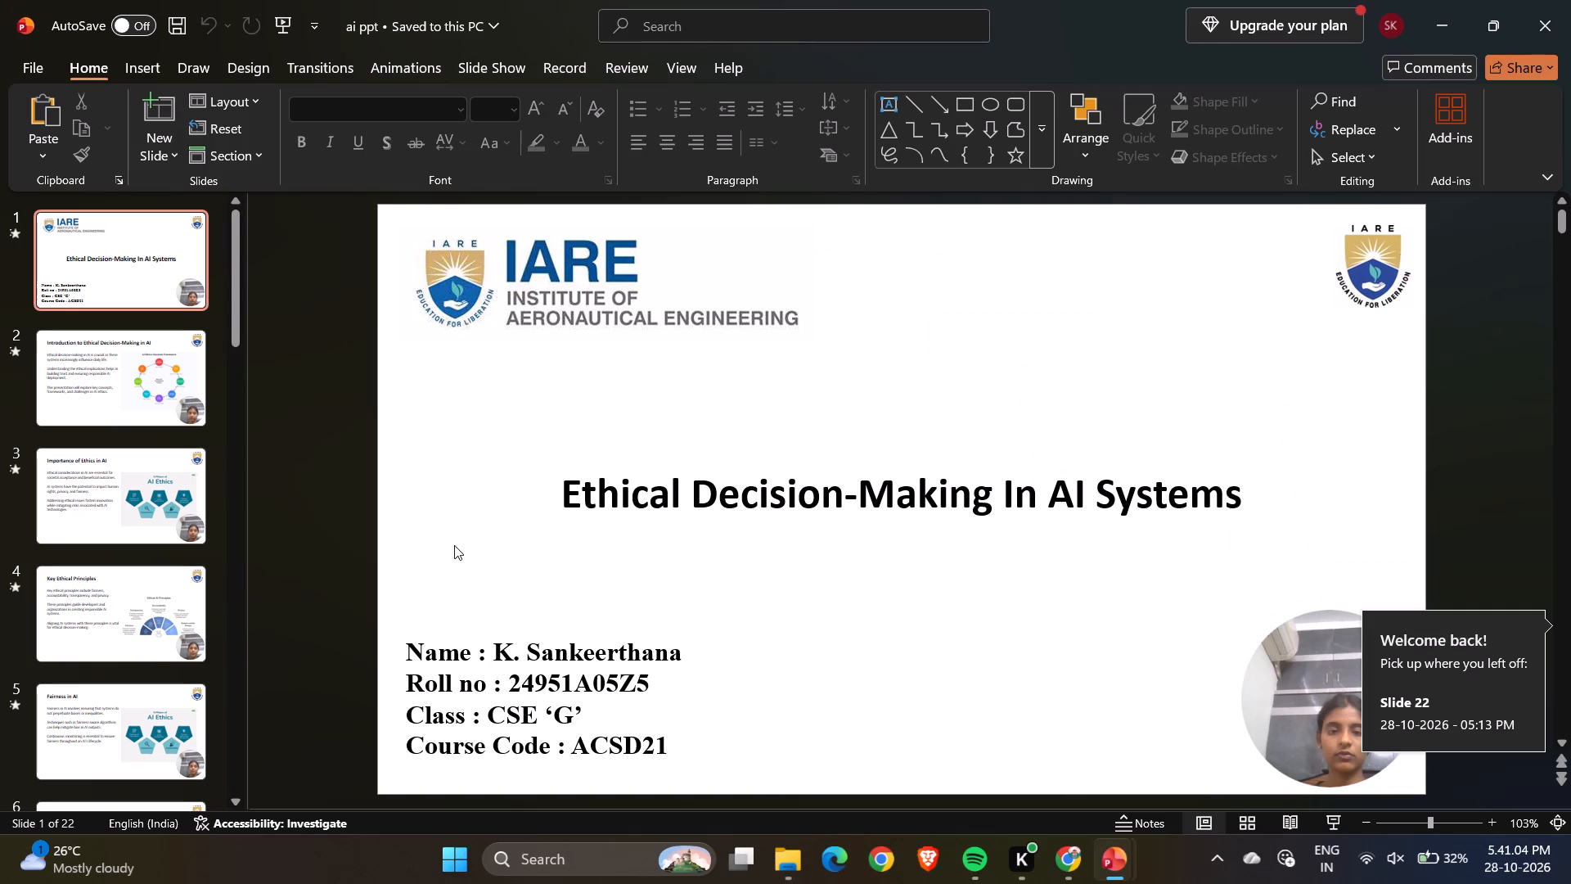
pyautogui.moveTo(672, 755); pyautogui.dragTo(407, 639)
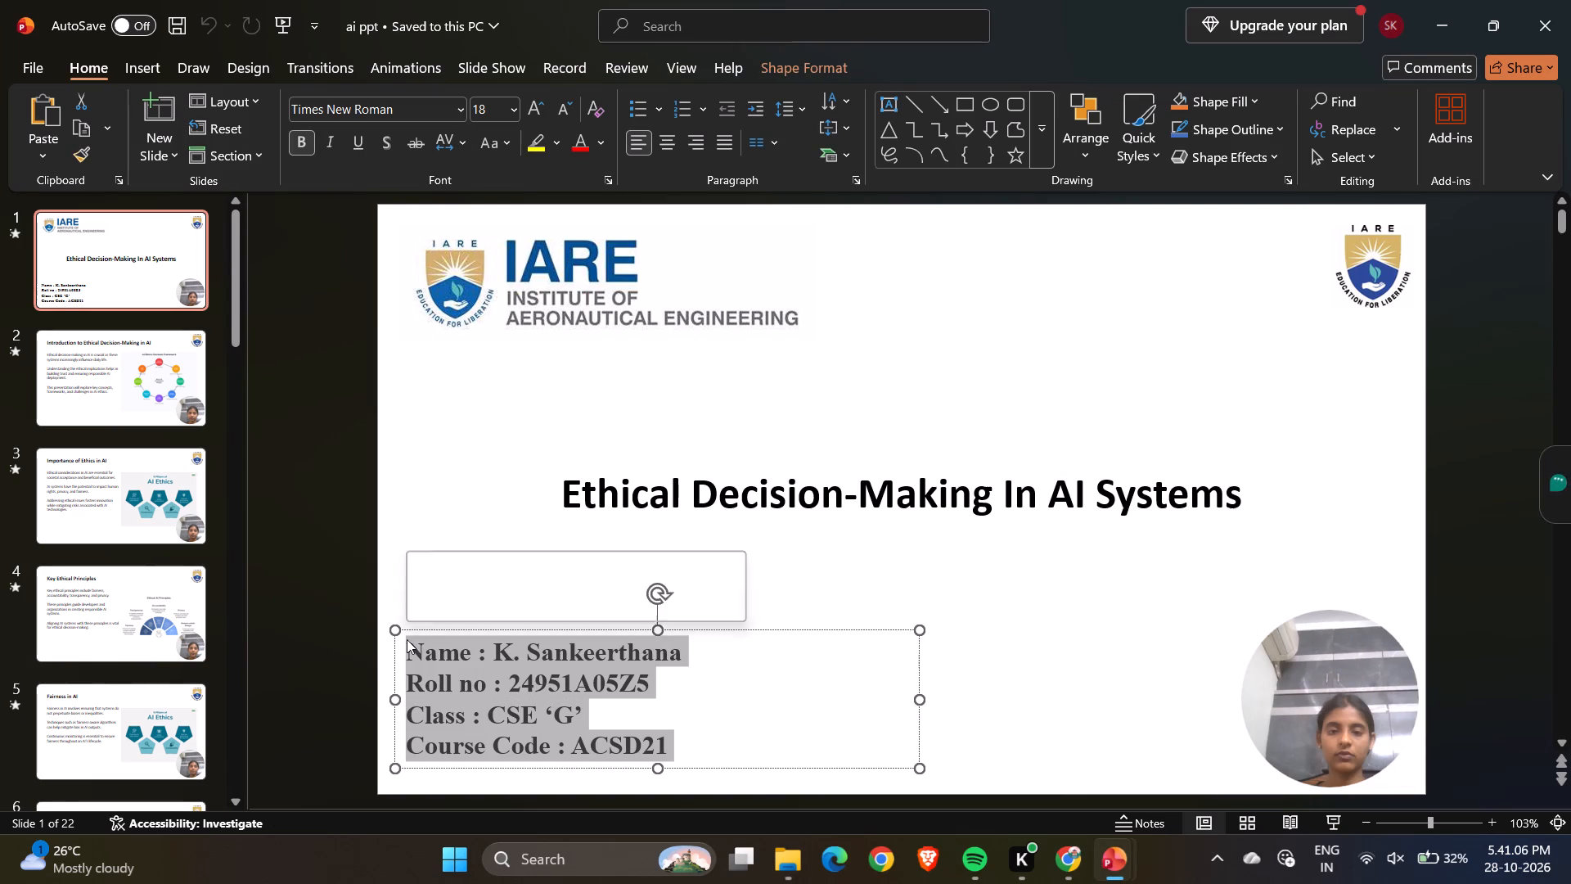
pyautogui.hotkey('ctrl', 'c')
pyautogui.click(559, 531)
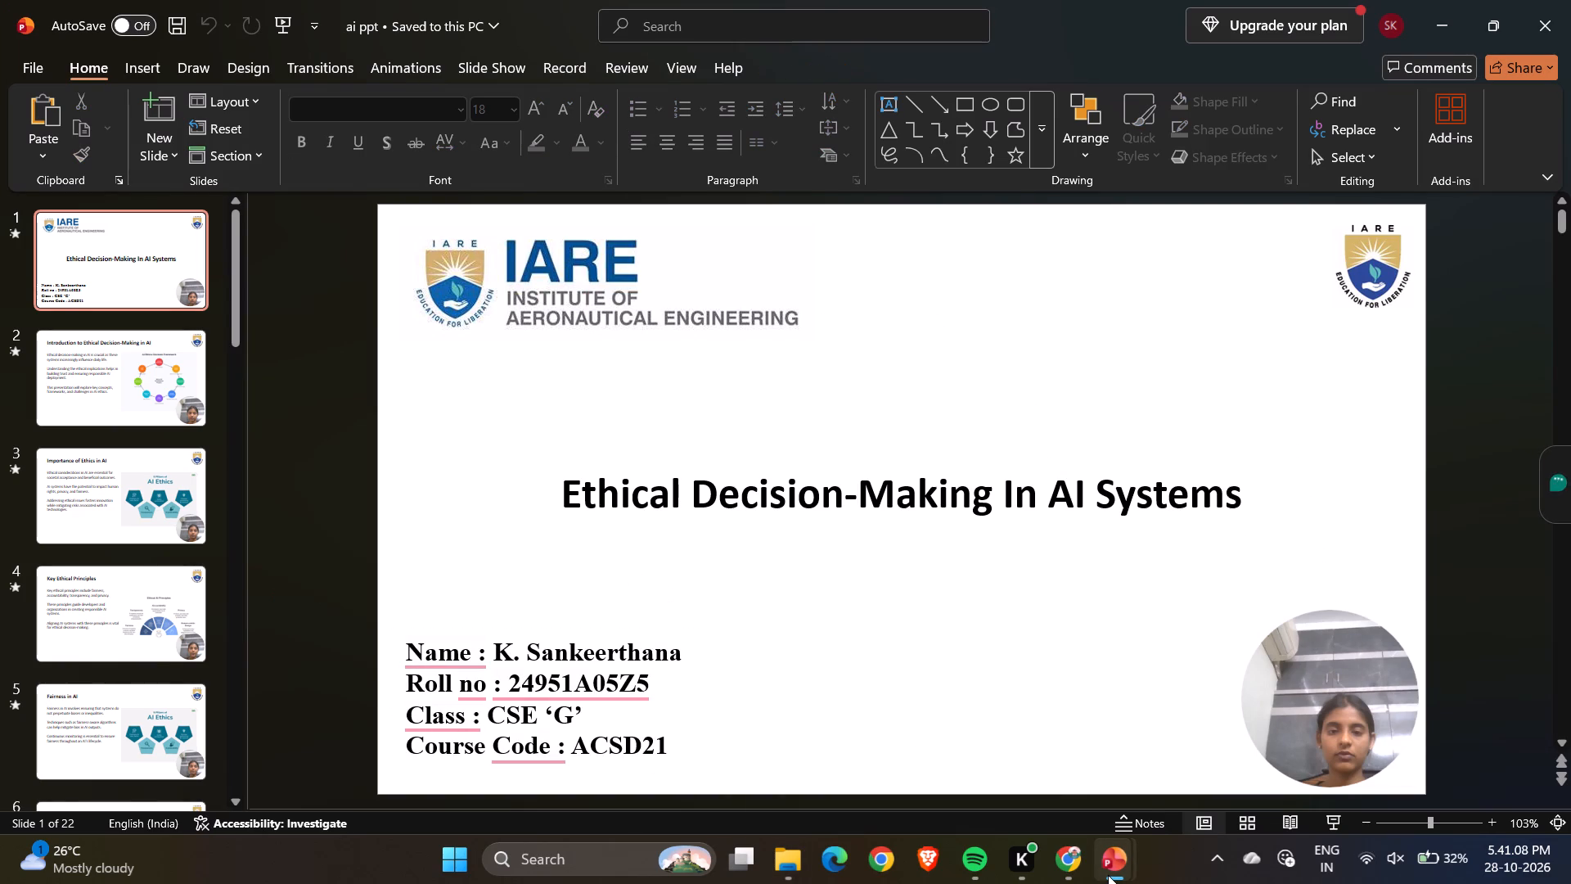
# Switch back to the exception-handling presentation and place the cursor in the empty text box below the title panel.
pyautogui.click(1032, 756)
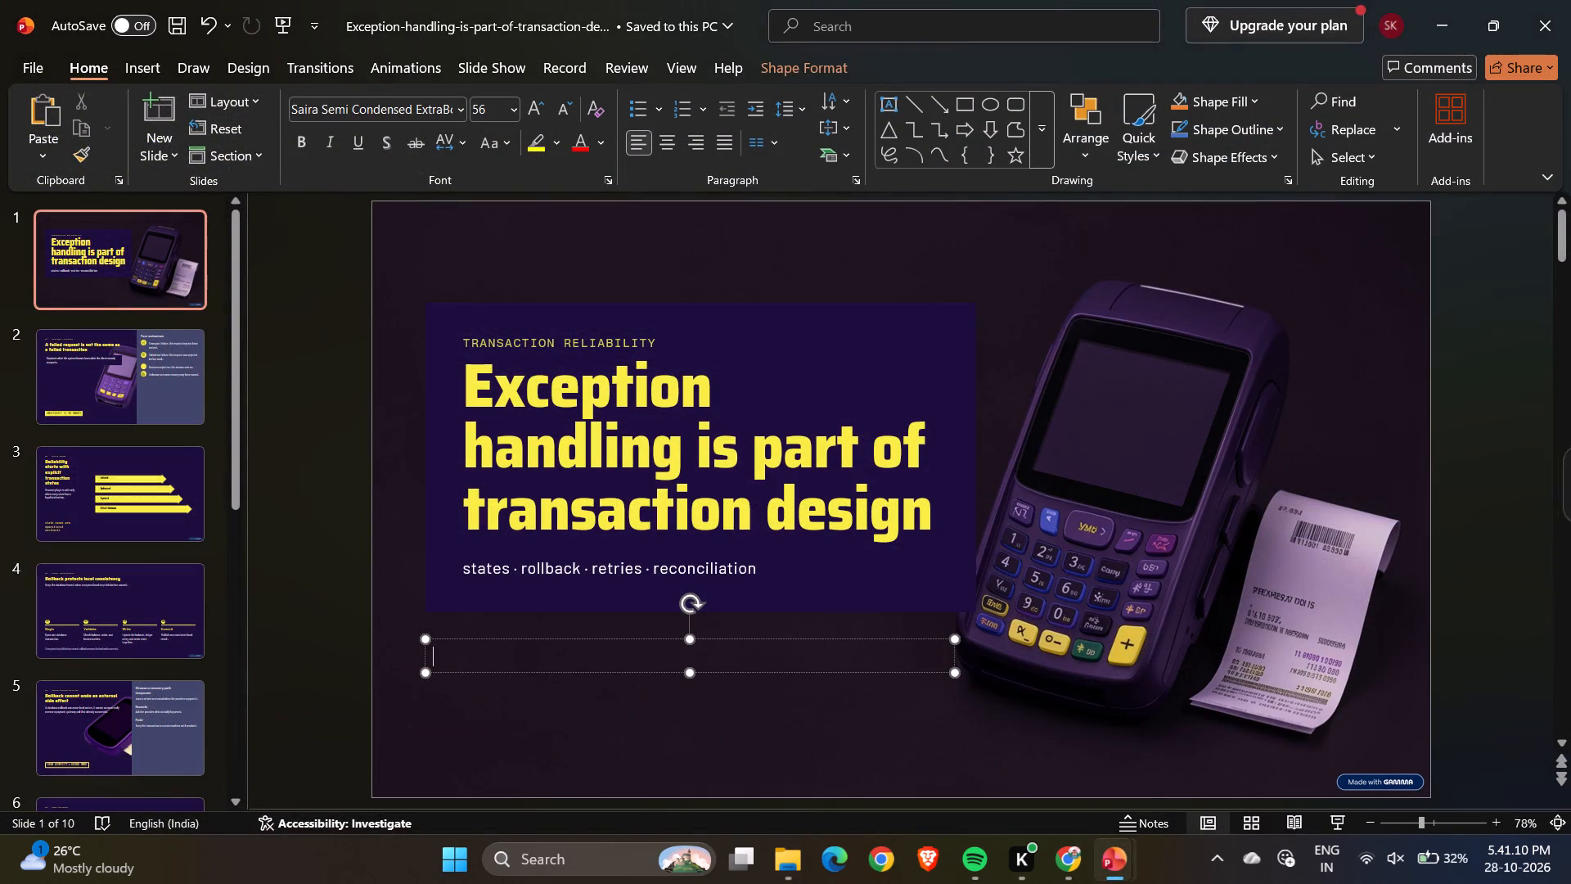
pyautogui.click(522, 651)
pyautogui.click(478, 656)
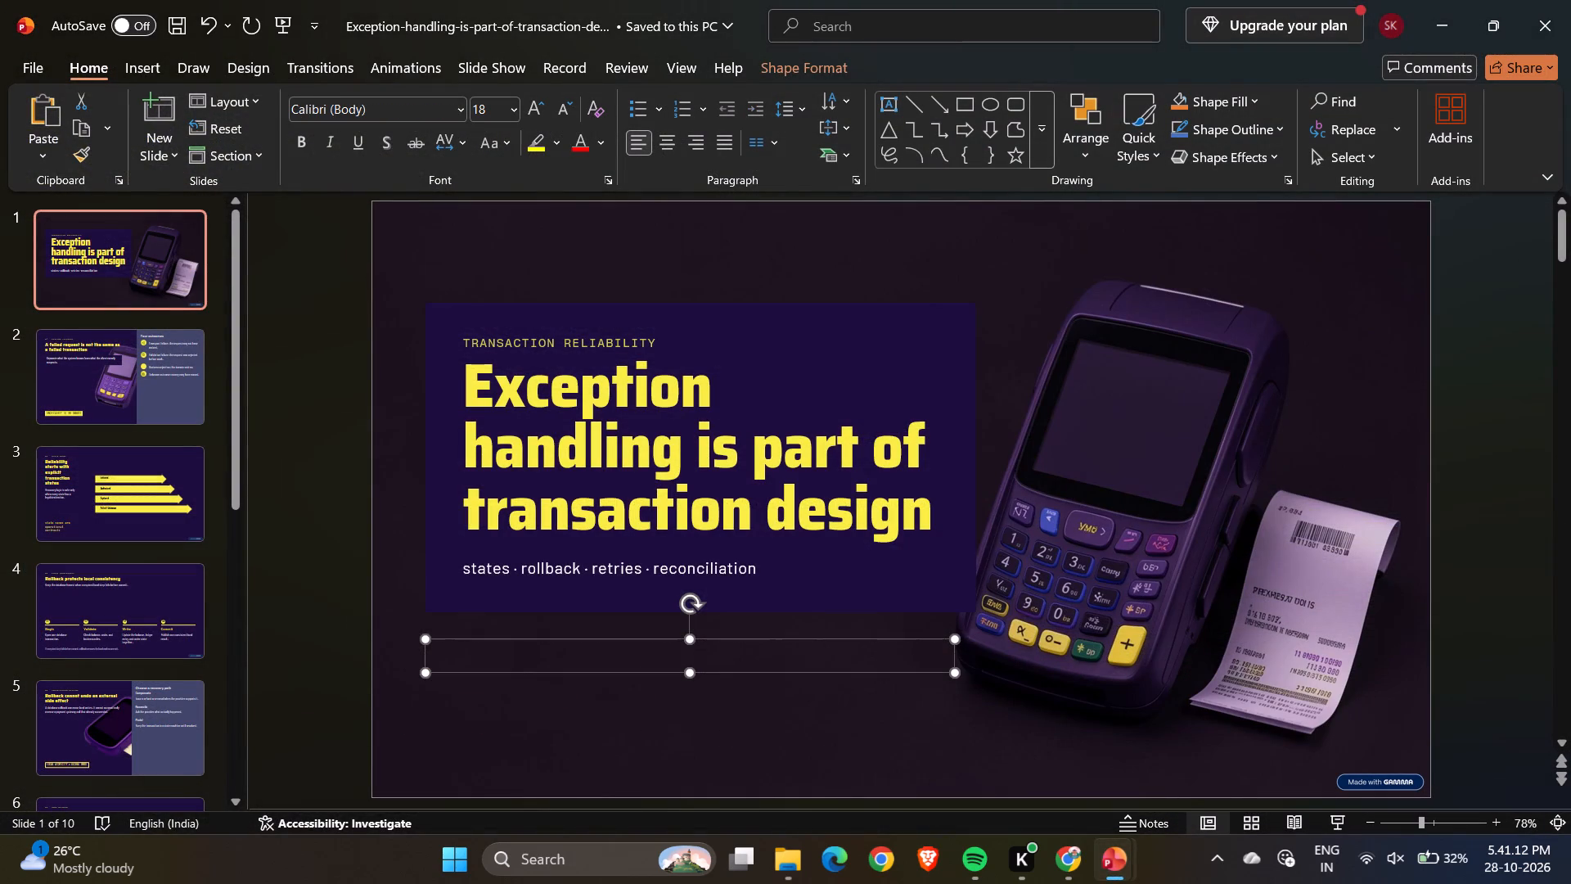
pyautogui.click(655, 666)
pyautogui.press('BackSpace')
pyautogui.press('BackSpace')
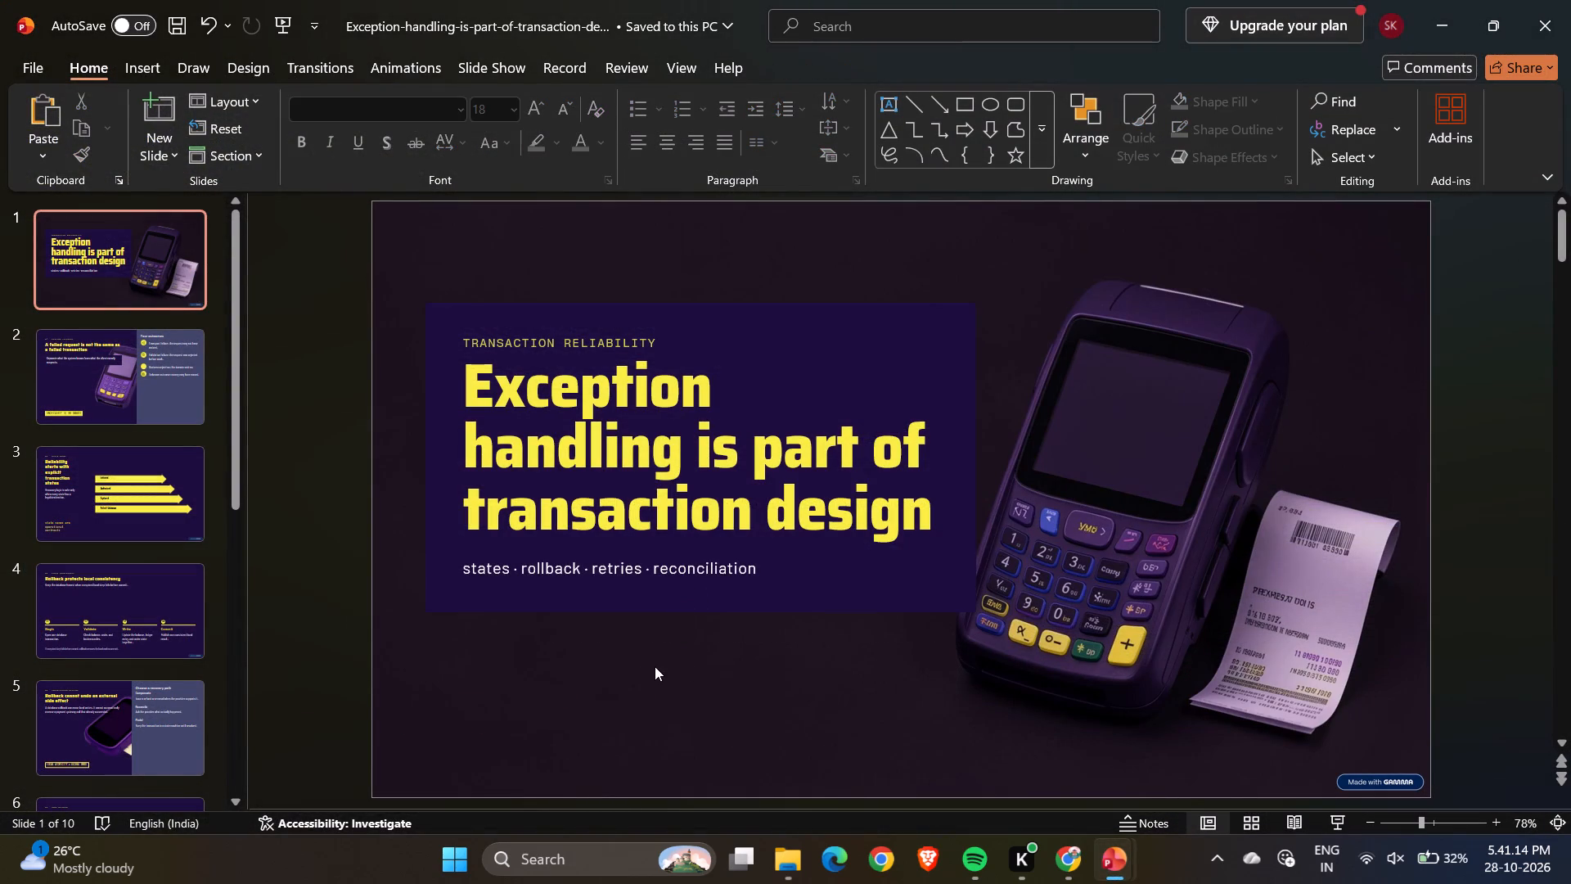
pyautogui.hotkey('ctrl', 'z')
# Paste the copied student details into the empty text box below the title panel.
pyautogui.click(613, 652)
pyautogui.hotkey('ctrl', 'v')
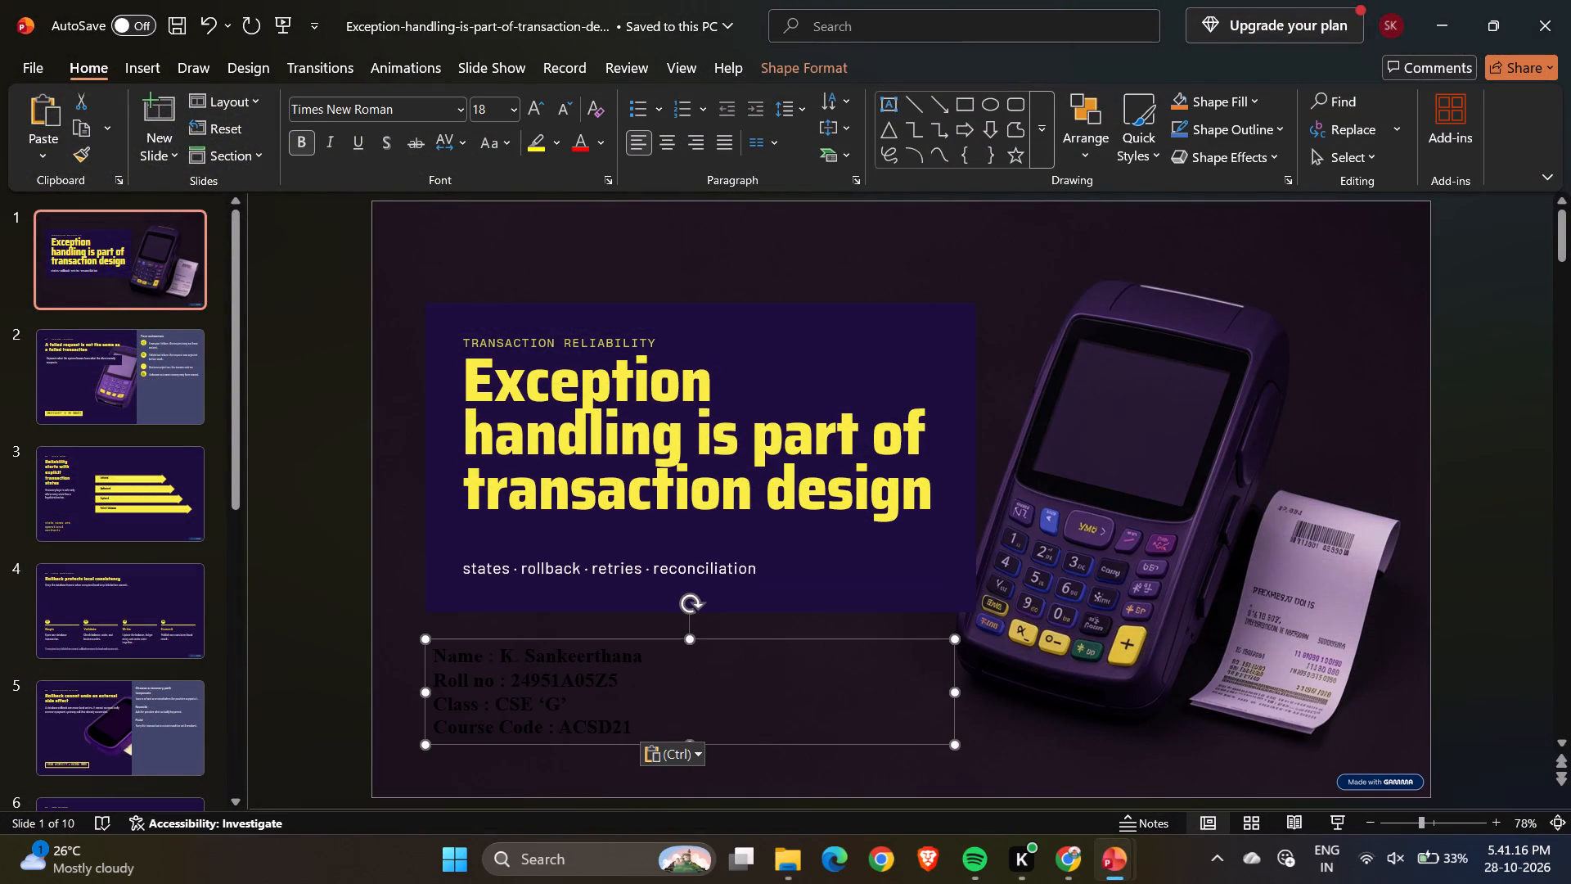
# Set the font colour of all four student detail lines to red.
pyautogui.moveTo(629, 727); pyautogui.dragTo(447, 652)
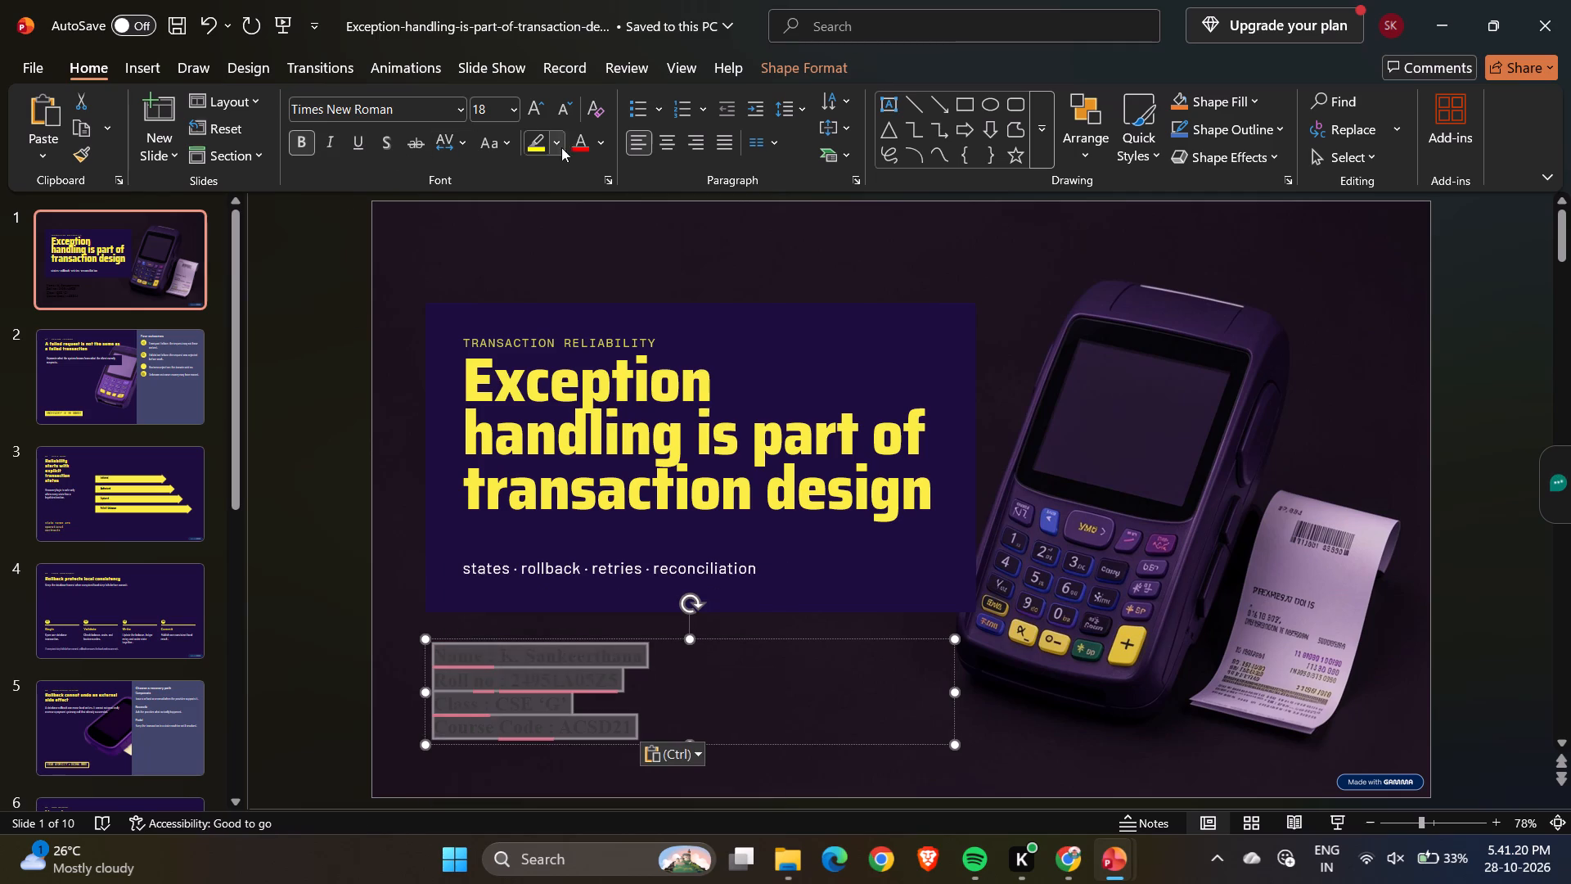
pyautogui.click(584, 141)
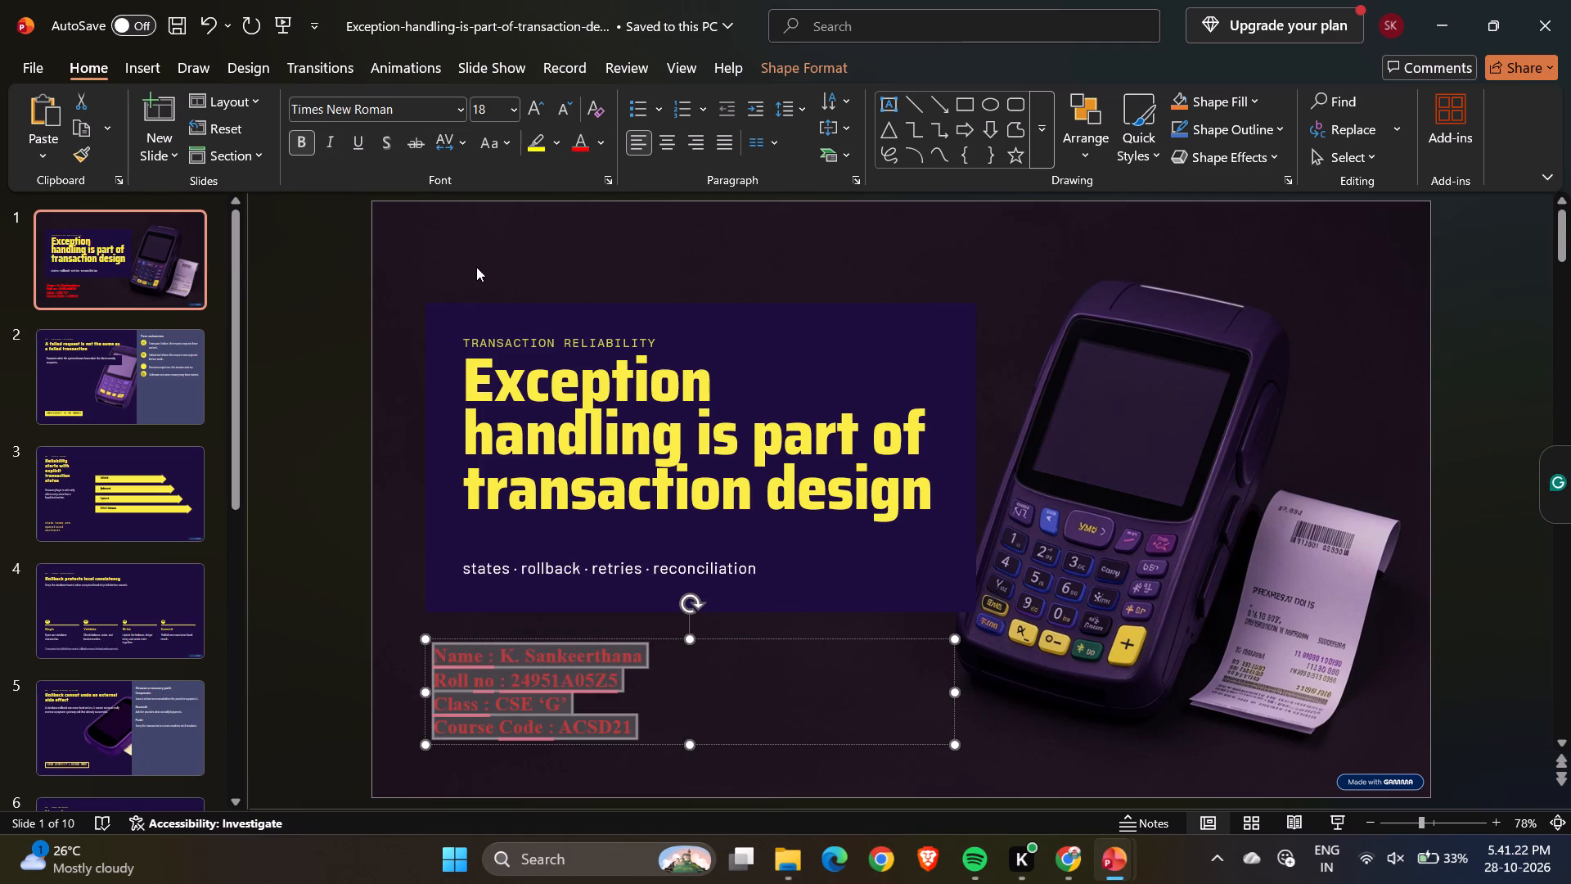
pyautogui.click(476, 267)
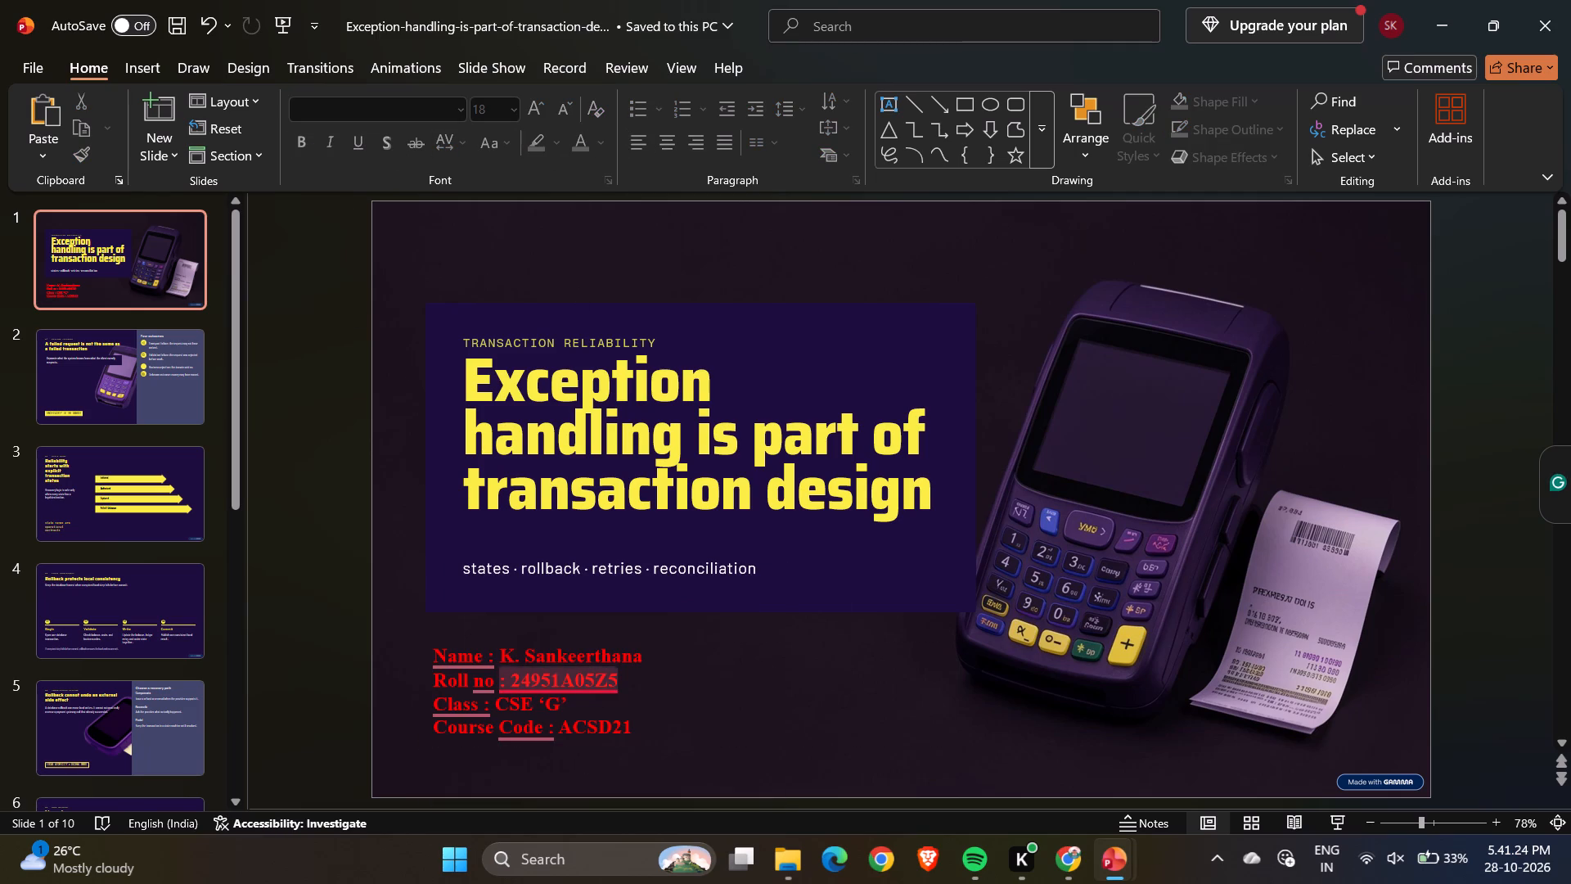
# Correct the student detail labels to read "Roll no.:", "Name:" and "Class:", without spaces before the colons.
pyautogui.click(555, 548)
pyautogui.hotkey('shift', 'Right')
pyautogui.press('.')
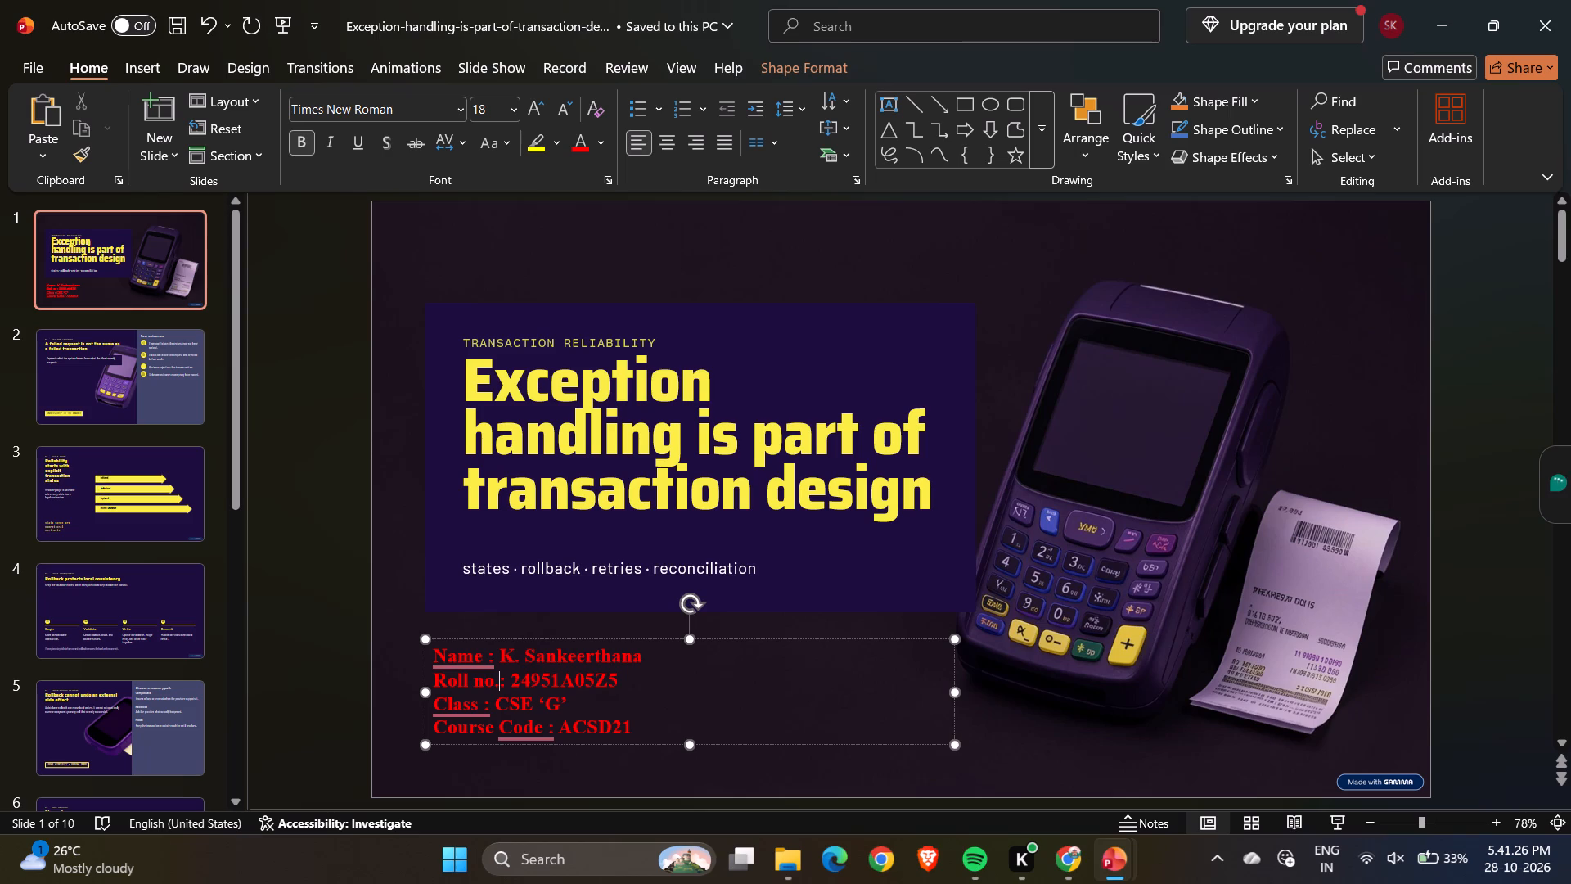
pyautogui.click(492, 710)
pyautogui.hotkey('shift', 'Right')
pyautogui.press('BackSpace')
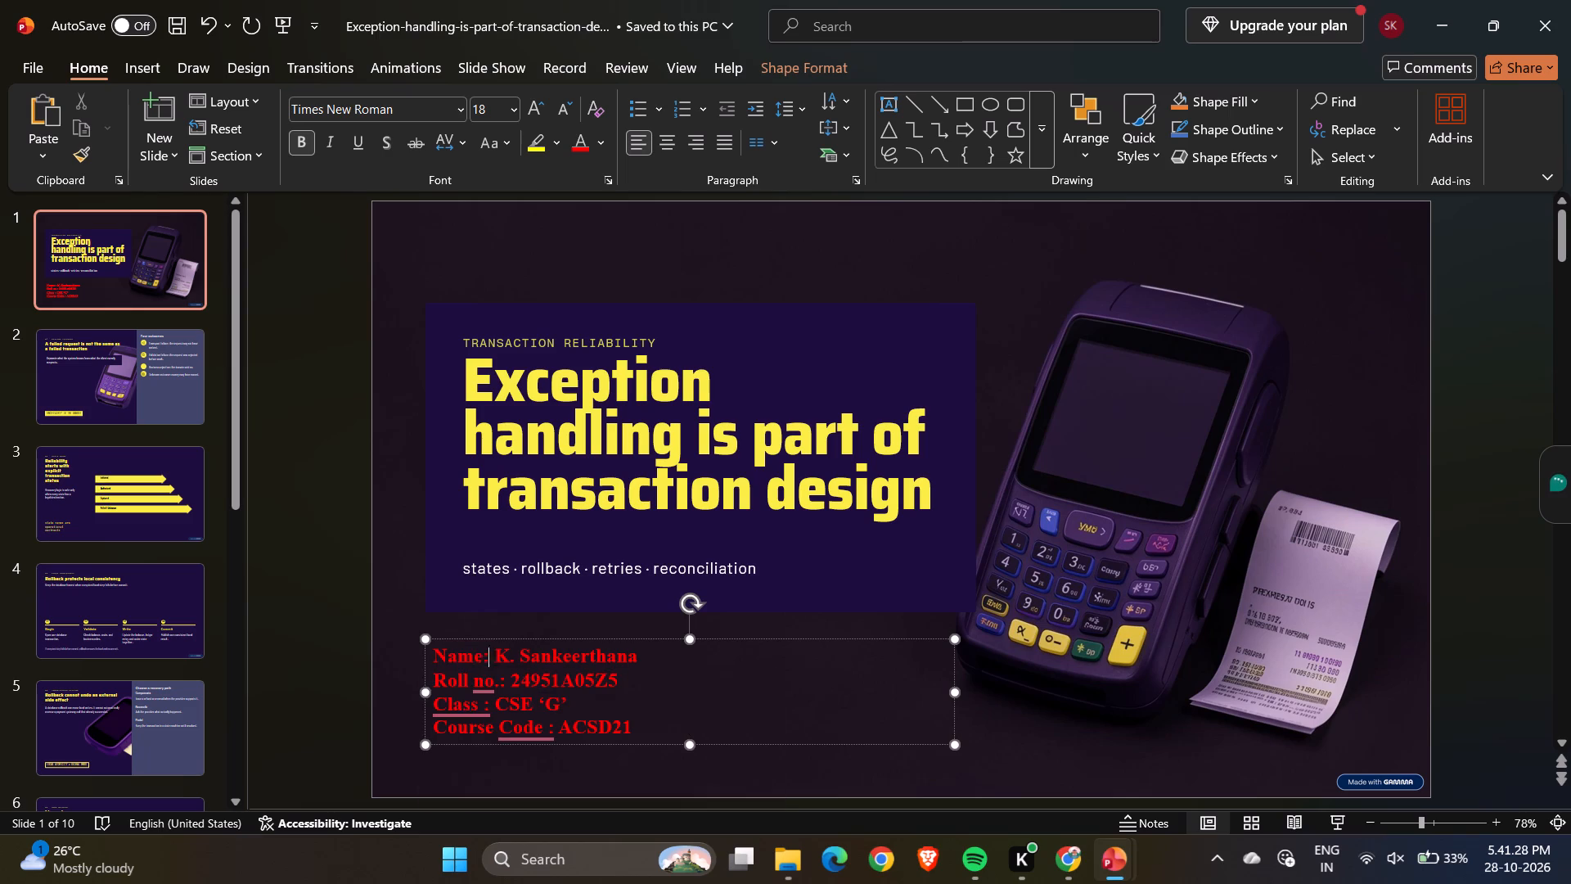
pyautogui.click(502, 589)
pyautogui.hotkey('shift', 'Right')
pyautogui.press('BackSpace')
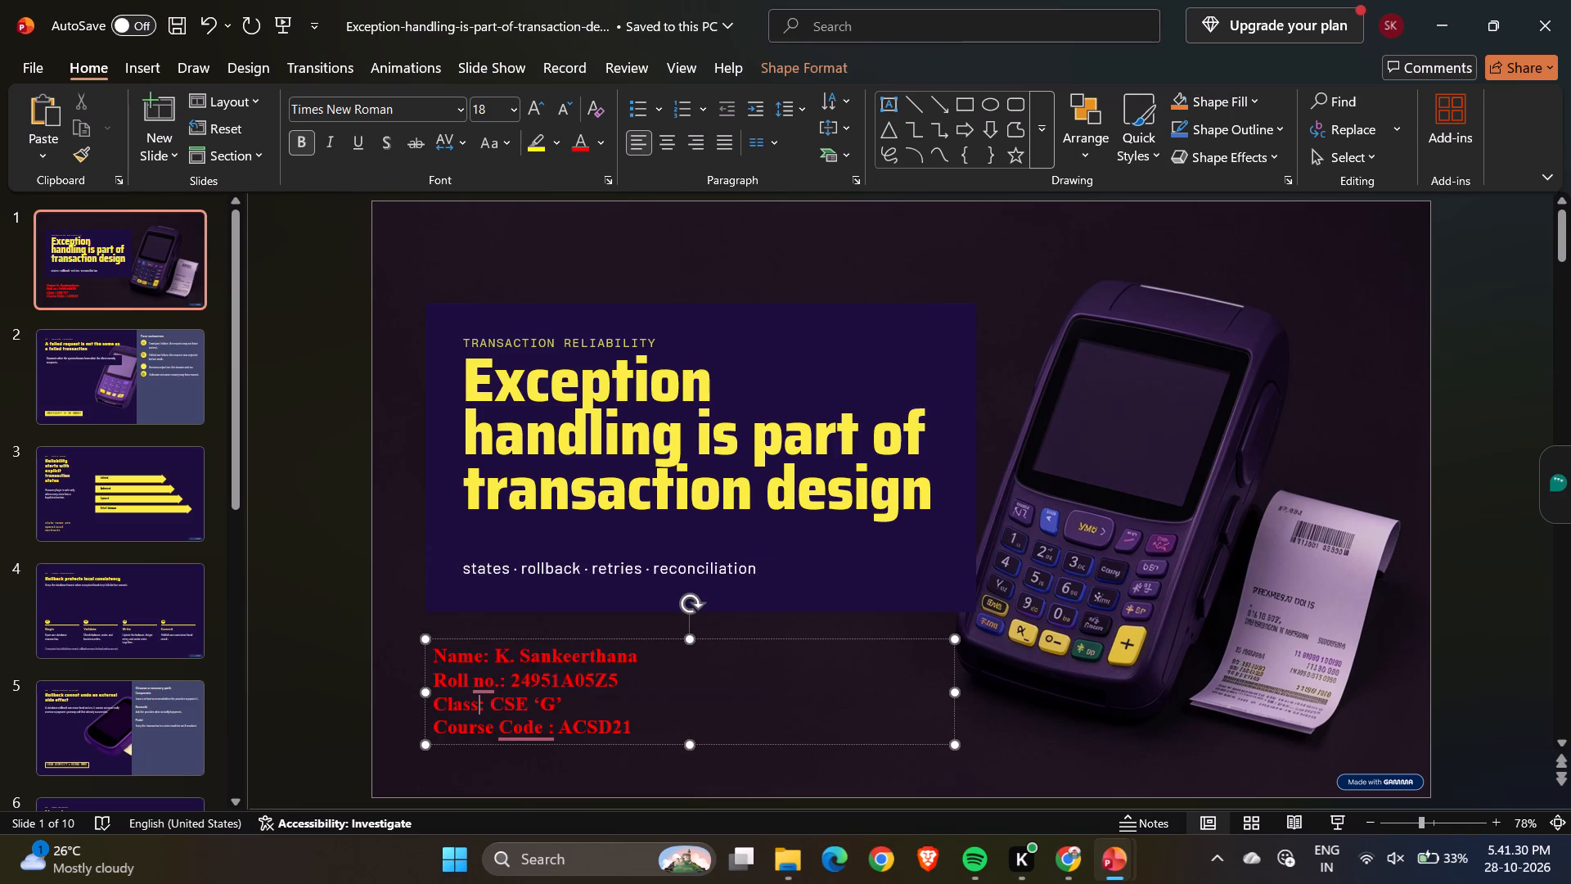
# Capitalise the roll number label as "Roll No.:" and remove the space before the colon in "Course Code:".
pyautogui.click(543, 541)
pyautogui.hotkey('shift', 'Right')
pyautogui.hotkey('shift', 'Right')
pyautogui.write('No')
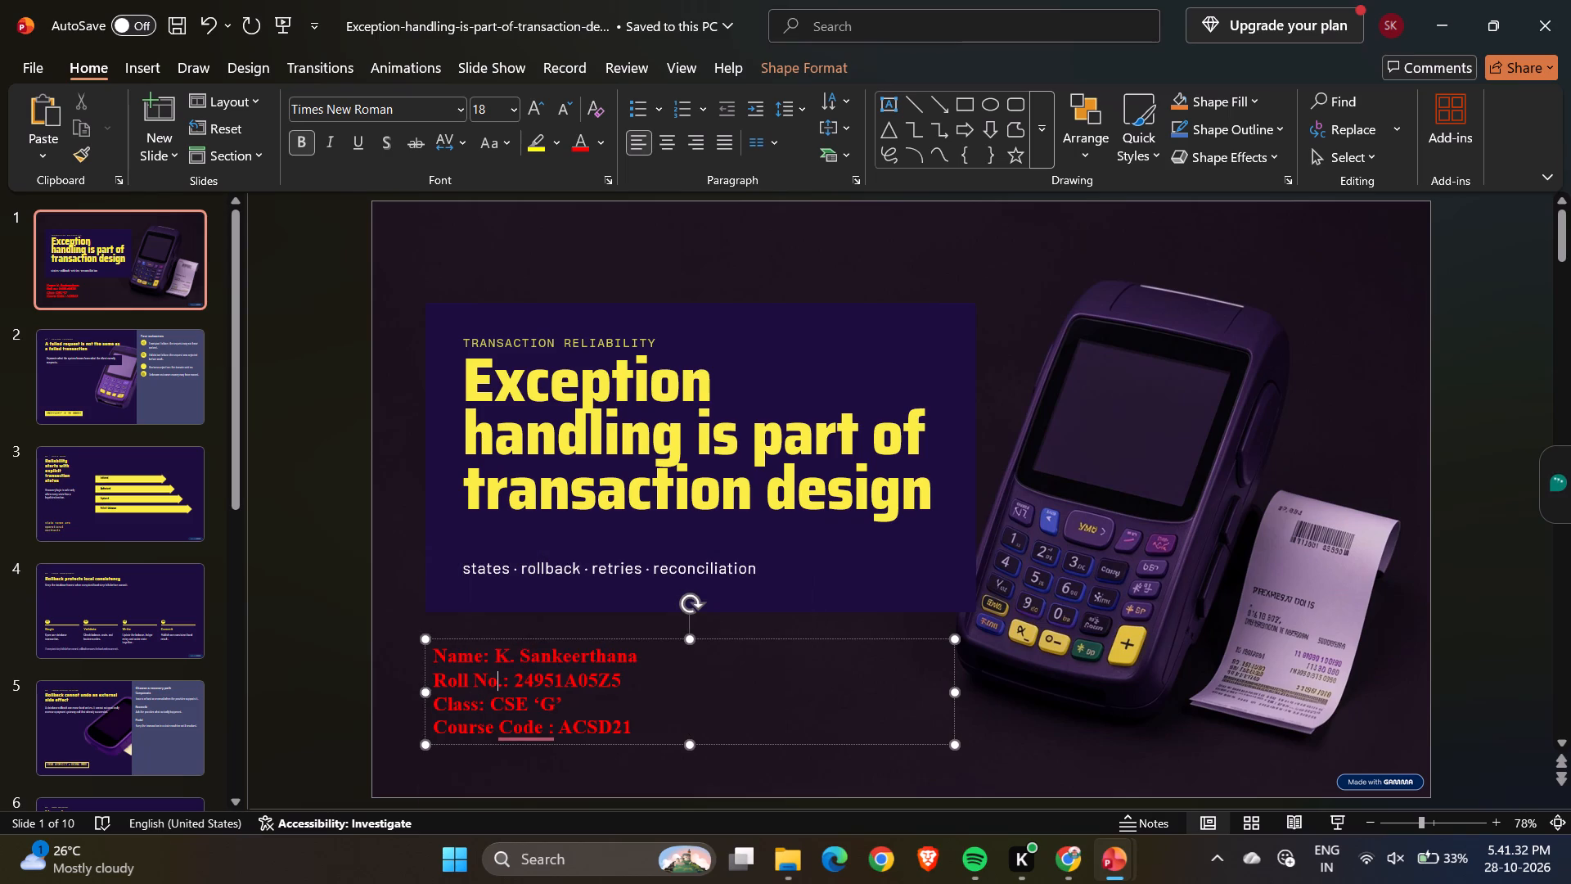
pyautogui.click(560, 607)
pyautogui.hotkey('shift', 'Right')
pyautogui.press('BackSpace')
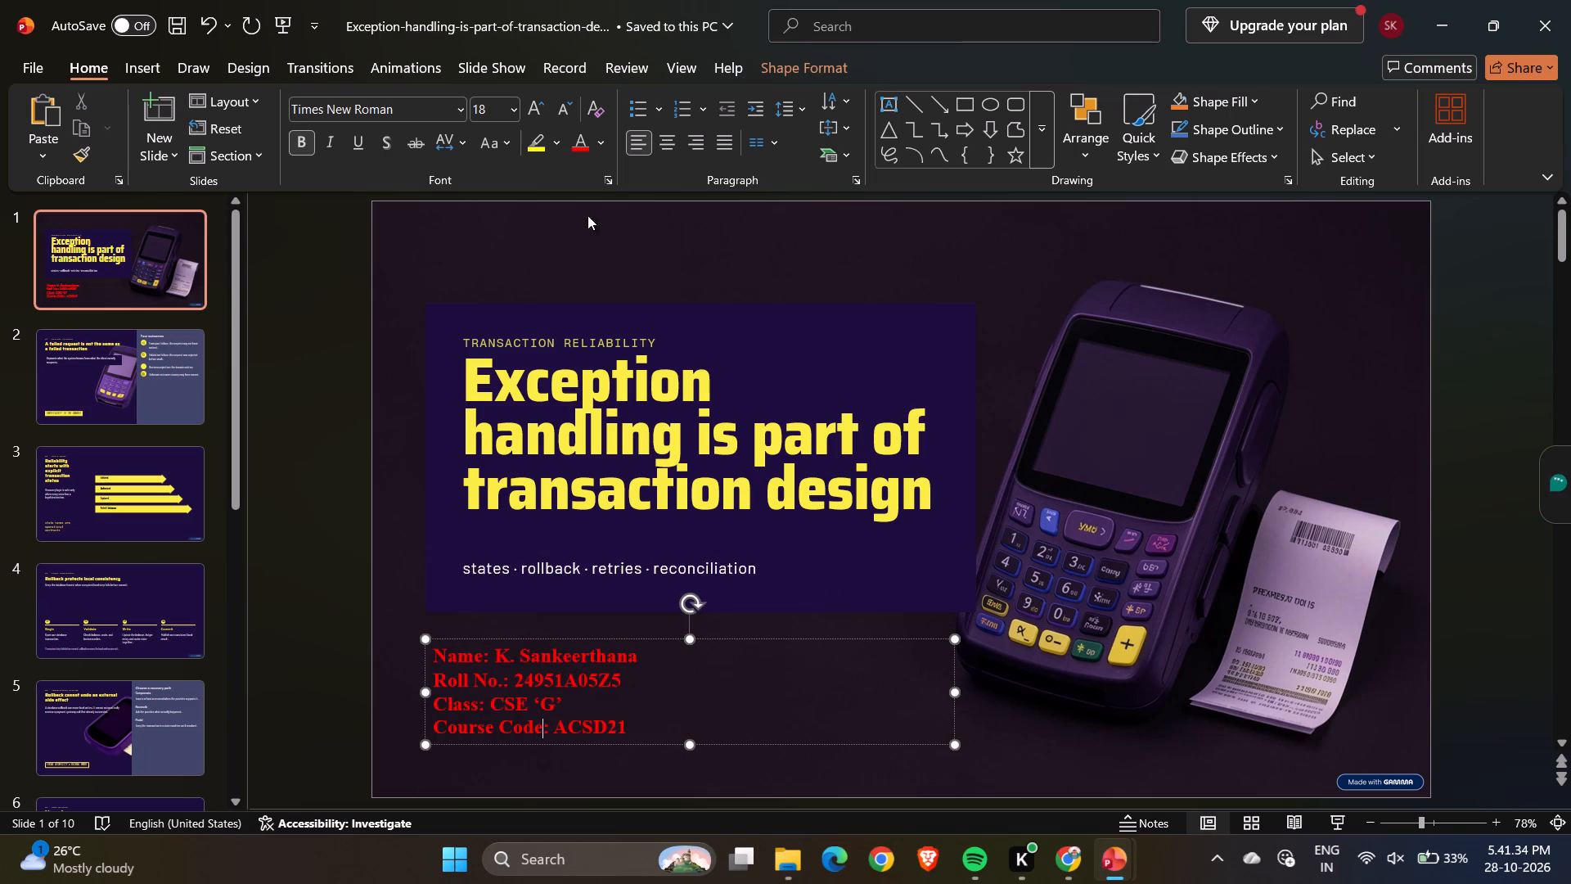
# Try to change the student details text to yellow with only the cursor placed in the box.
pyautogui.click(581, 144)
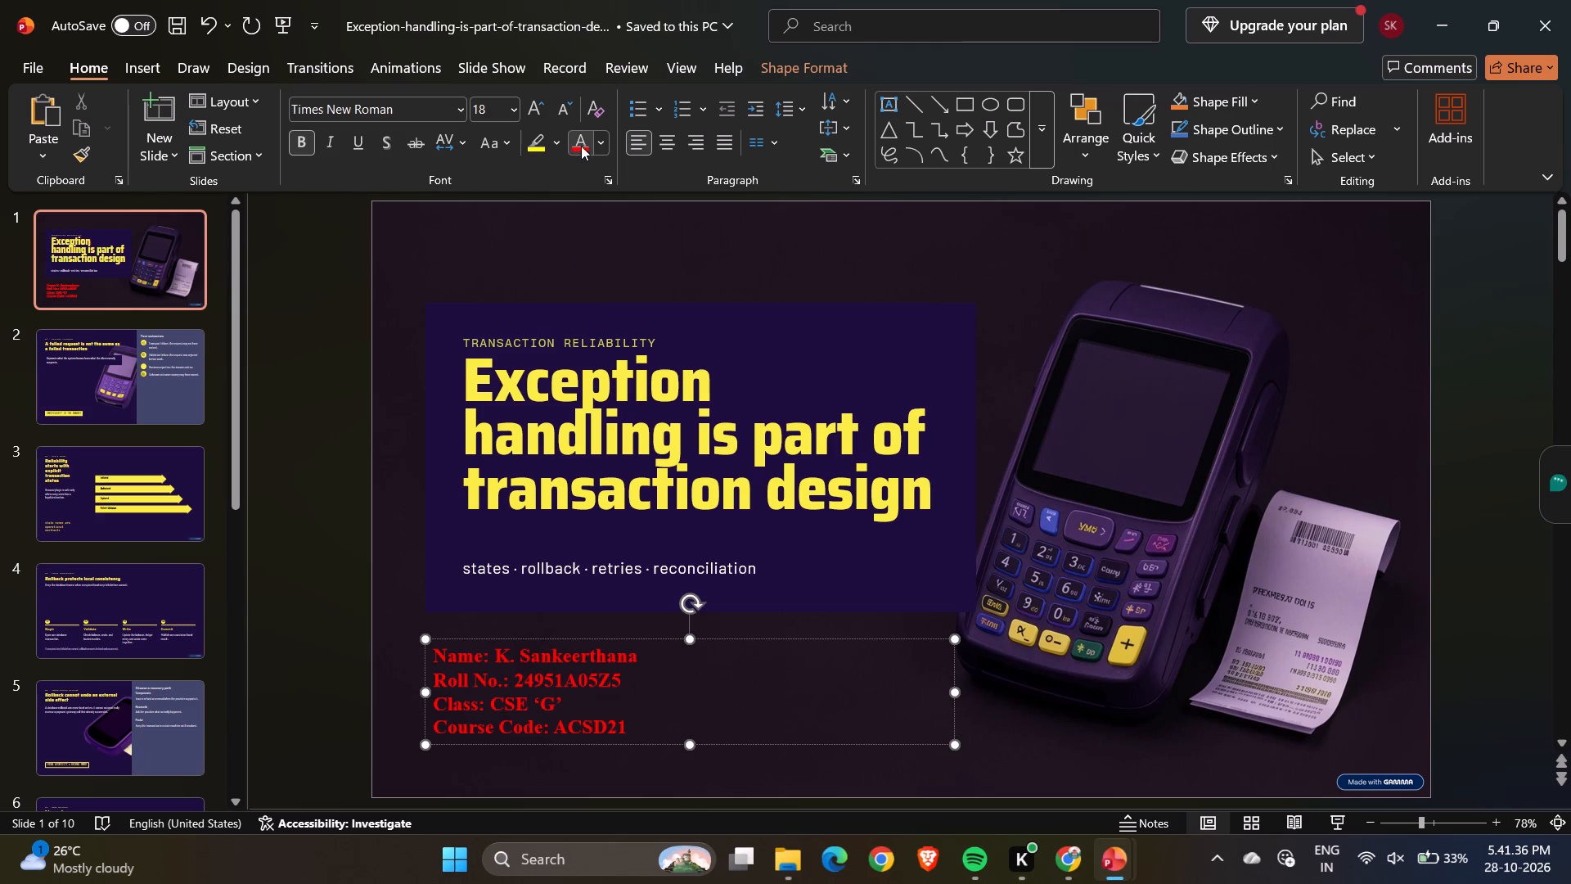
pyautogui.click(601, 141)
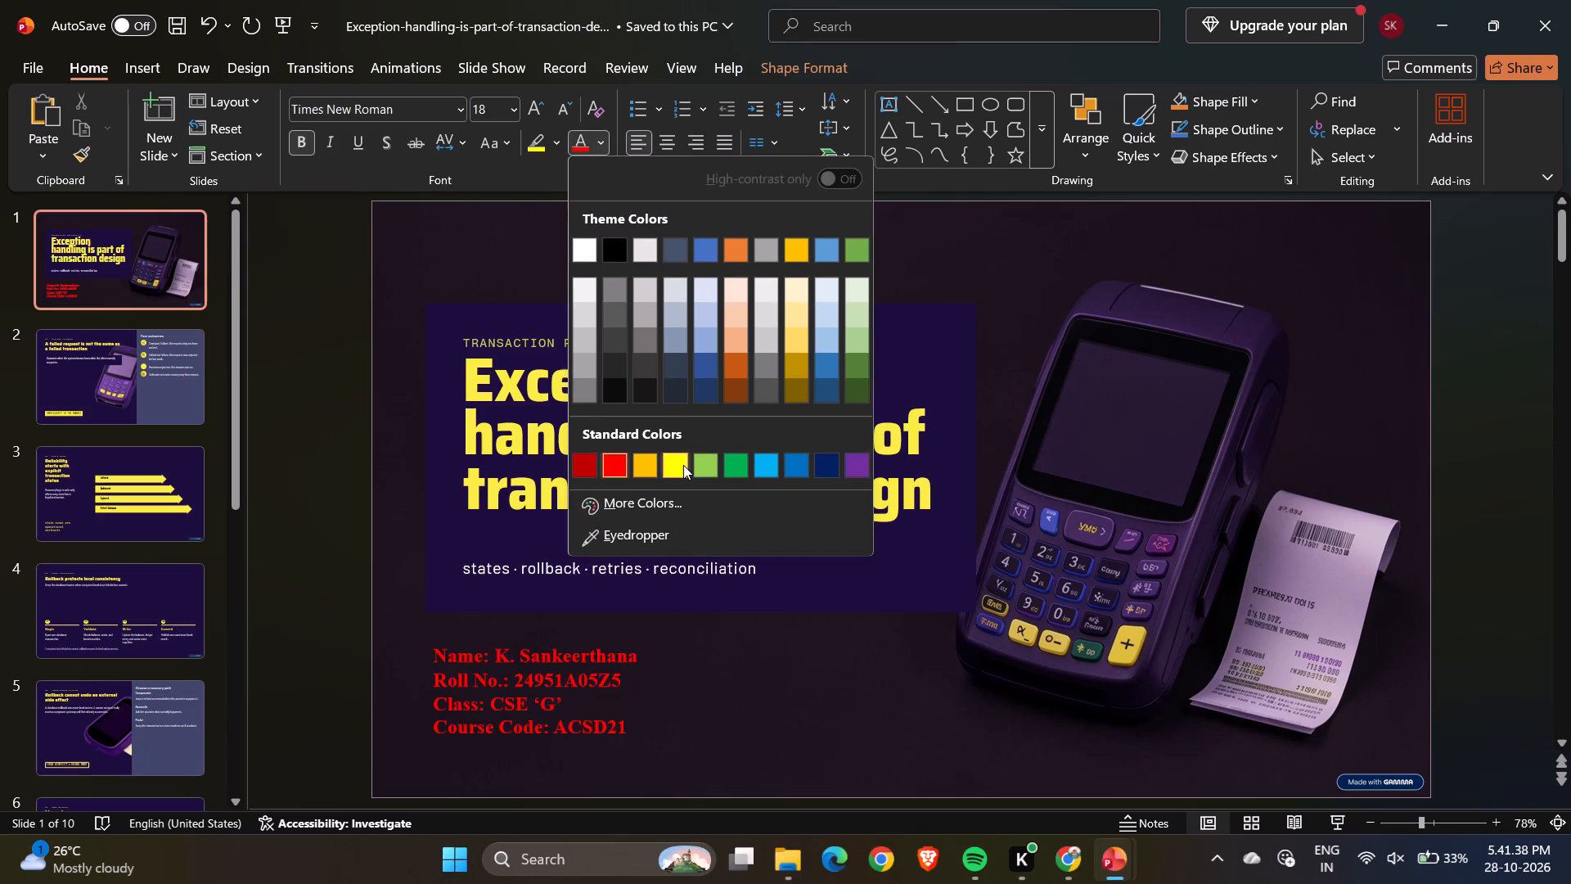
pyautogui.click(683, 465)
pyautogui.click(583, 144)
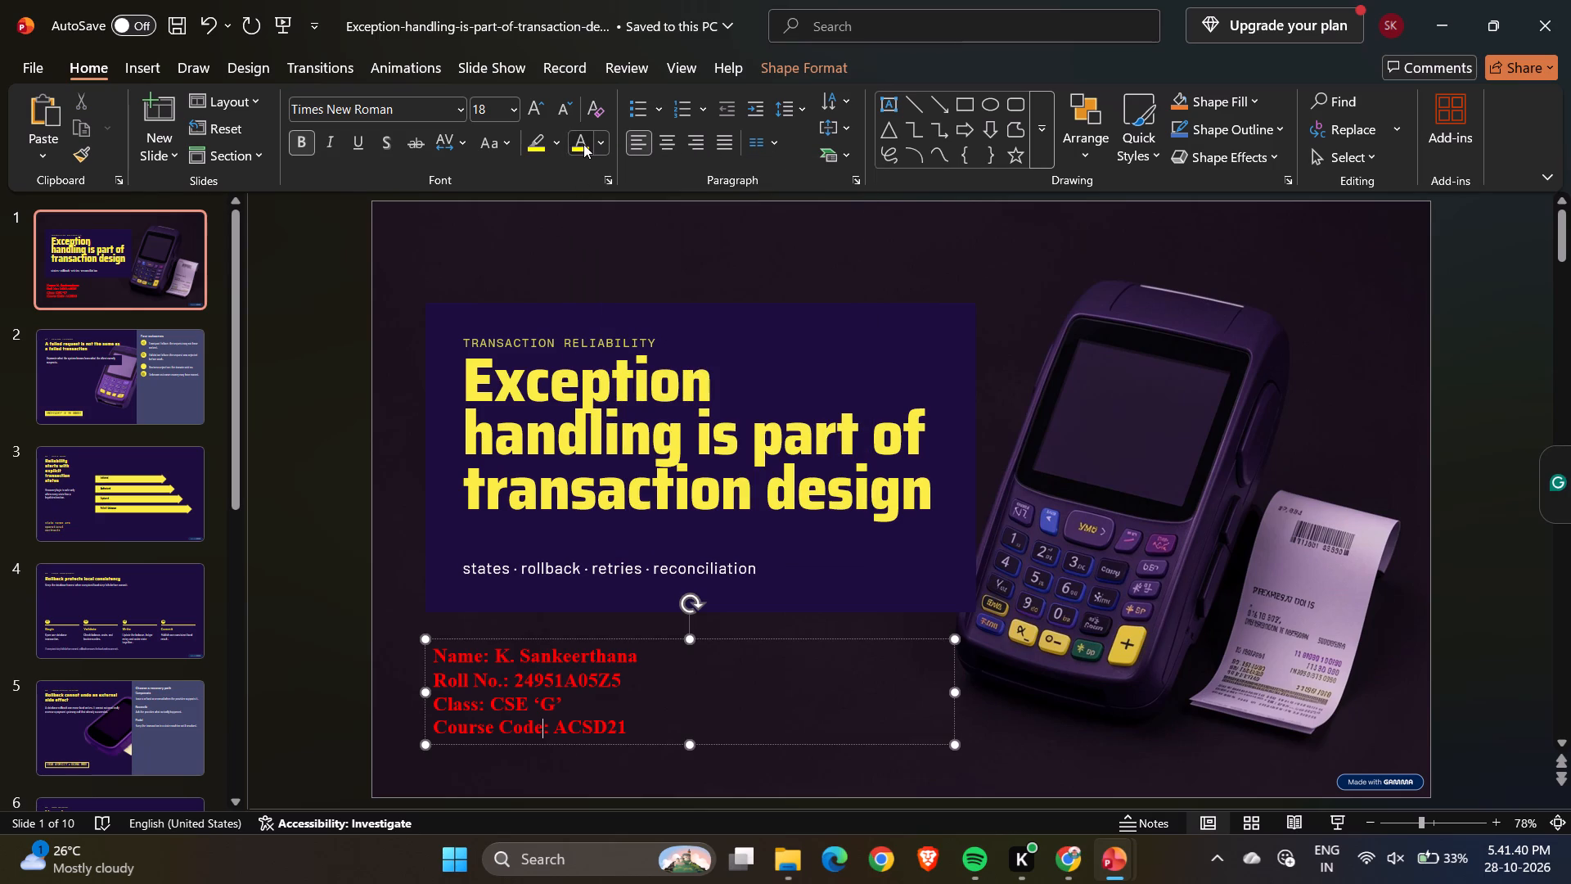
# Set the font colour of all four student detail lines to standard yellow.
pyautogui.click(632, 734)
pyautogui.moveTo(632, 734); pyautogui.dragTo(434, 632)
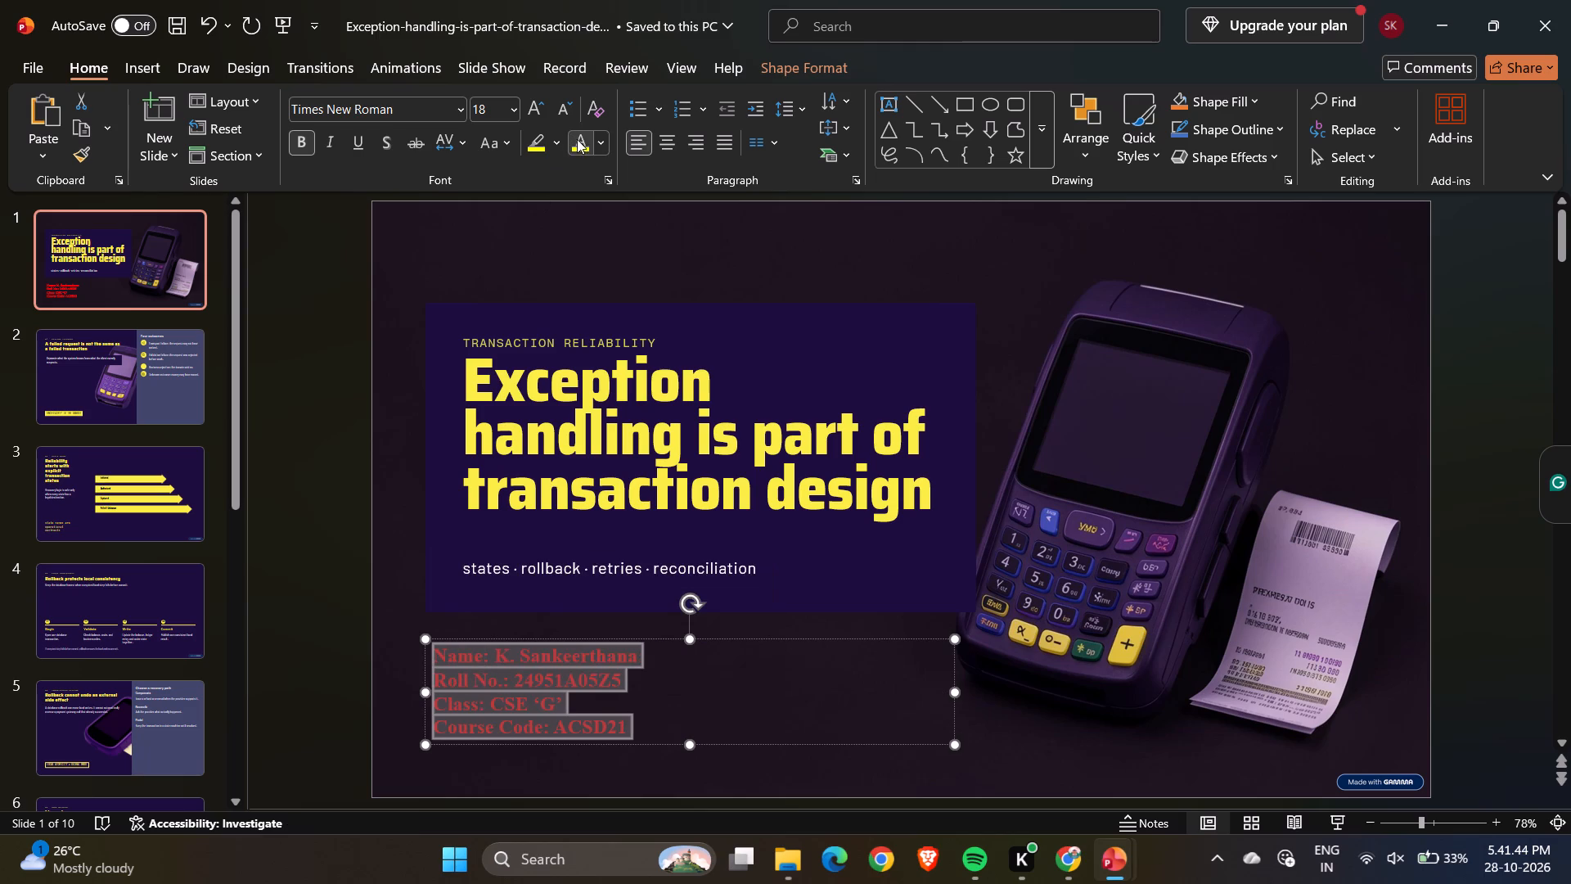
pyautogui.click(600, 139)
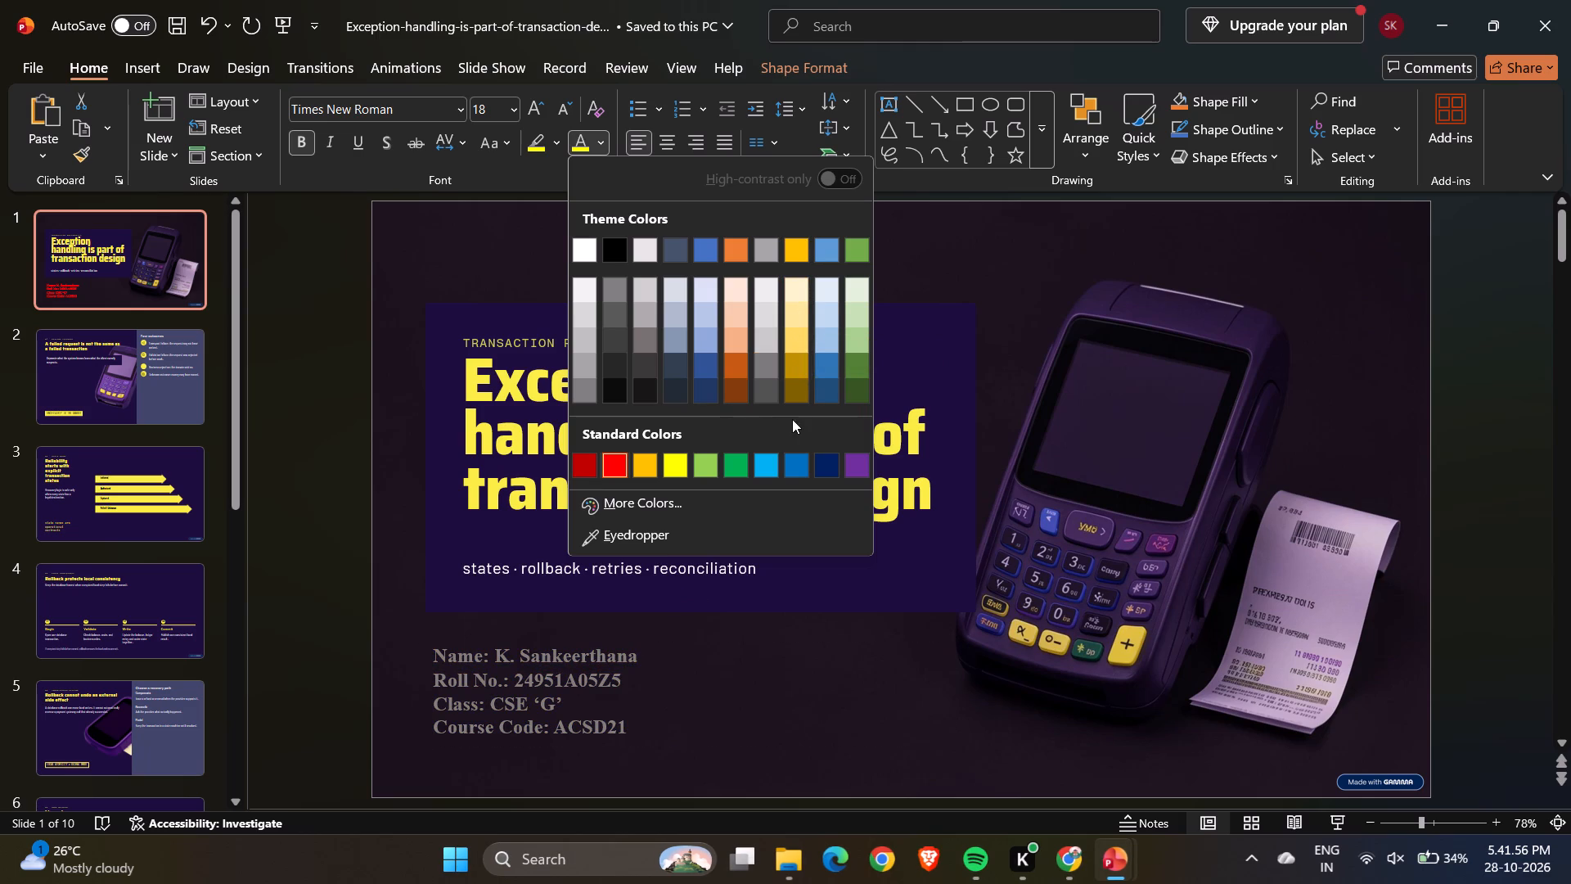
pyautogui.click(669, 465)
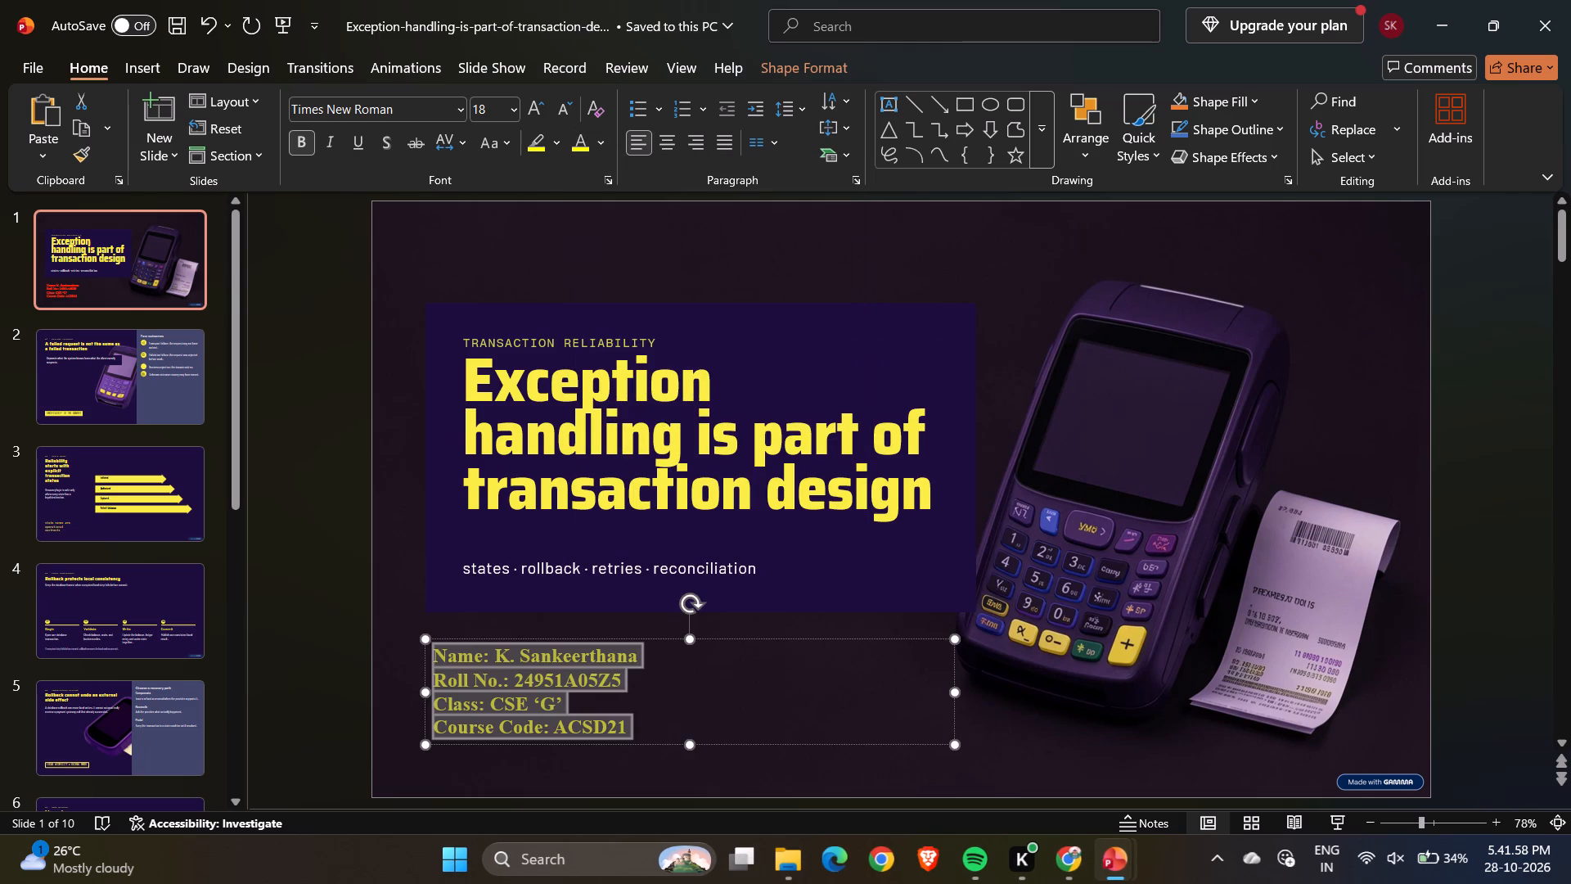
pyautogui.click(809, 276)
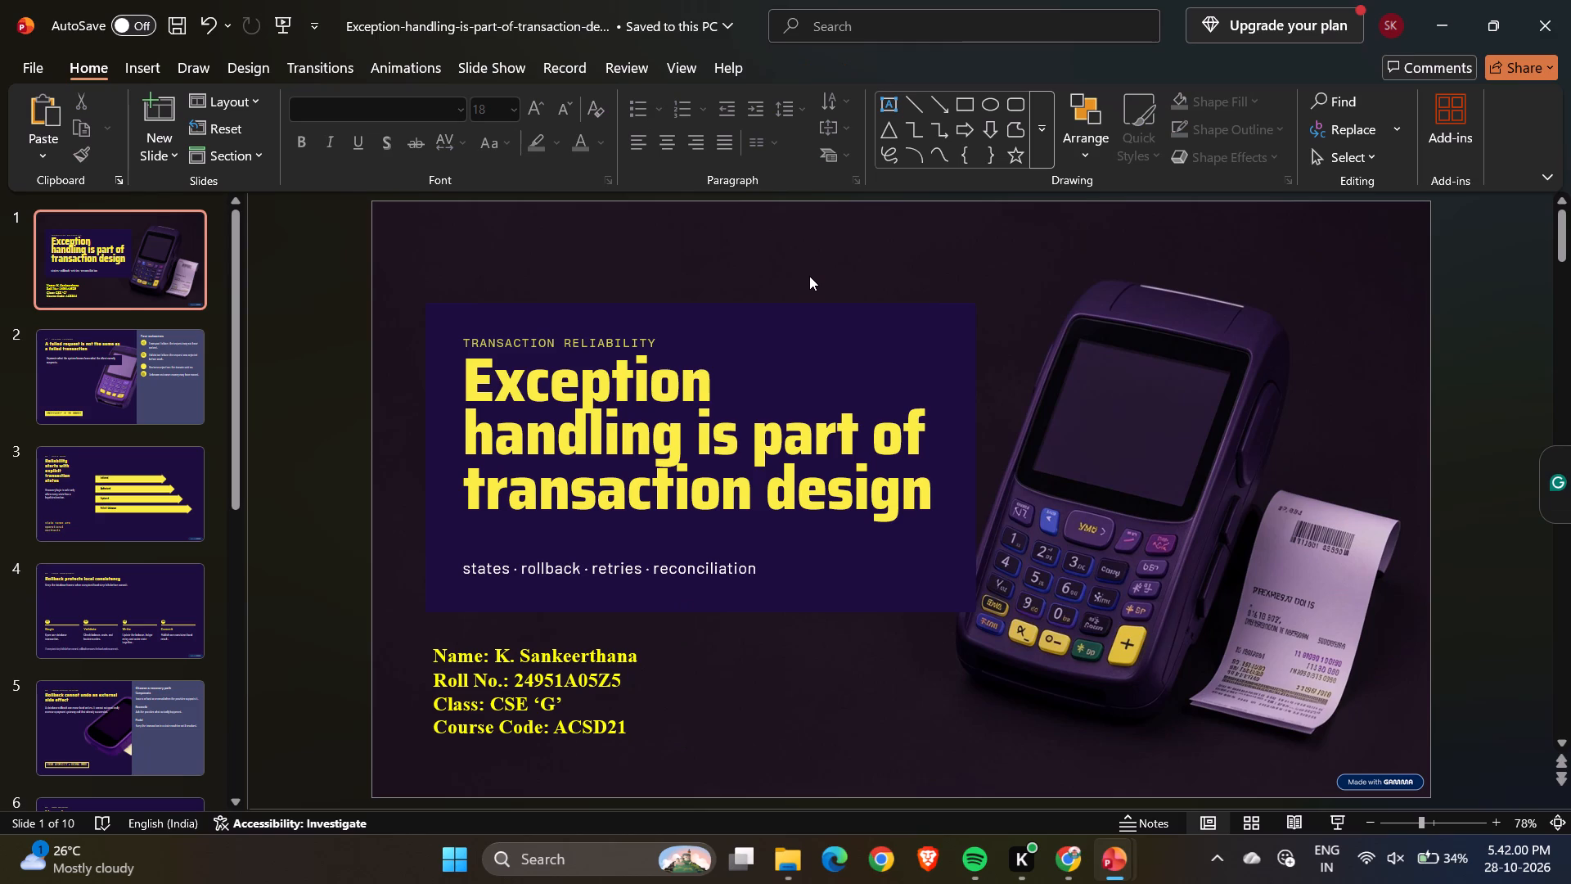
# Go to slide 2 and skim the thumbnails of the remaining slides.
pyautogui.click(158, 375)
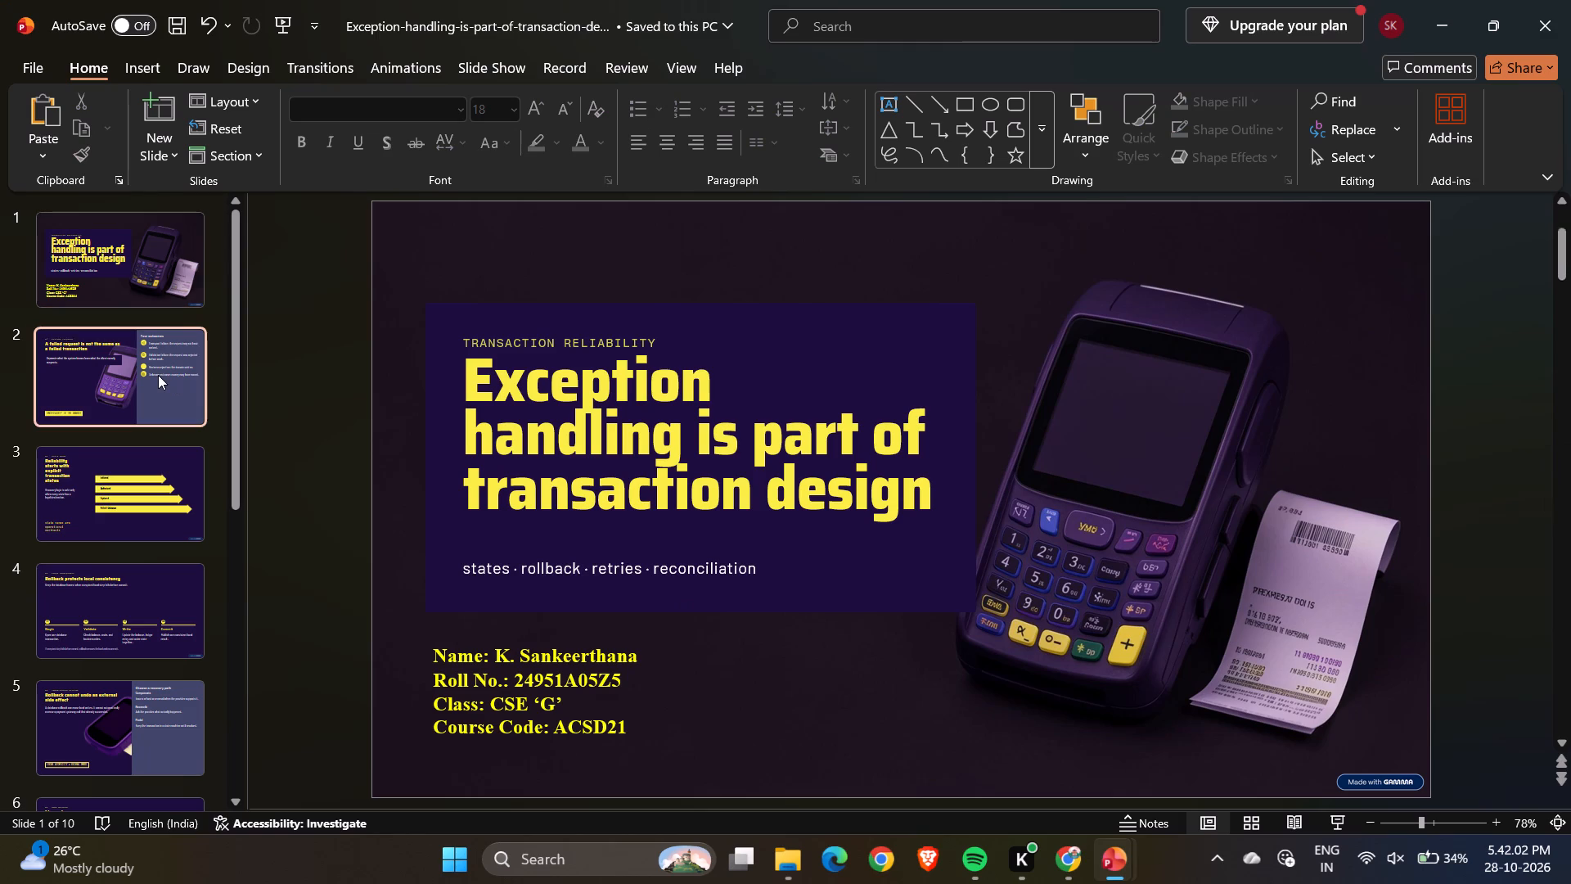
pyautogui.scroll(-6, 158, 375)
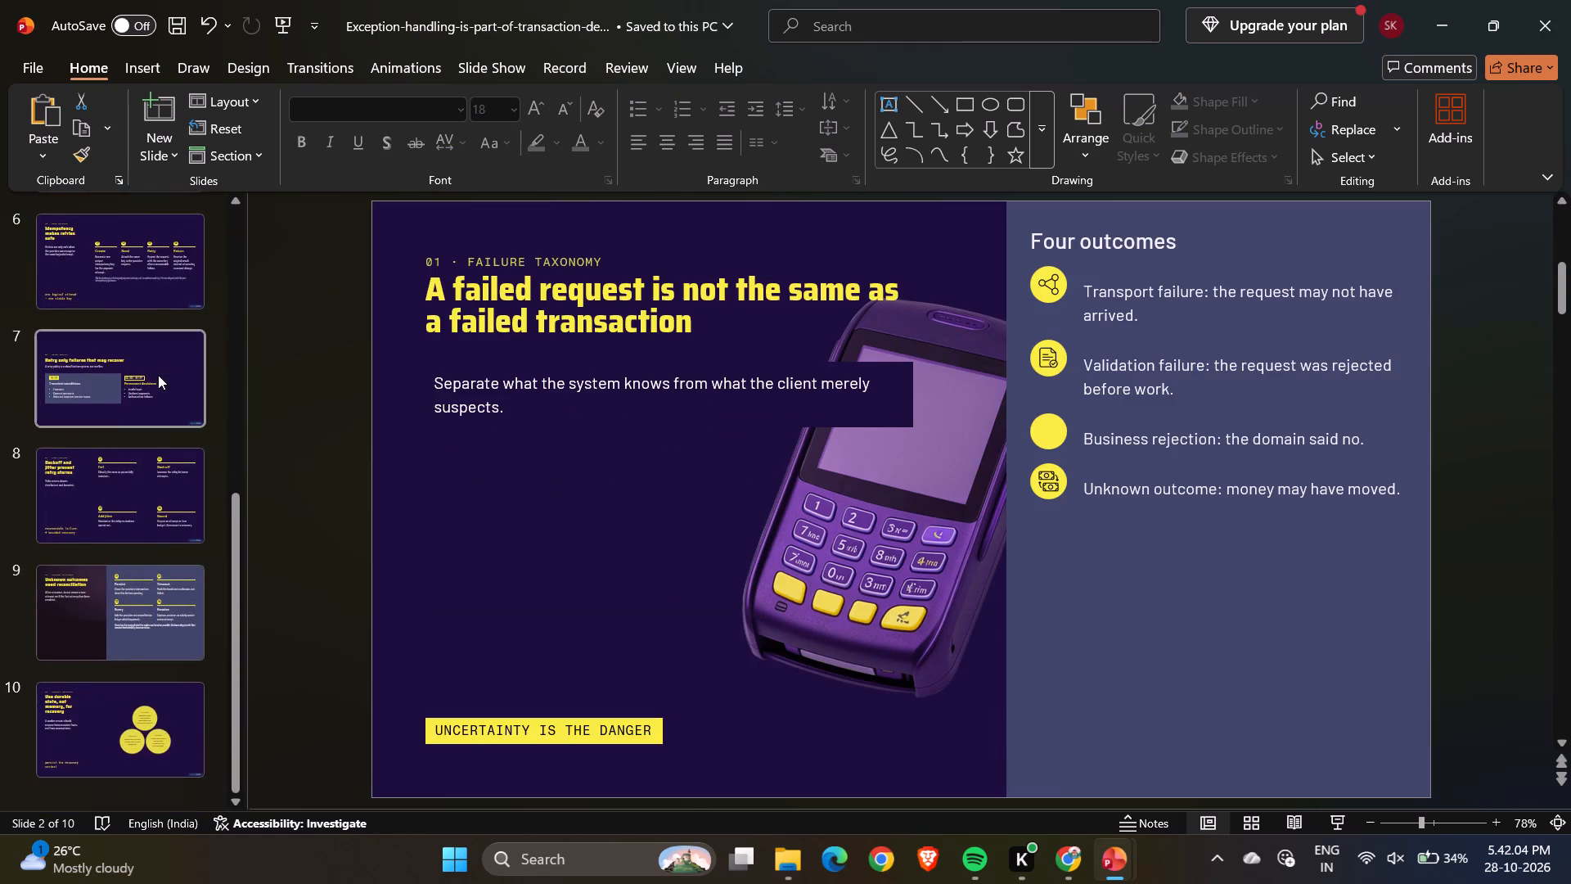
pyautogui.scroll(6, 158, 375)
pyautogui.click(346, 329)
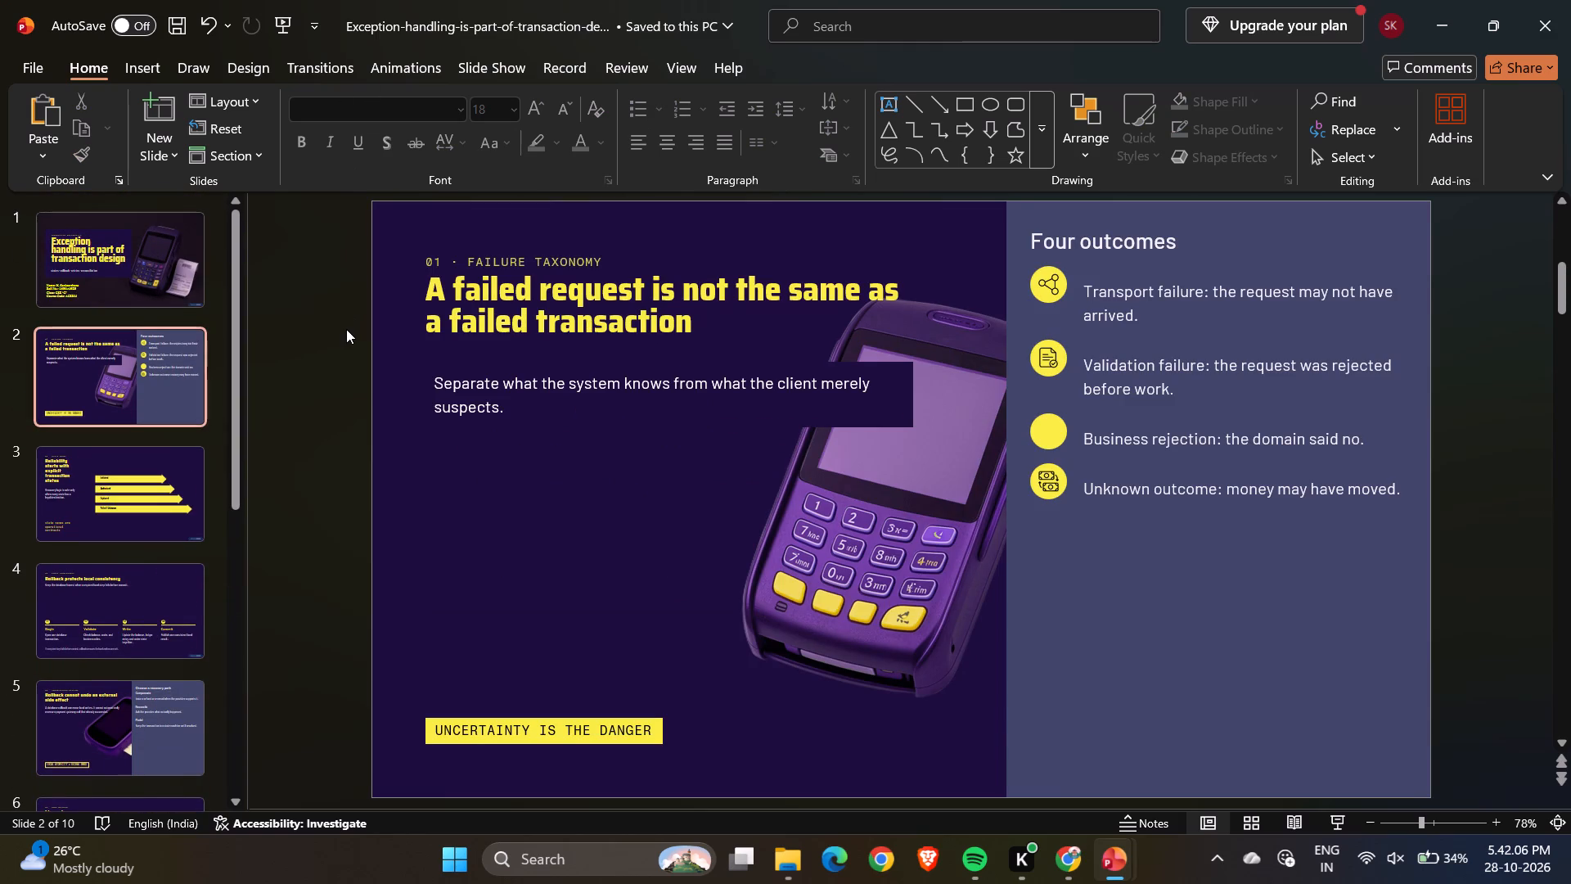
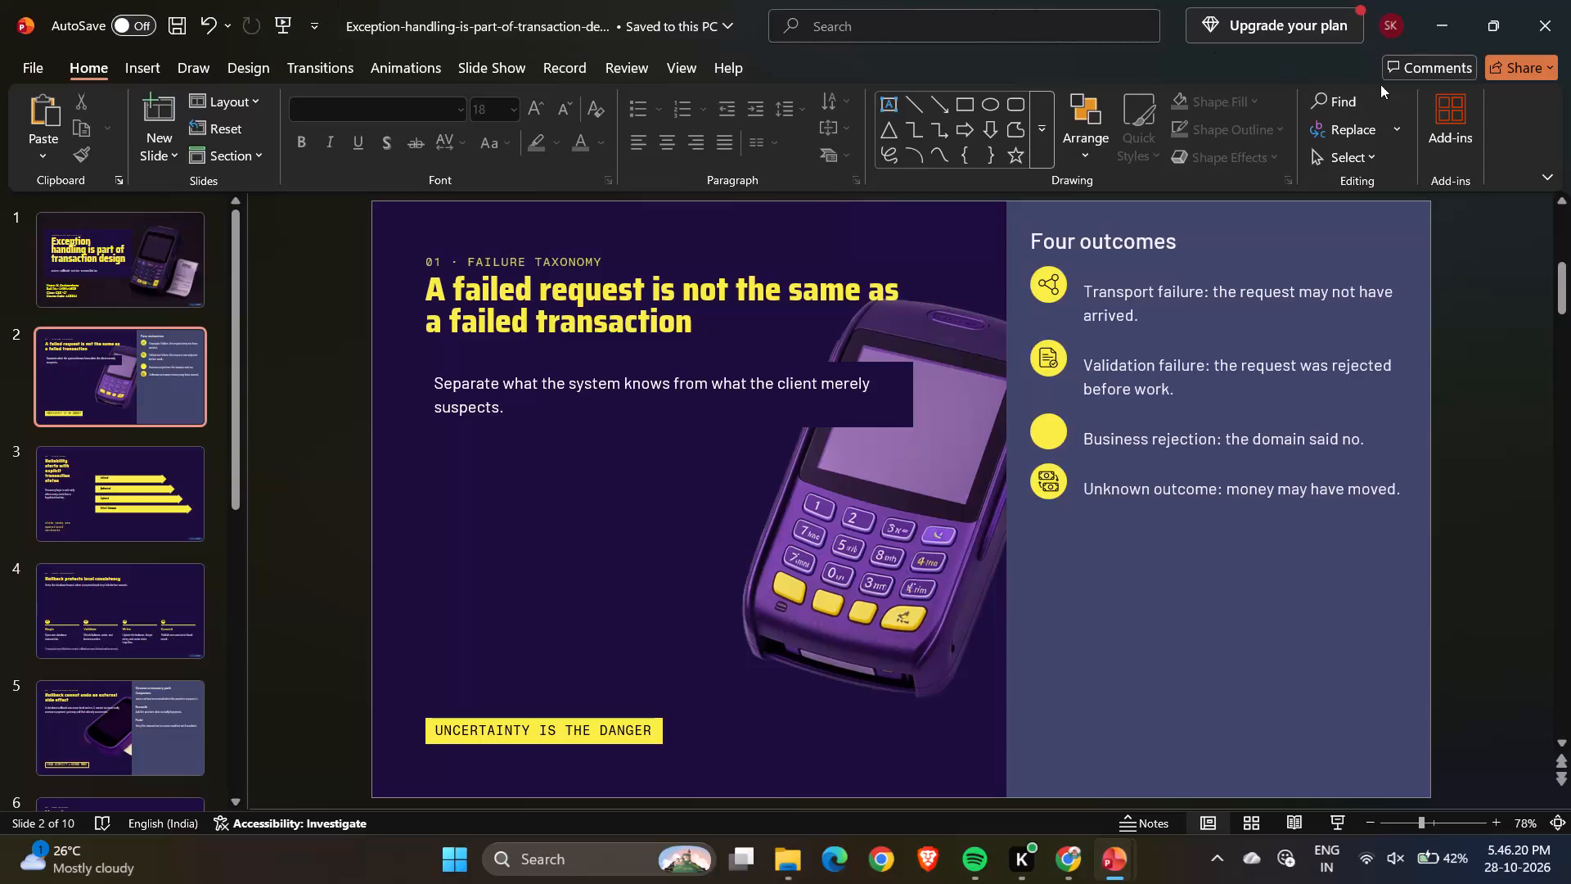
# Minimise the exception-handling and ai ppt presentation windows and close the File Explorer window behind them.
pyautogui.click(1425, 25)
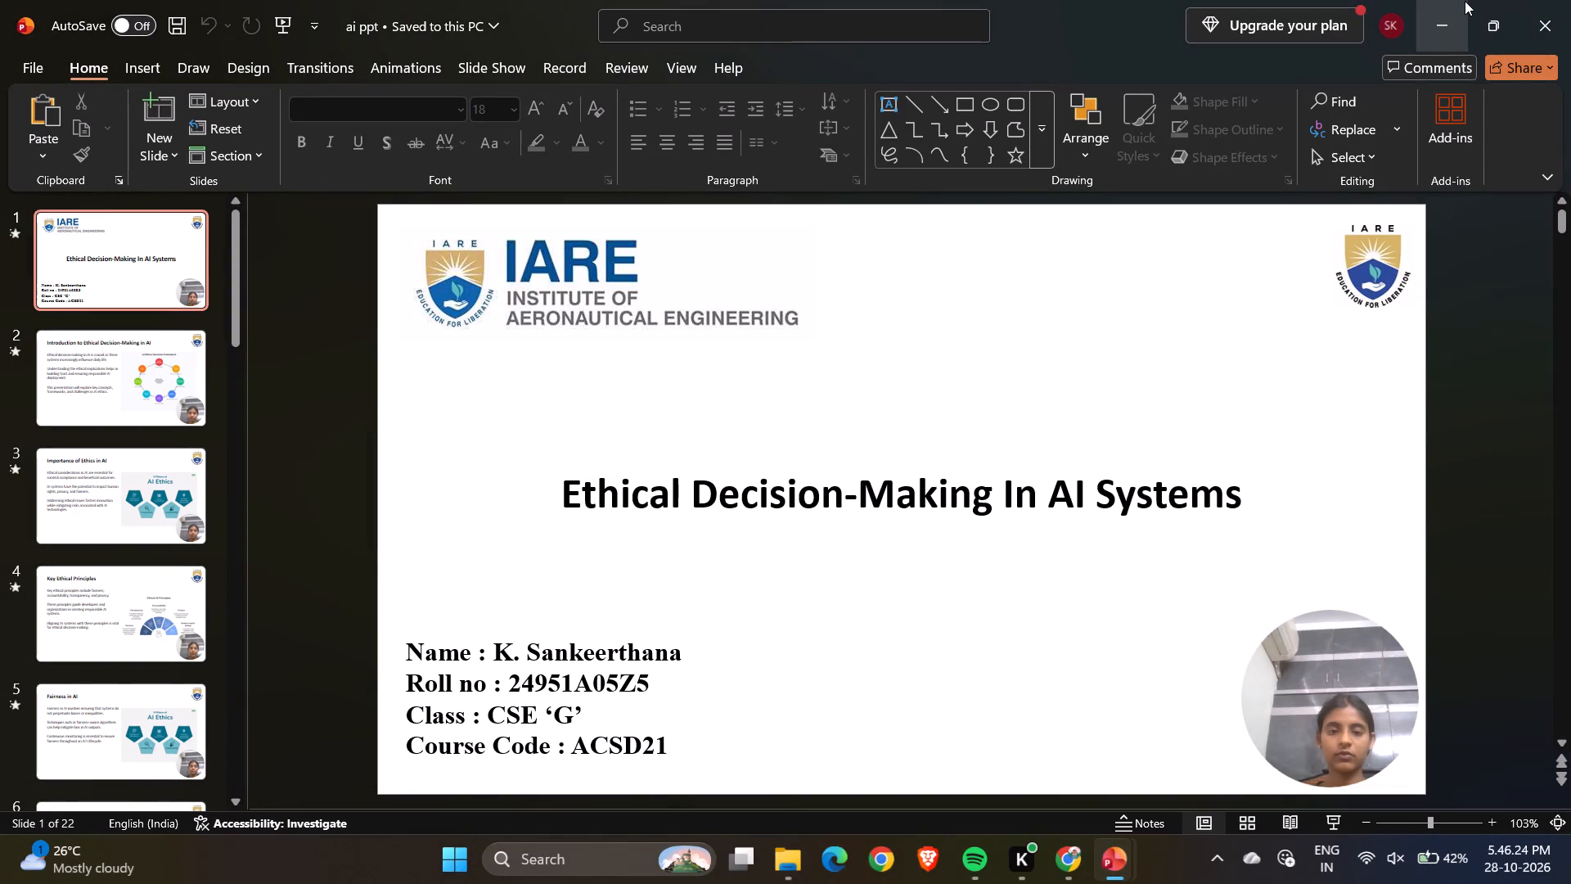
pyautogui.click(1433, 32)
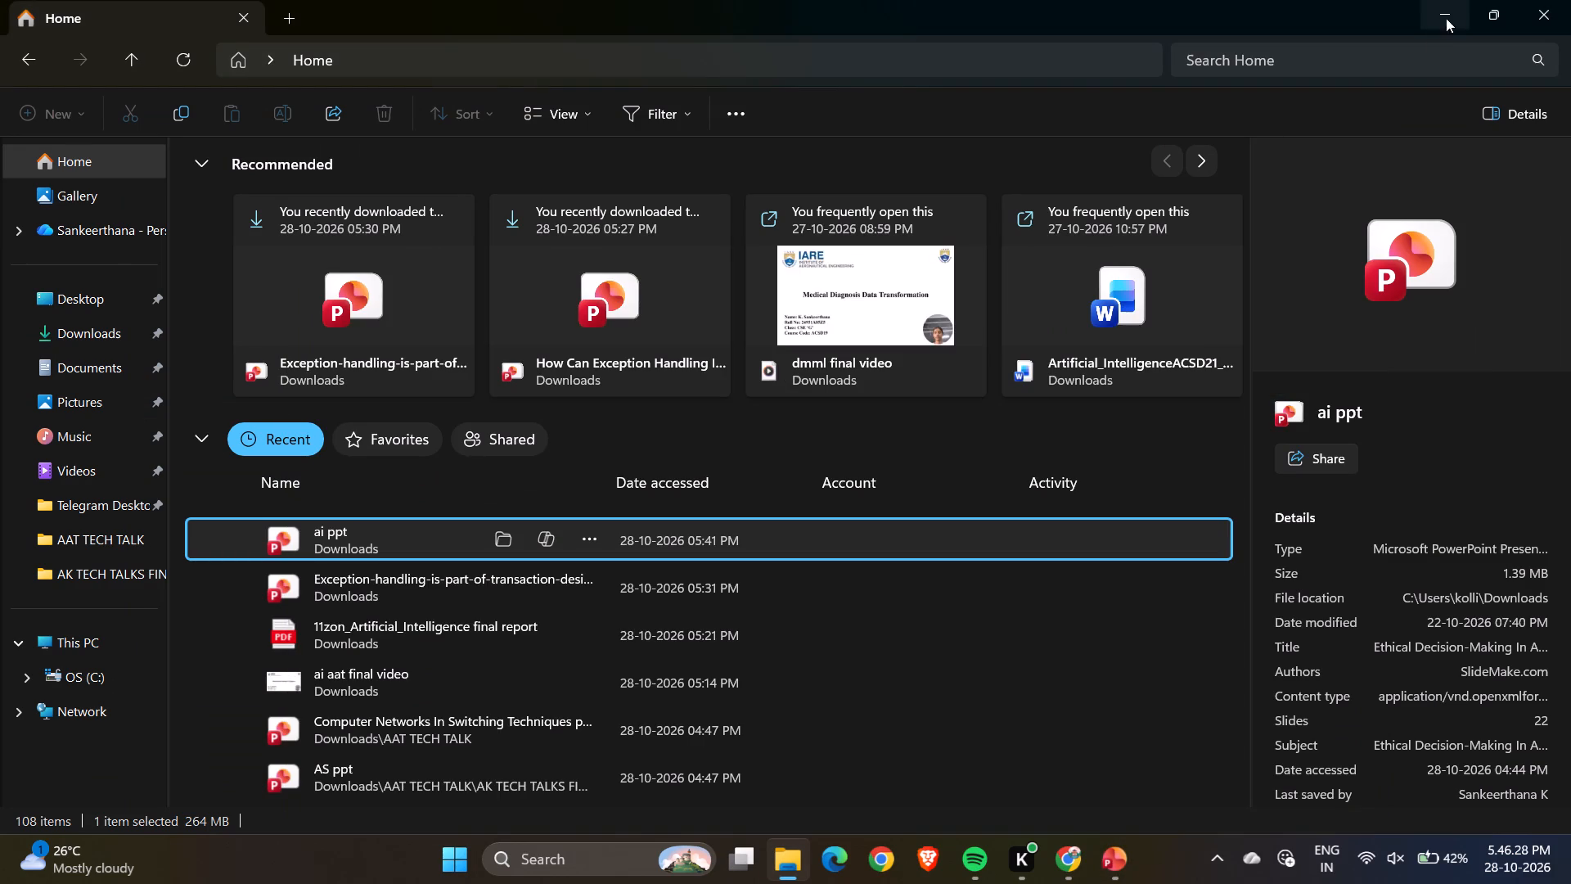
pyautogui.click(1545, 0)
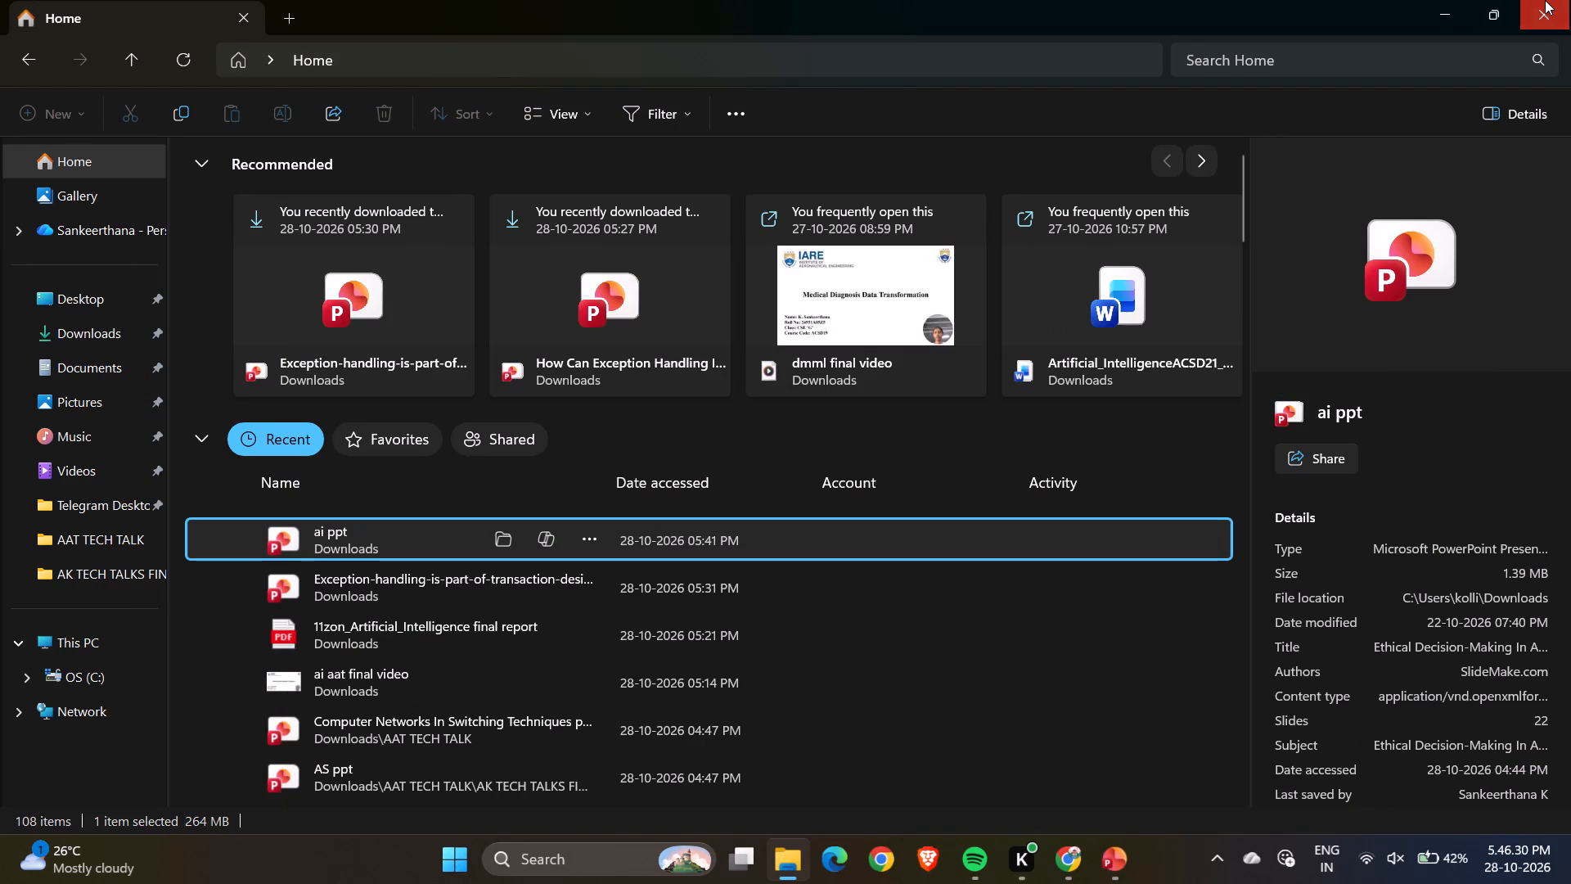
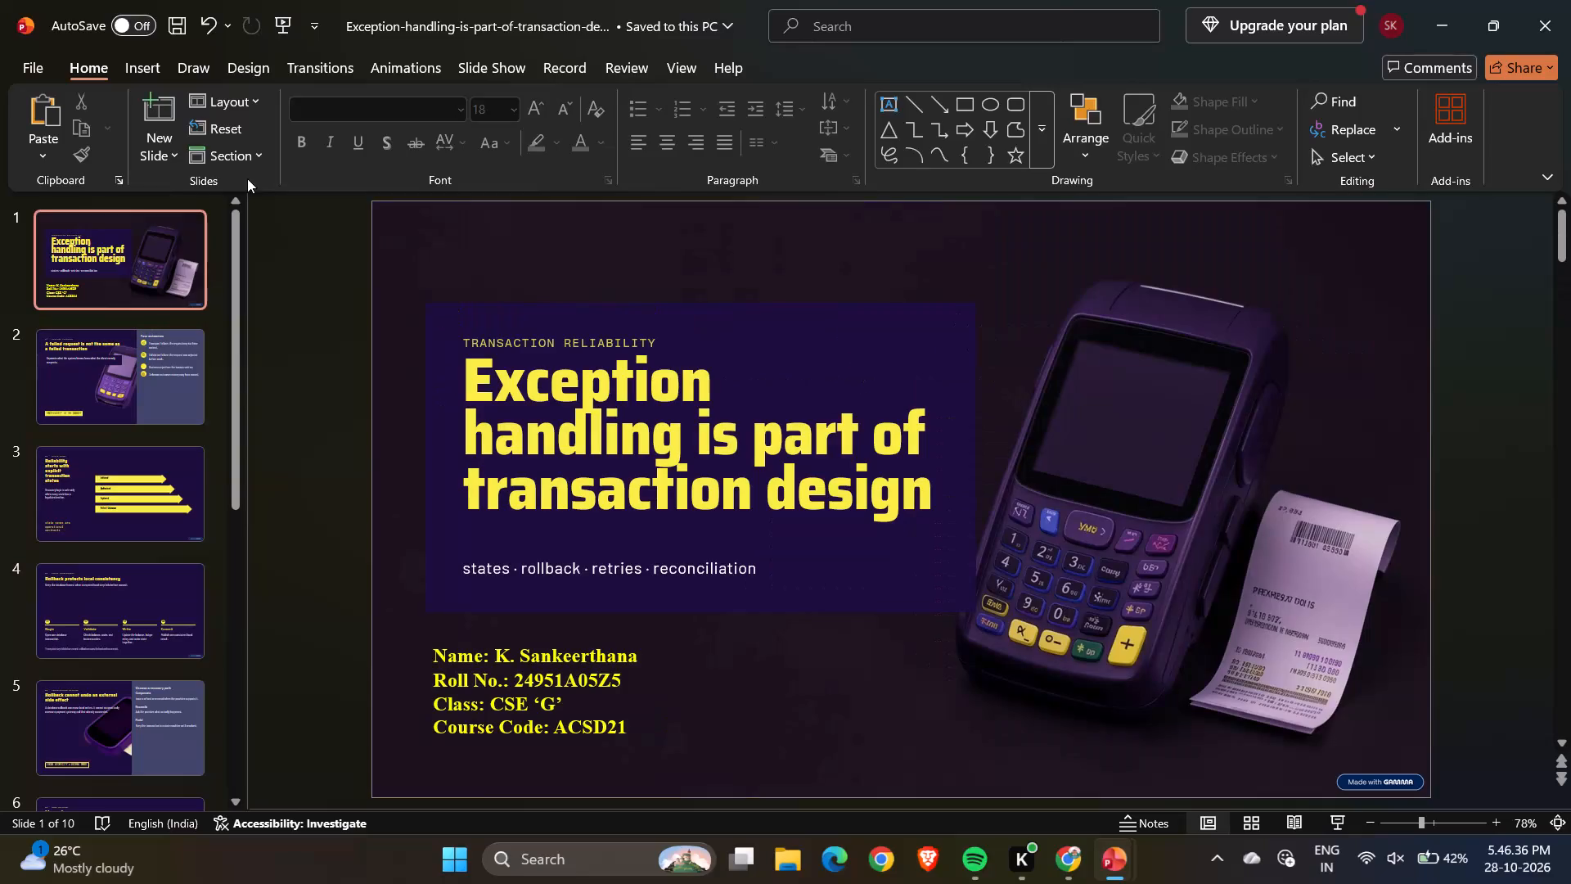
# Open slide 2, the failure taxonomy slide, to examine its content and layout.
pyautogui.click(172, 372)
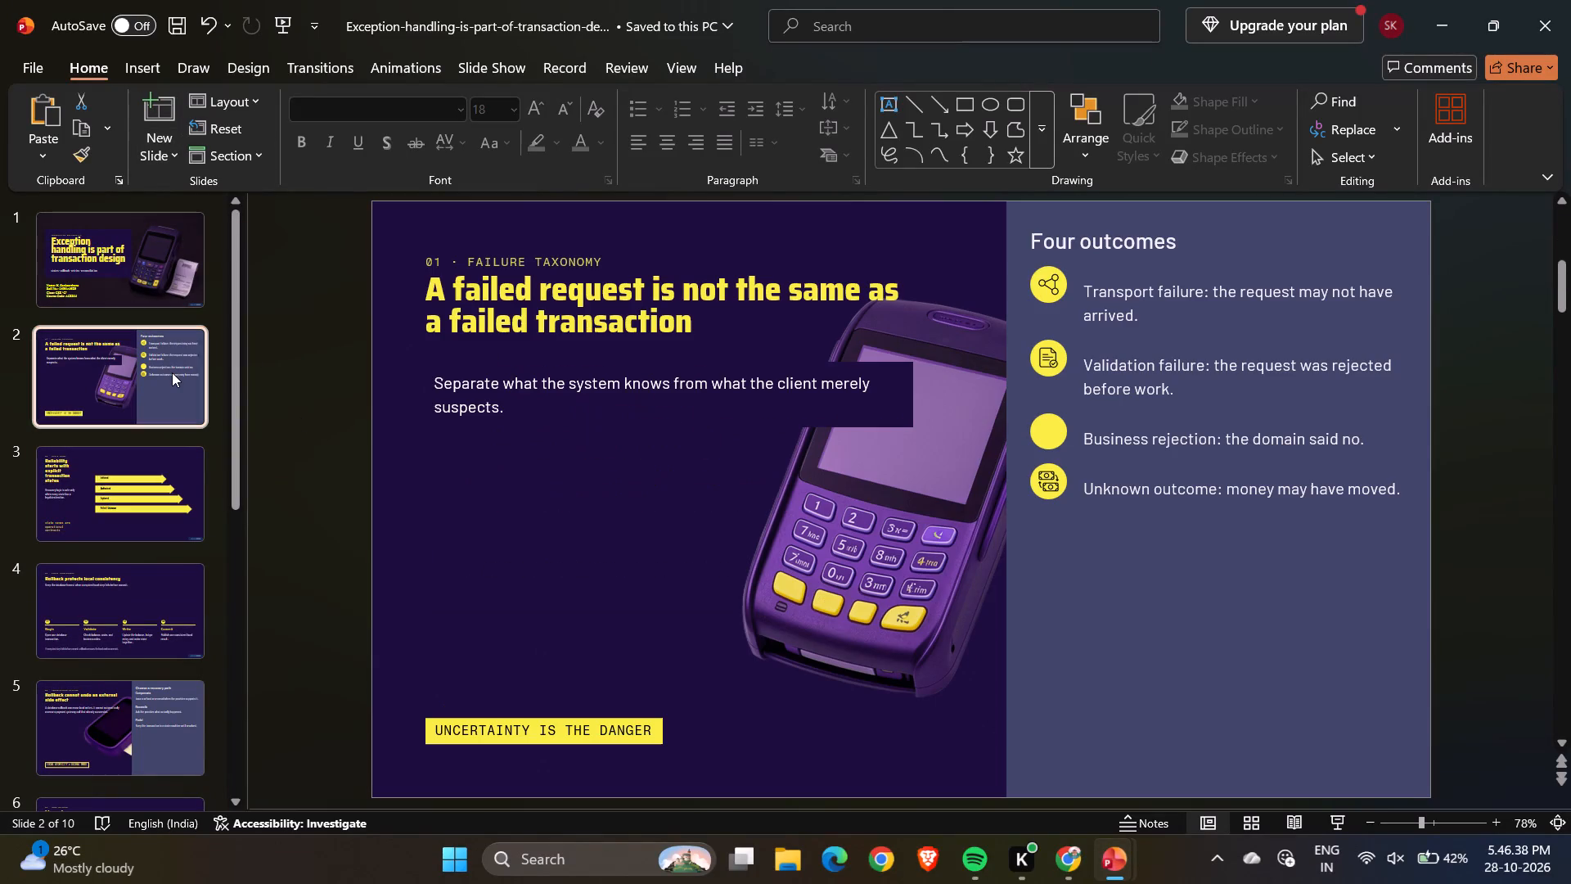
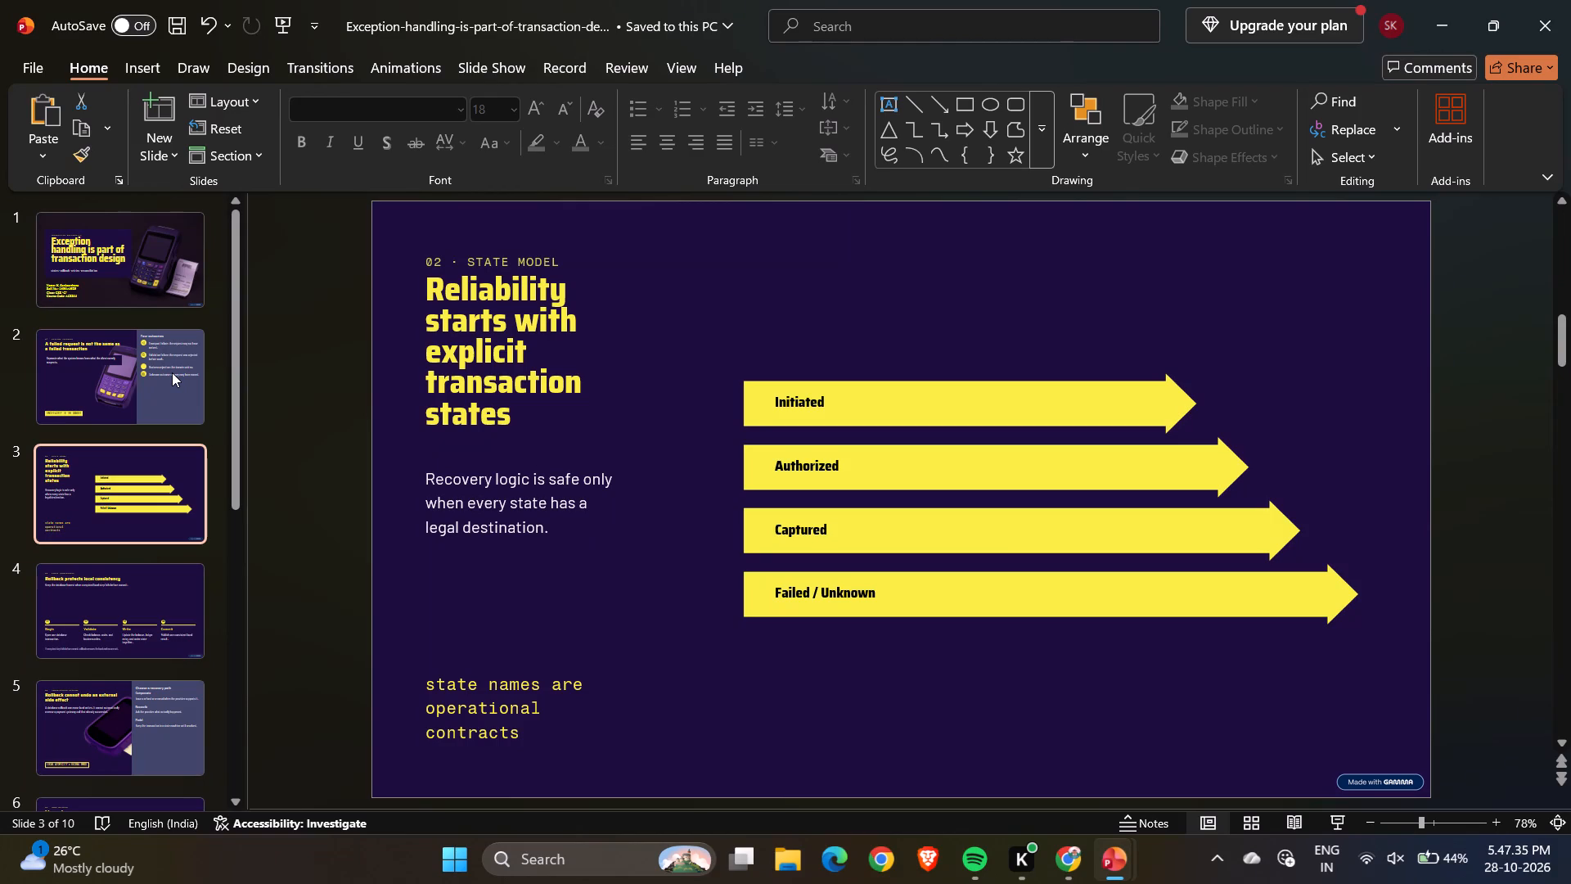
# Advance to slide 4, on rollback and local consistency, to examine its content and layout.
pyautogui.press('Down')
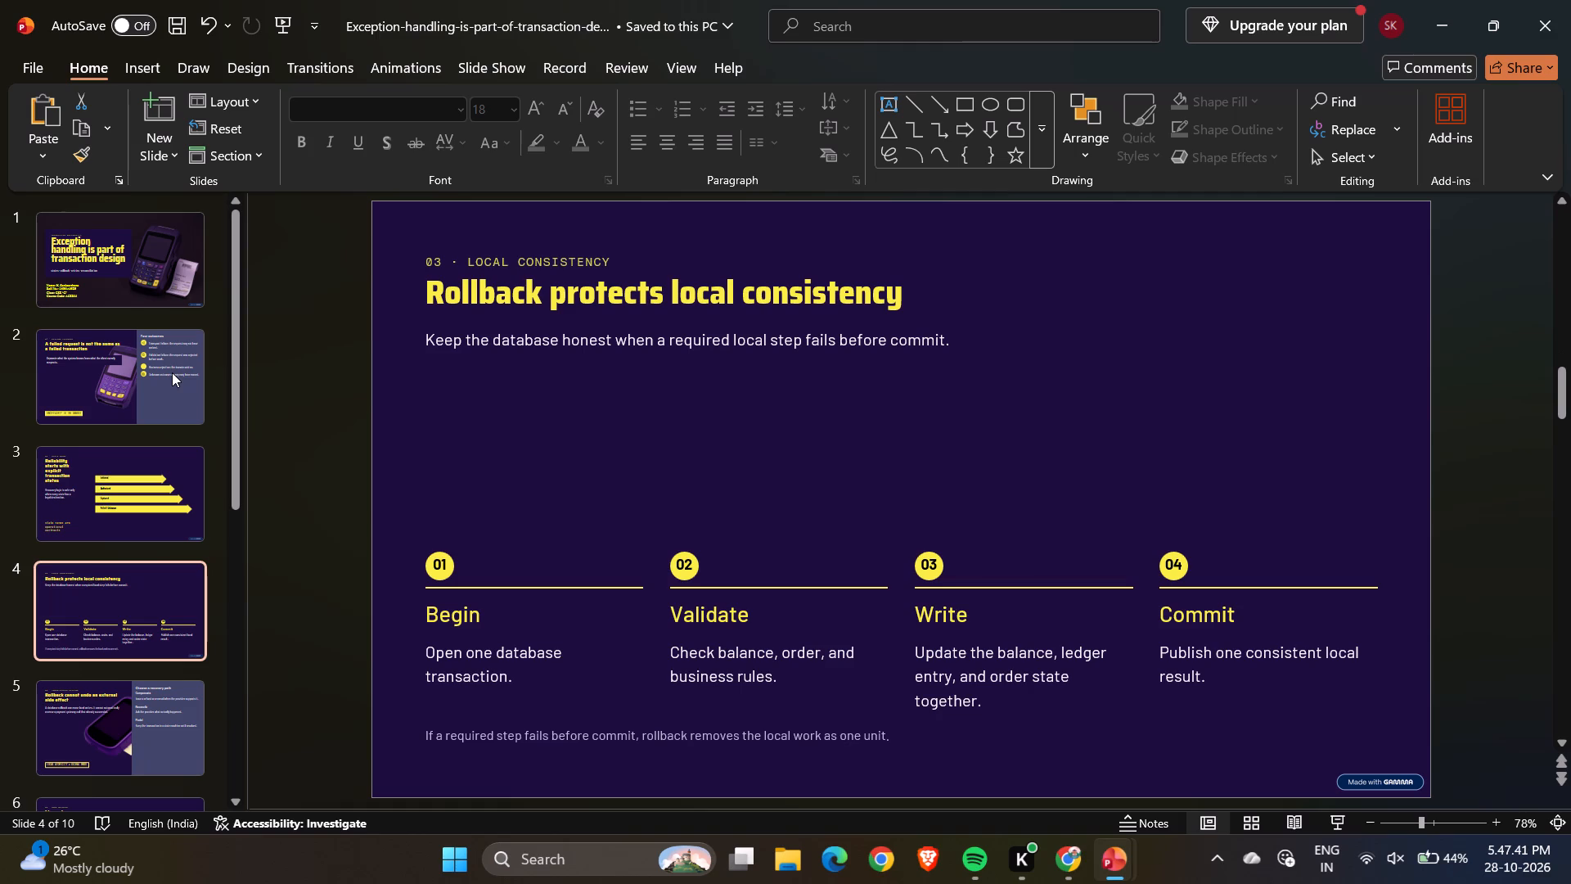
# Close the exception-handling presentation.
pyautogui.click(1570, 0)
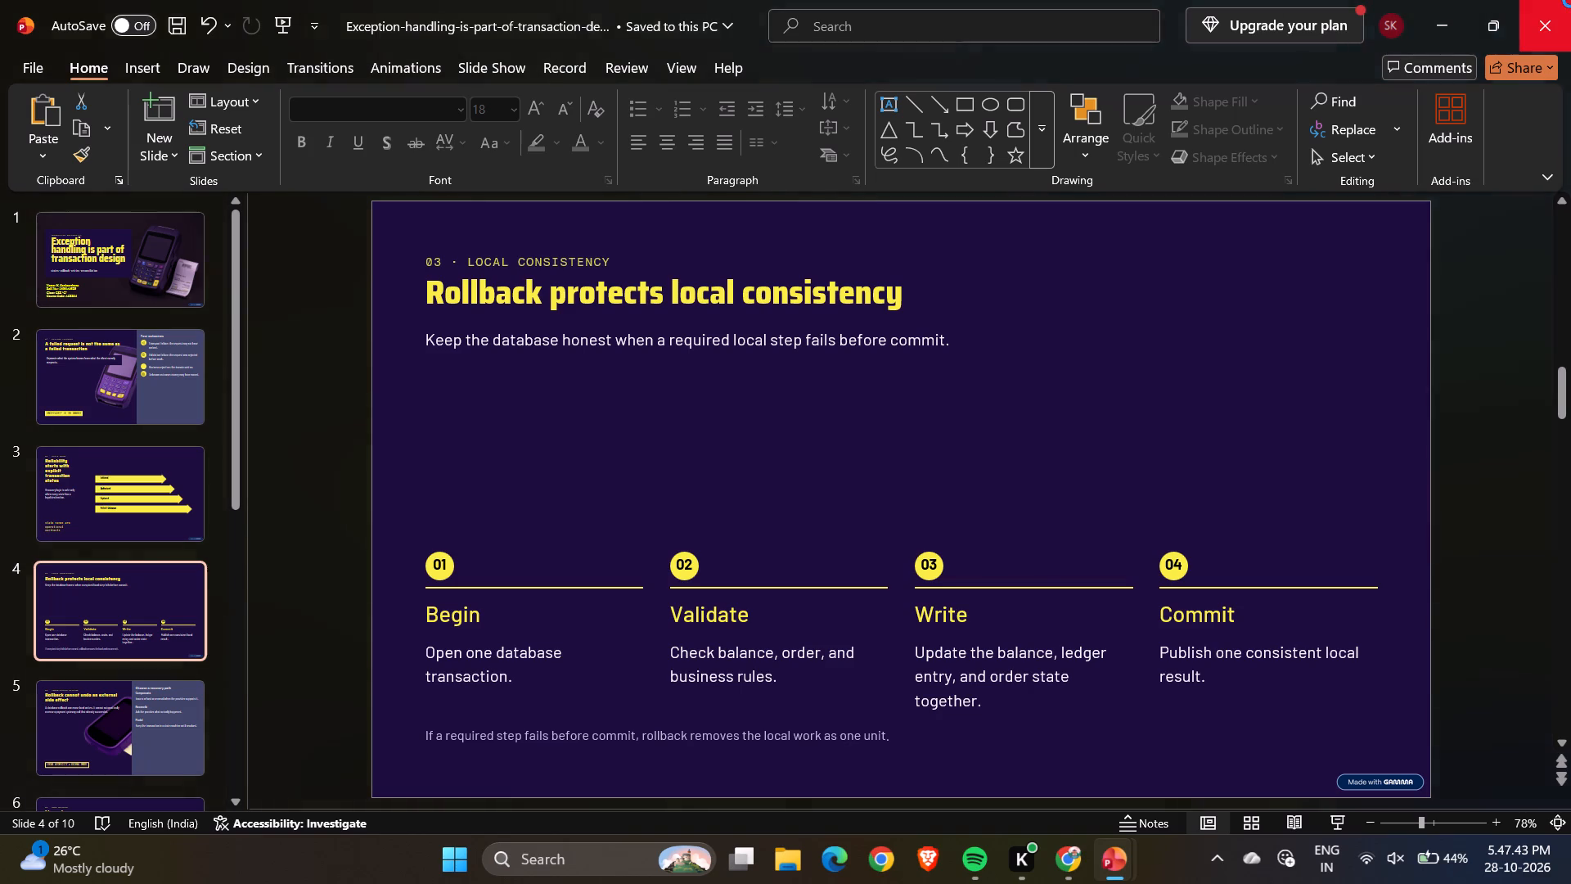
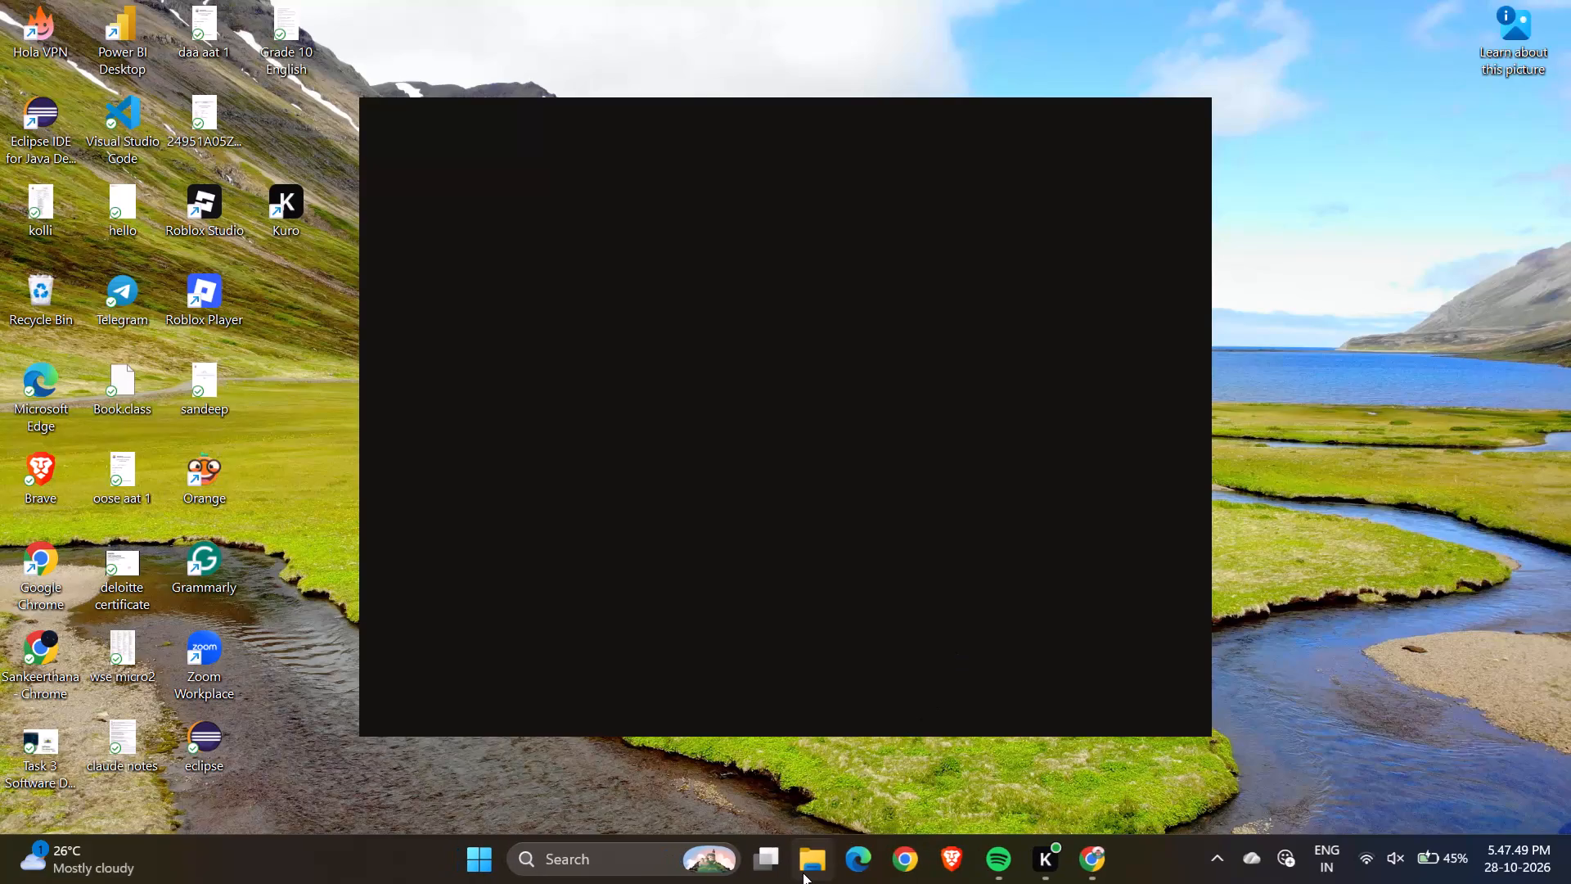
# Open the presentation "How Can Exception Handling Improve The Reliability Of A Financial Transaction Application" from Downloads and enable editing.
pyautogui.click(803, 873)
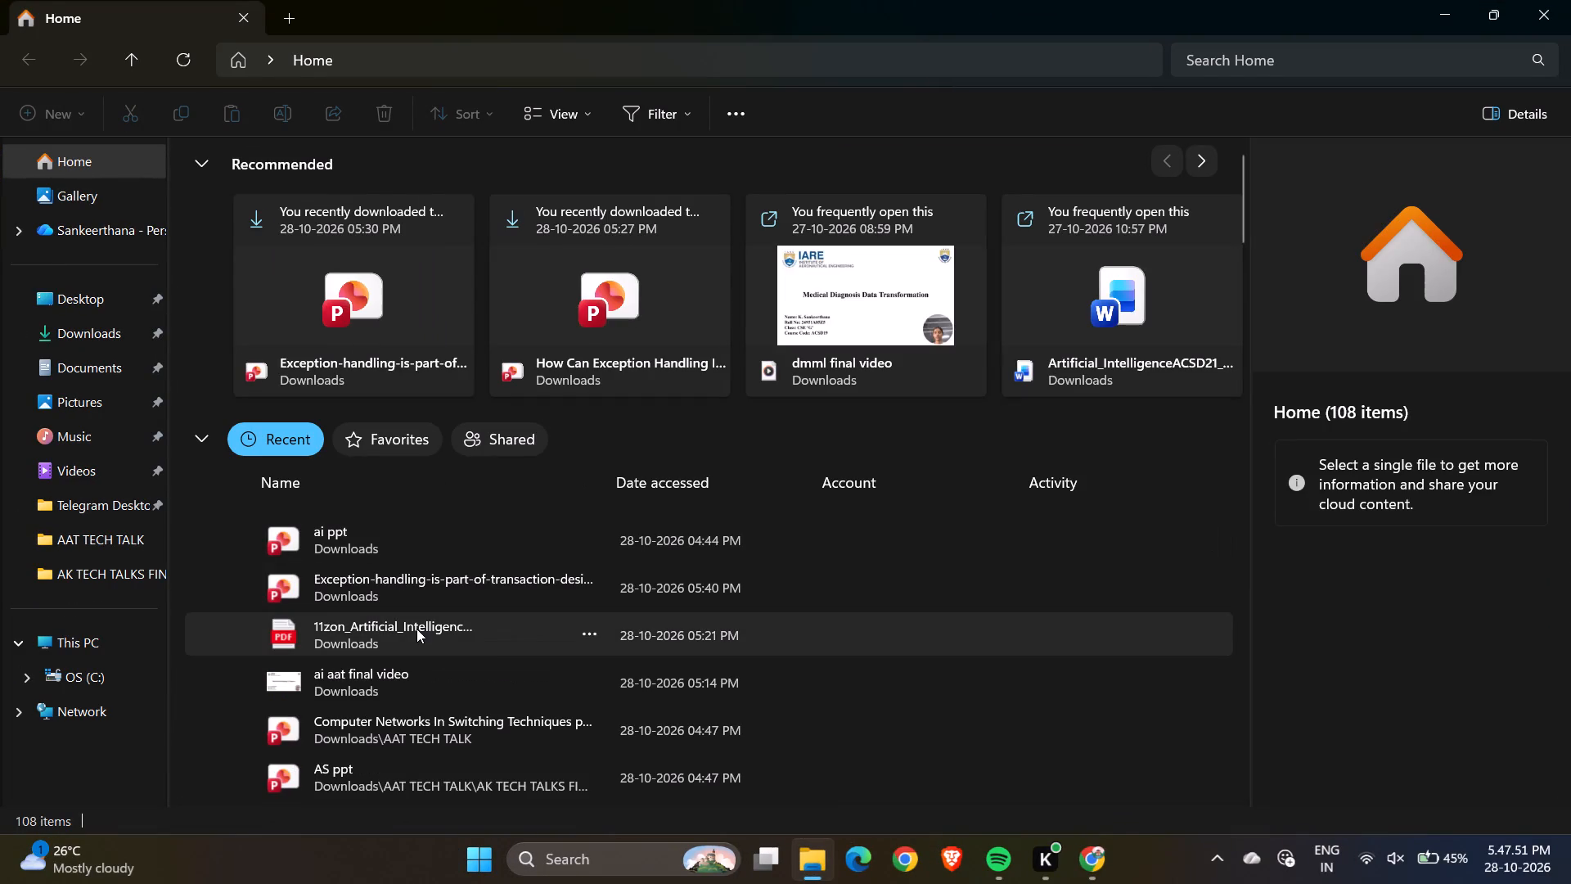
pyautogui.doubleClick(374, 601)
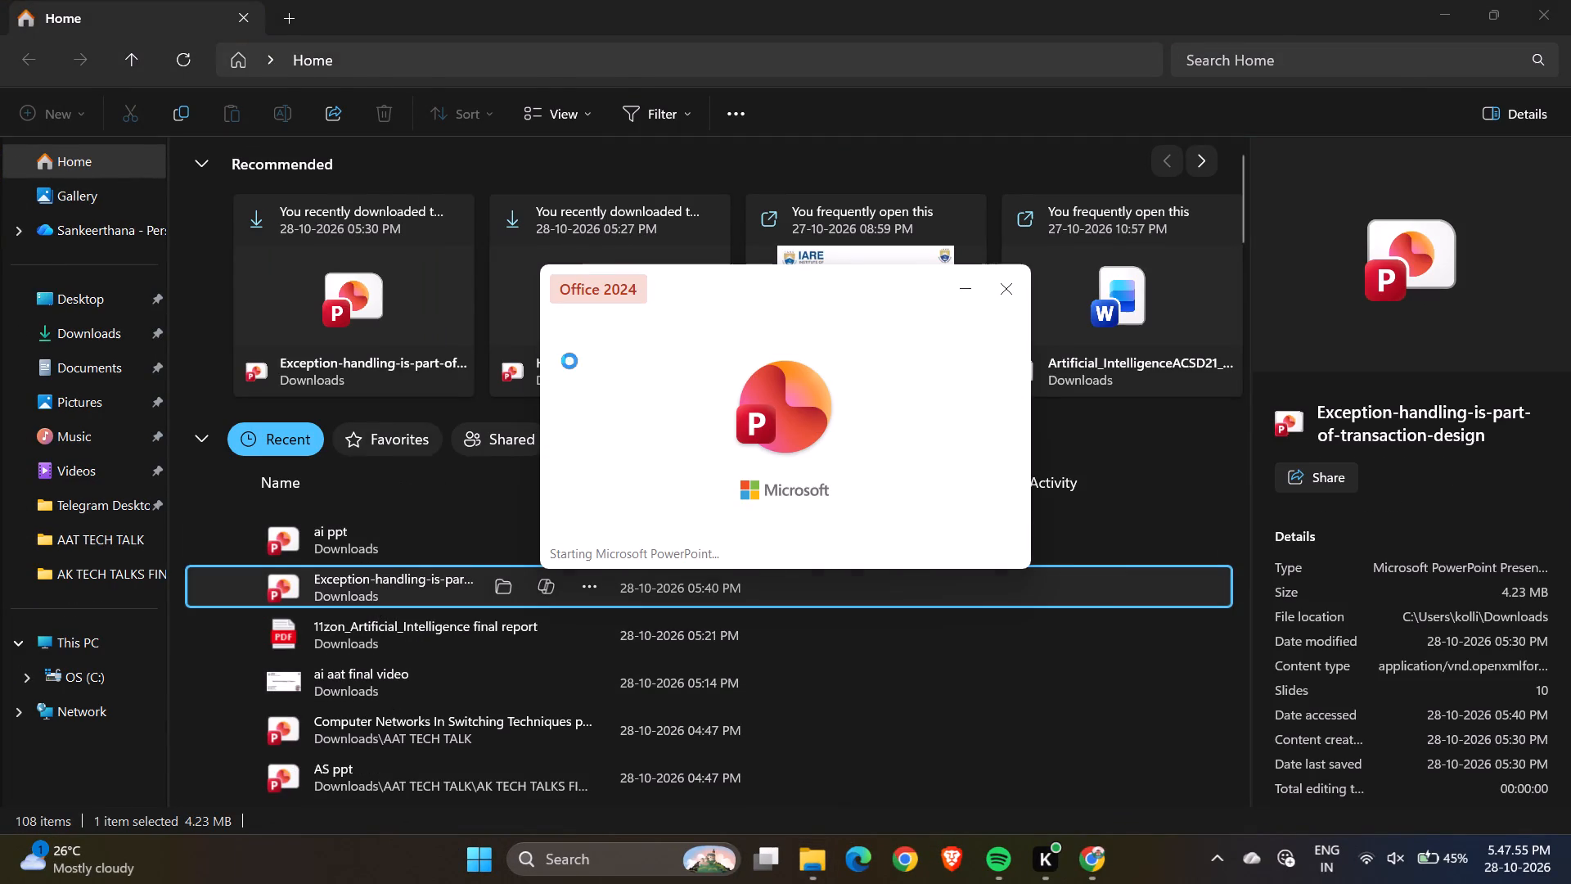
pyautogui.click(1570, 0)
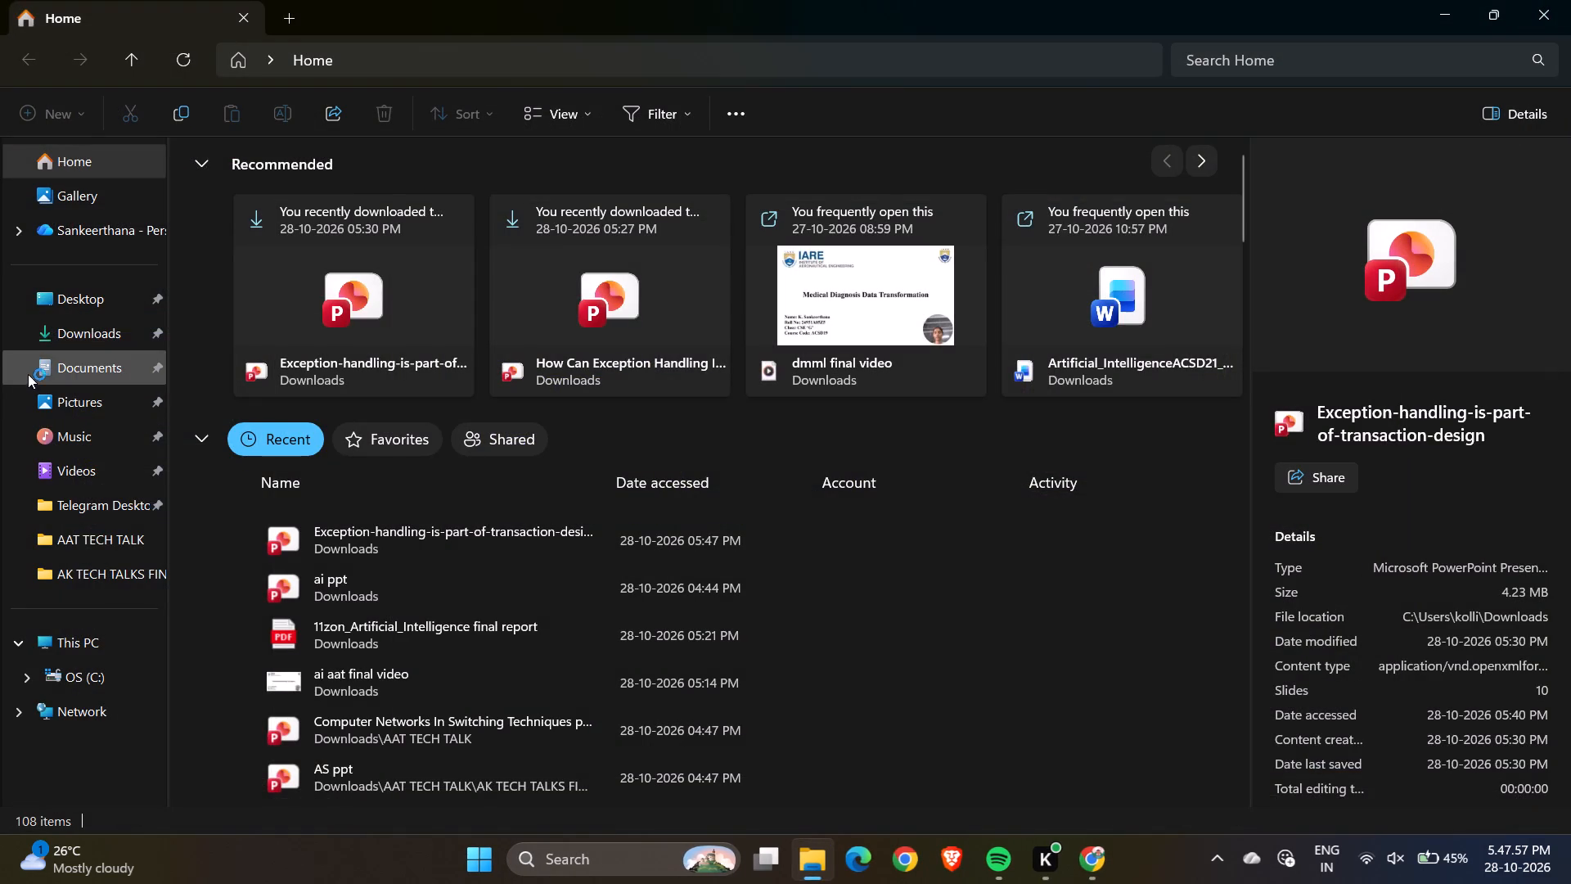
pyautogui.click(40, 341)
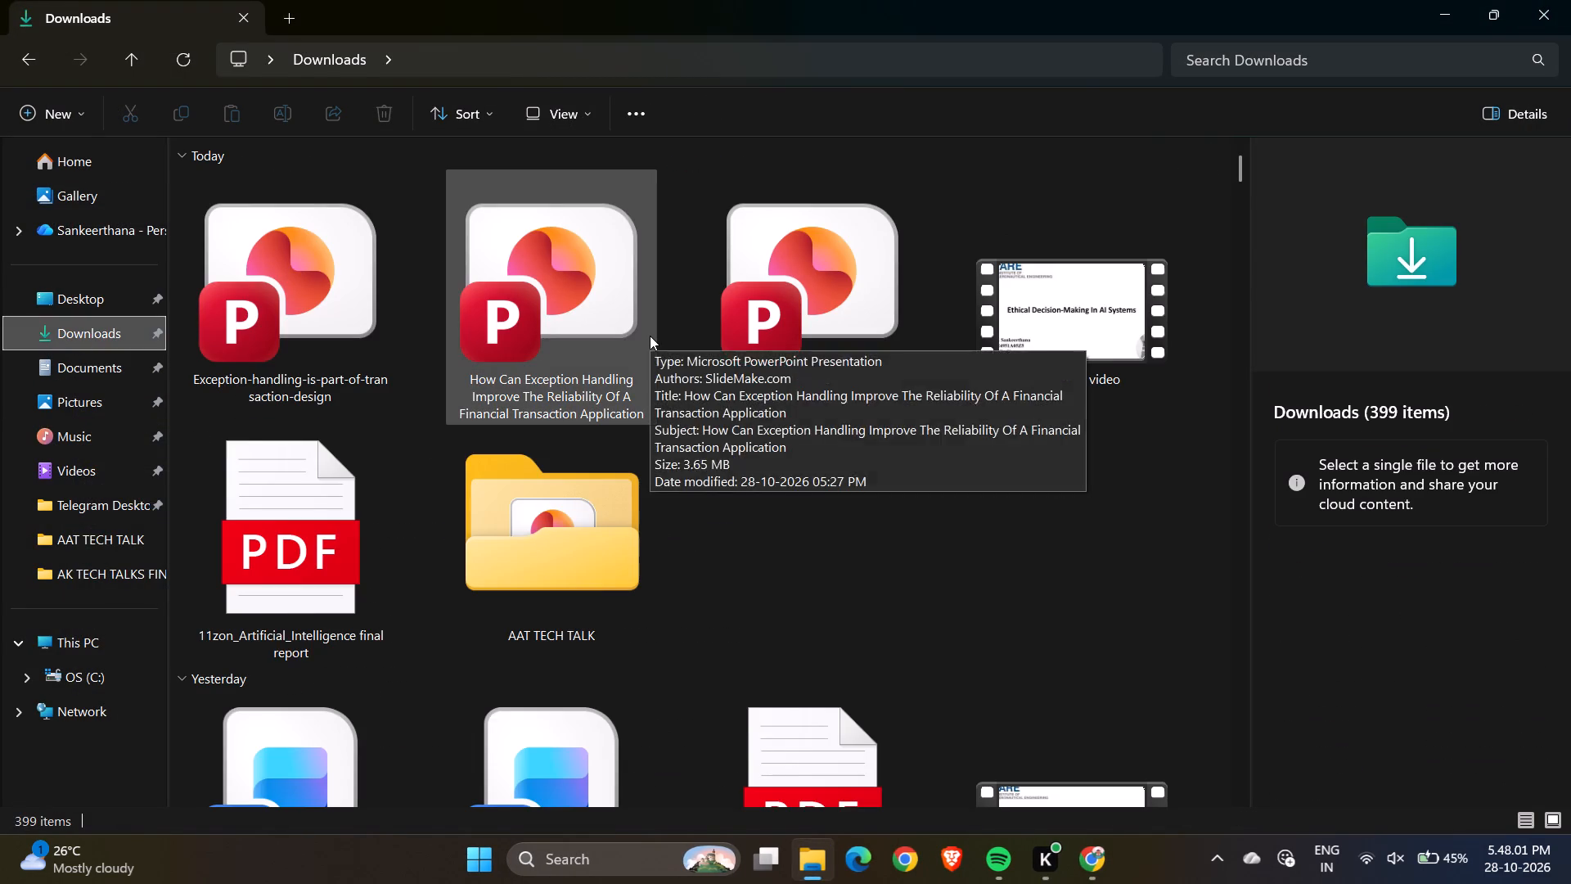
pyautogui.doubleClick(650, 336)
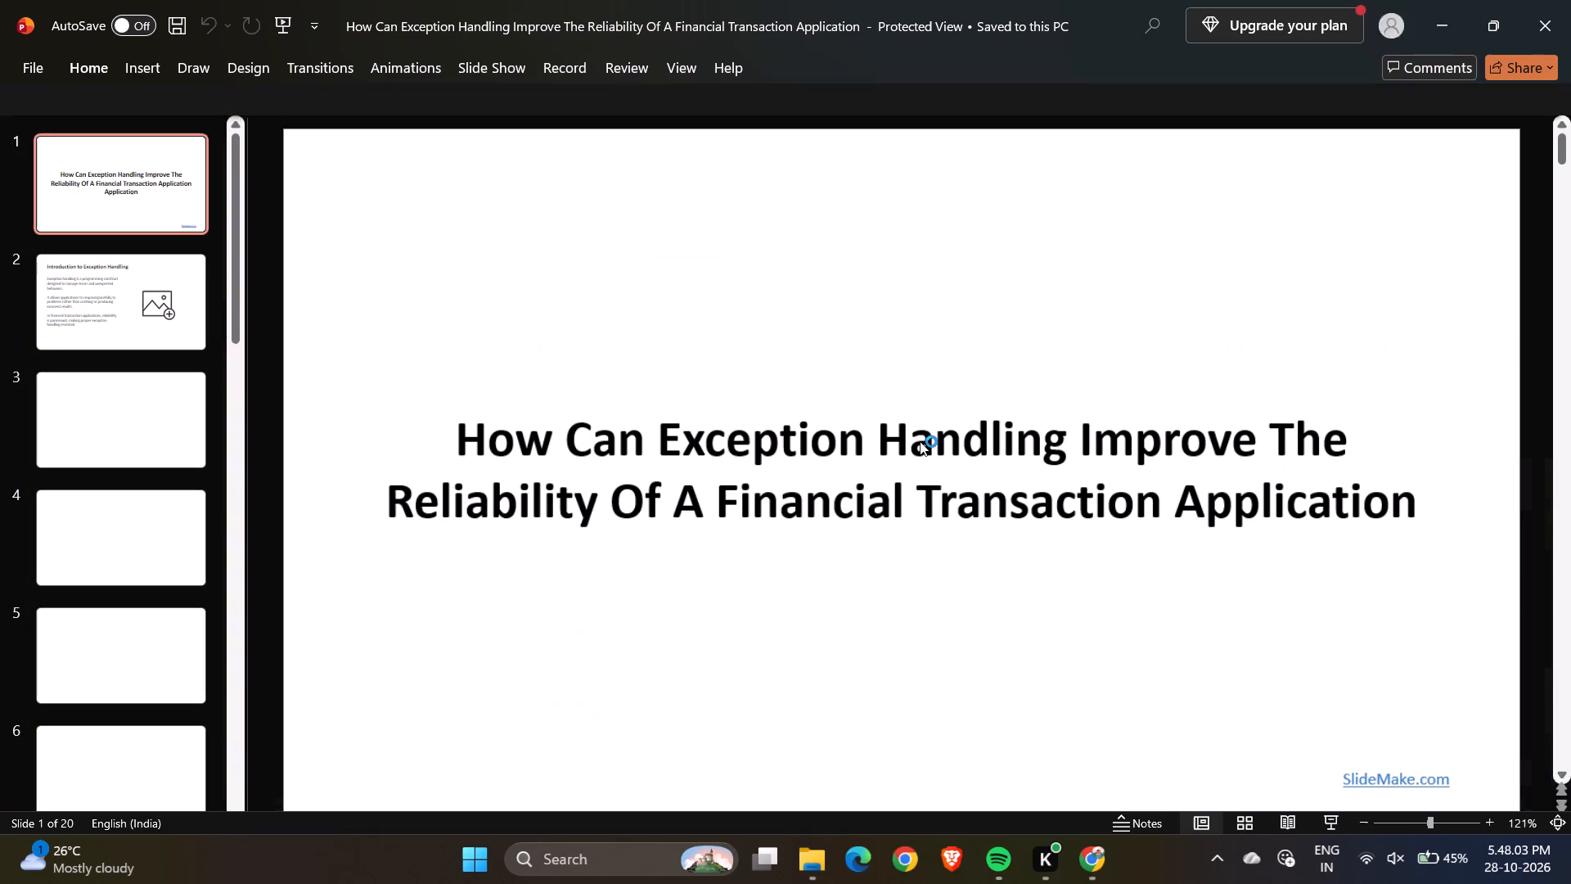
pyautogui.click(888, 92)
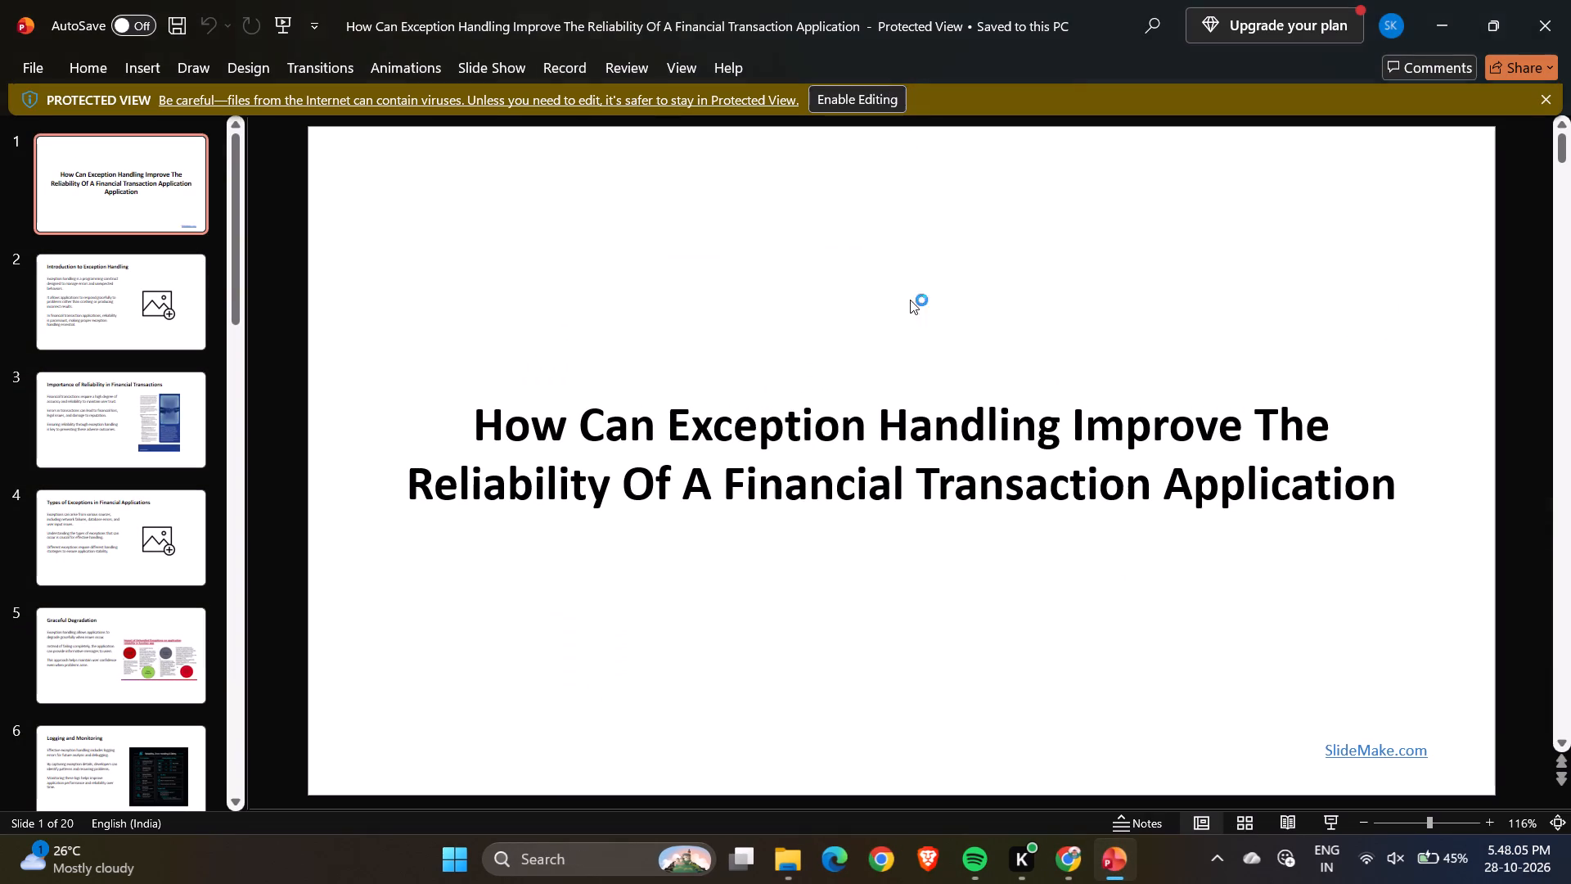
# Open the "ai ppt" presentation from the Downloads folder.
pyautogui.click(797, 873)
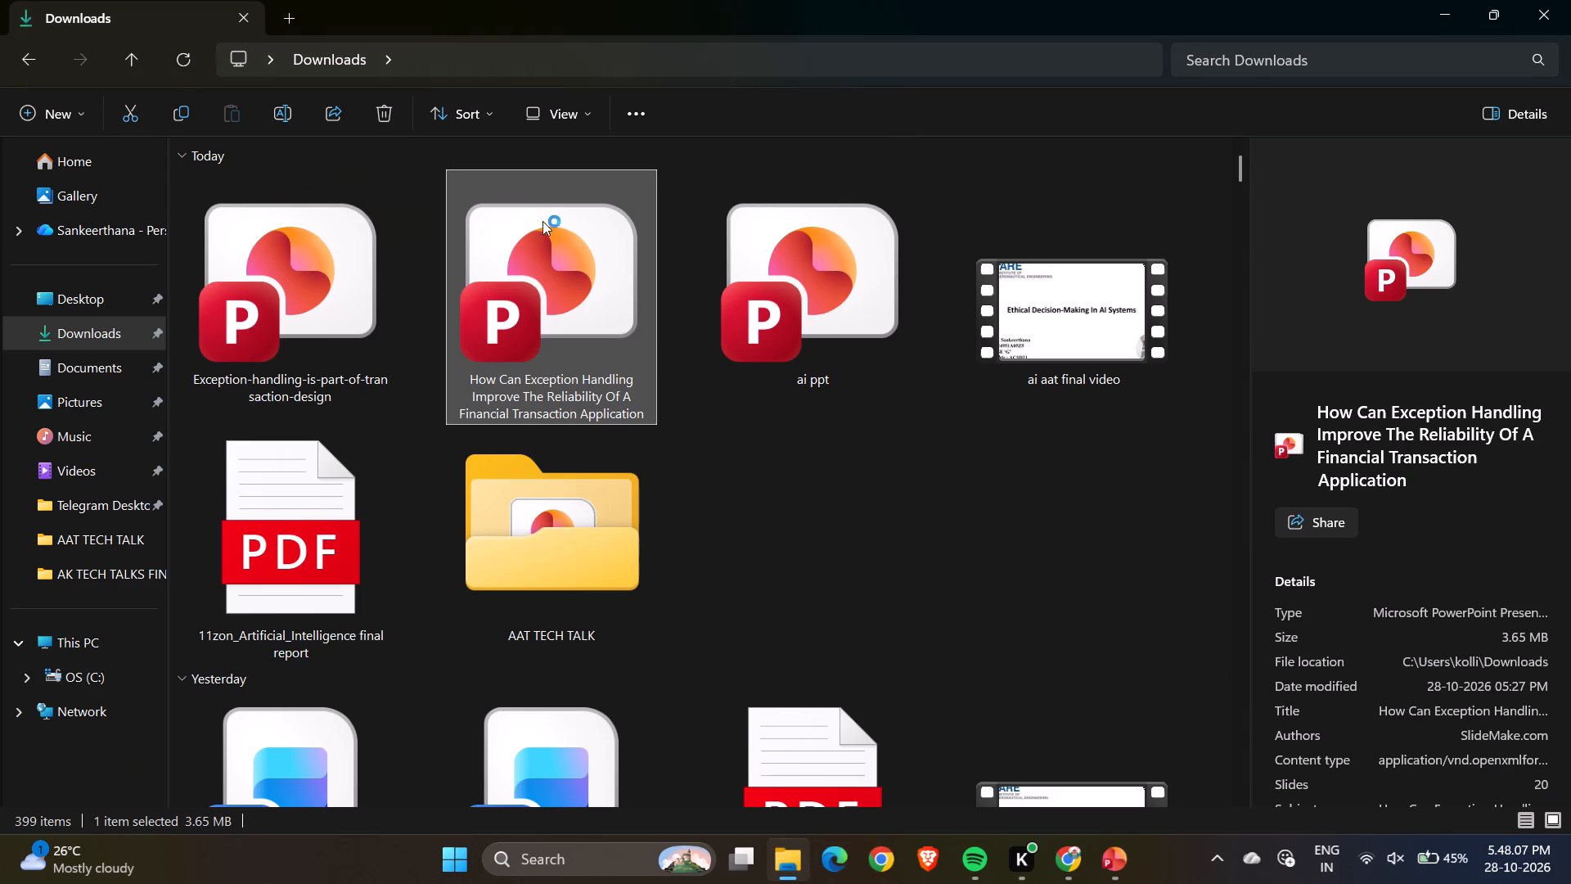
pyautogui.doubleClick(790, 303)
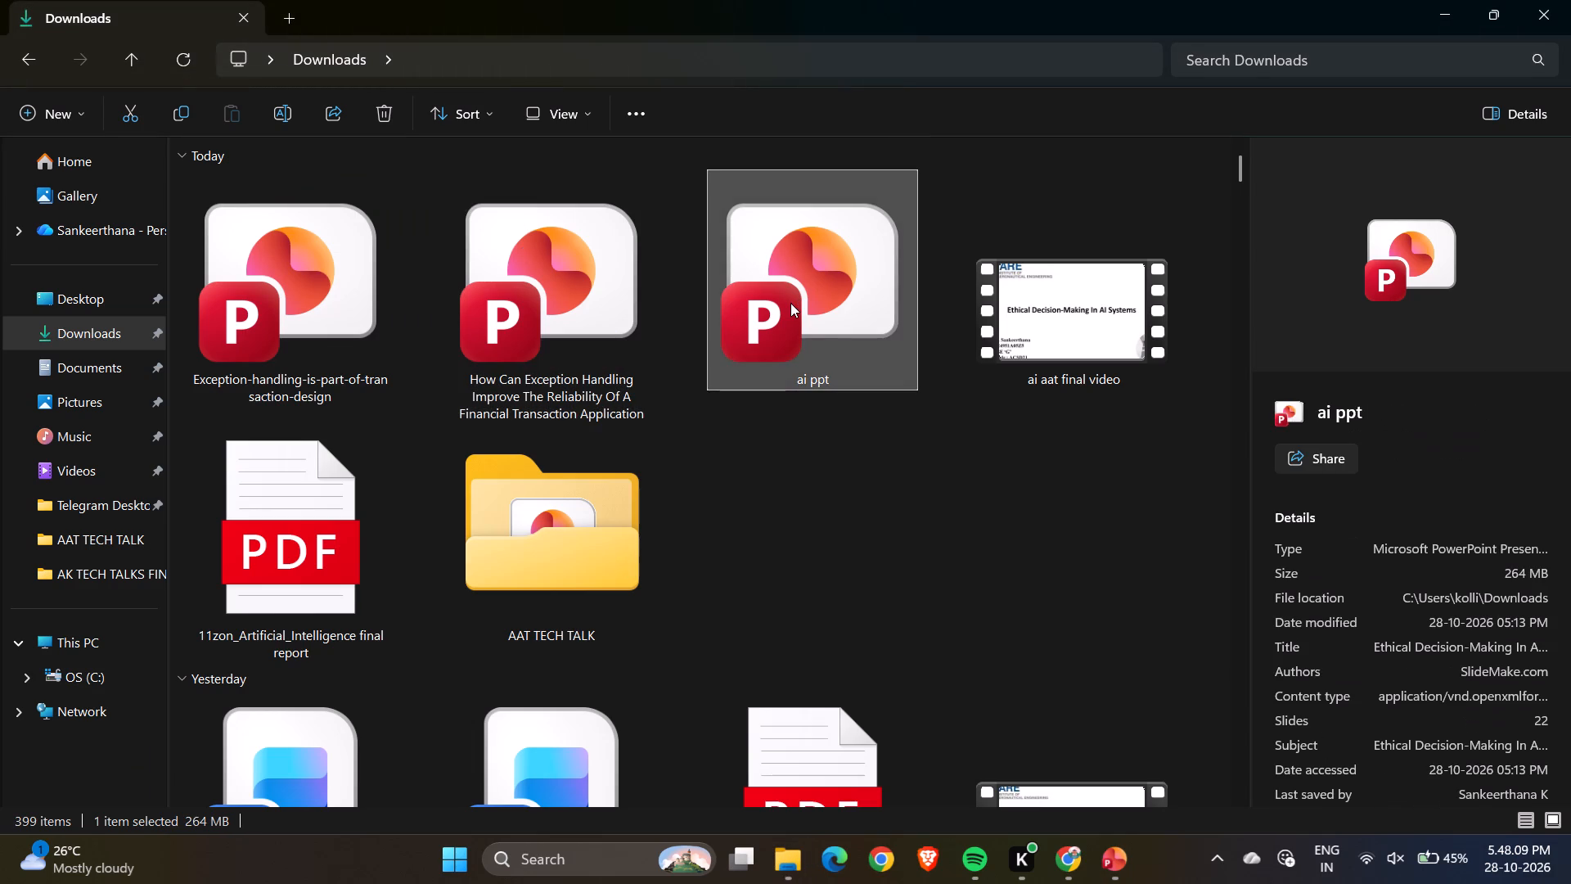
pyautogui.doubleClick(799, 373)
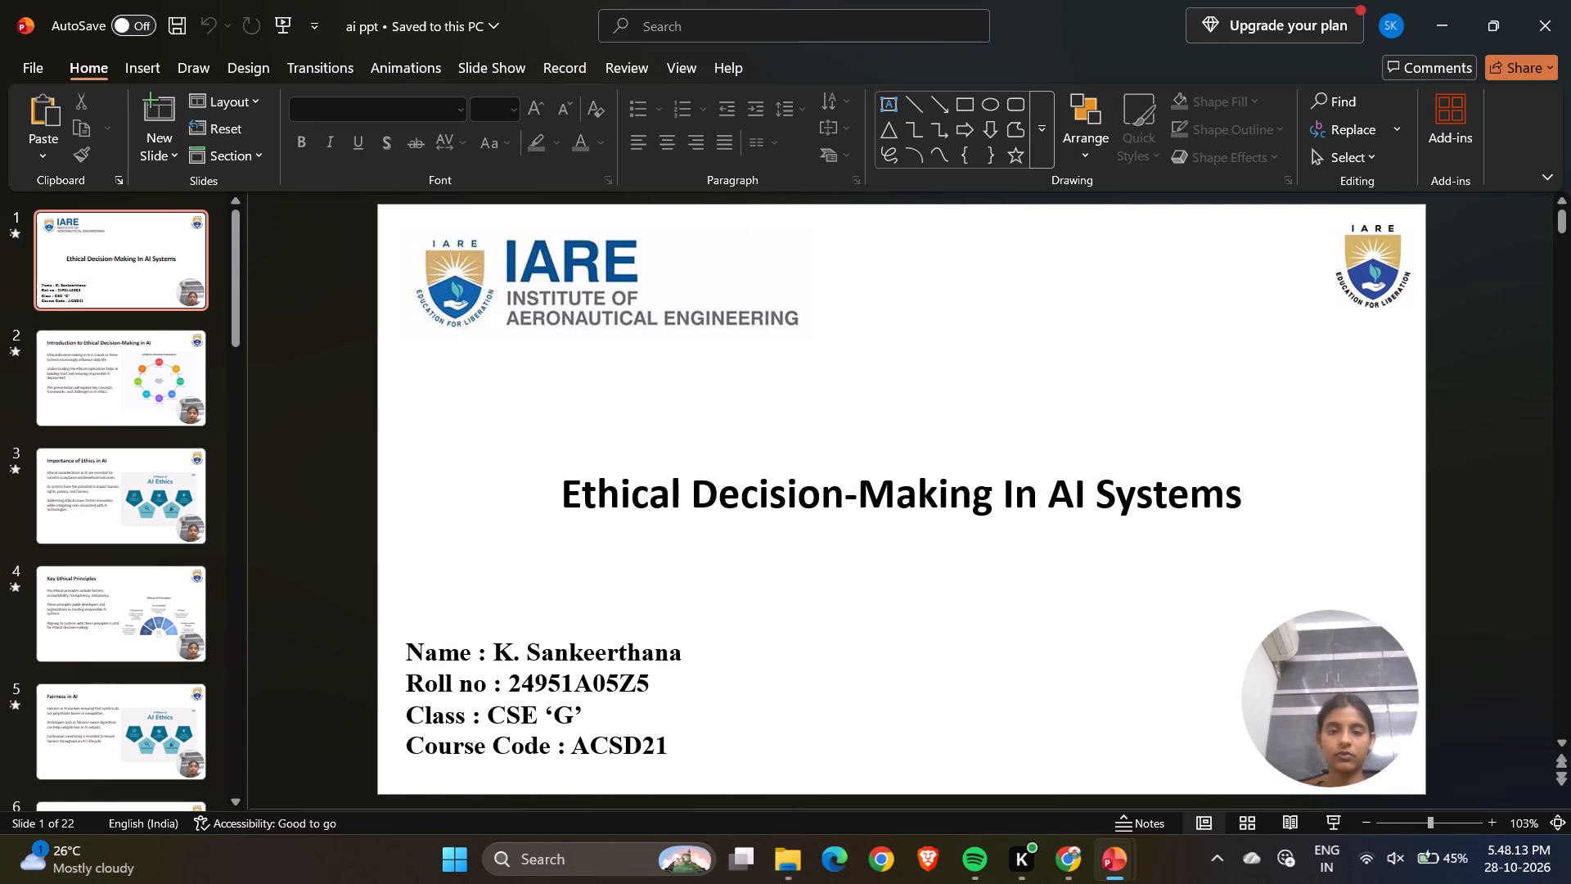
# Copy the student details block from the ai ppt title slide into the lower-left corner of the exception-handling presentation's title slide.
pyautogui.moveTo(671, 746); pyautogui.dragTo(435, 641)
pyautogui.hotkey('ctrl', 'c')
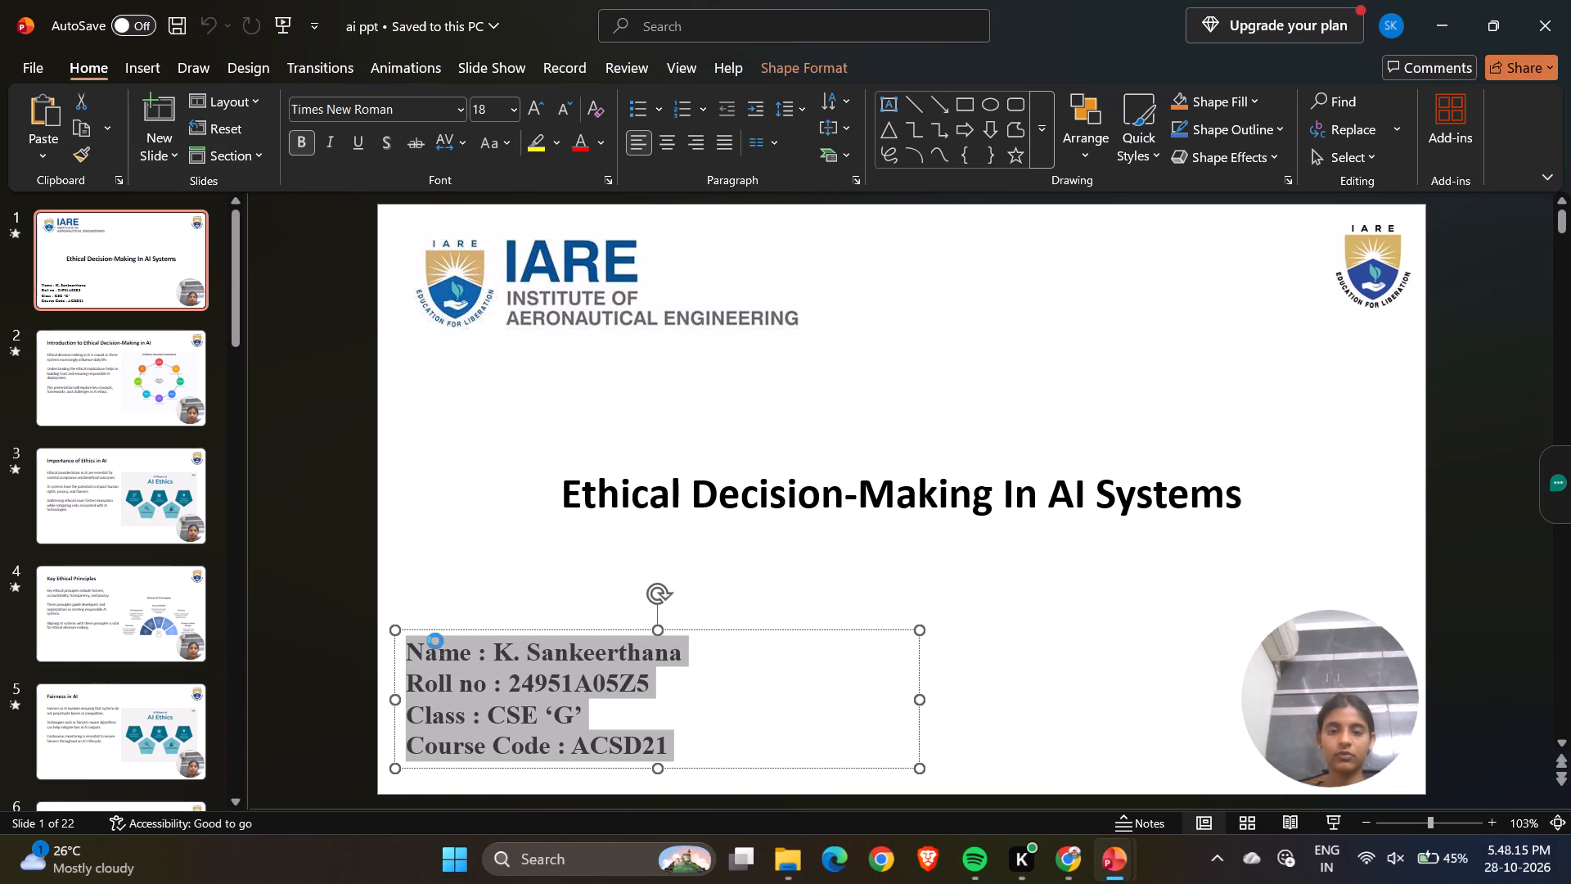
pyautogui.hotkey('ctrl', 'c')
pyautogui.click(502, 542)
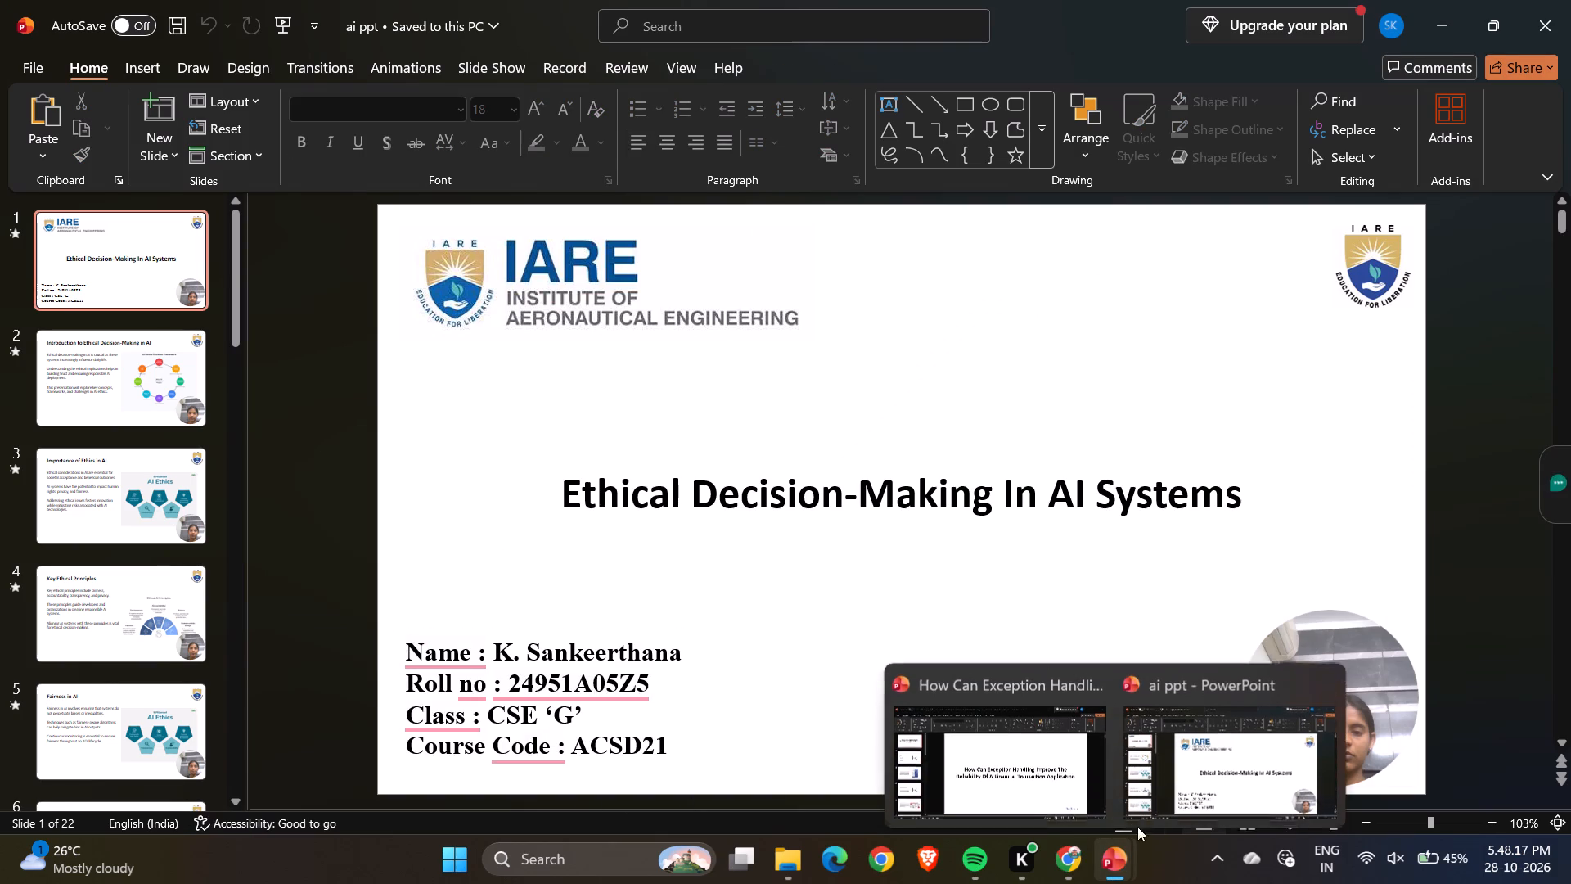
pyautogui.click(1006, 766)
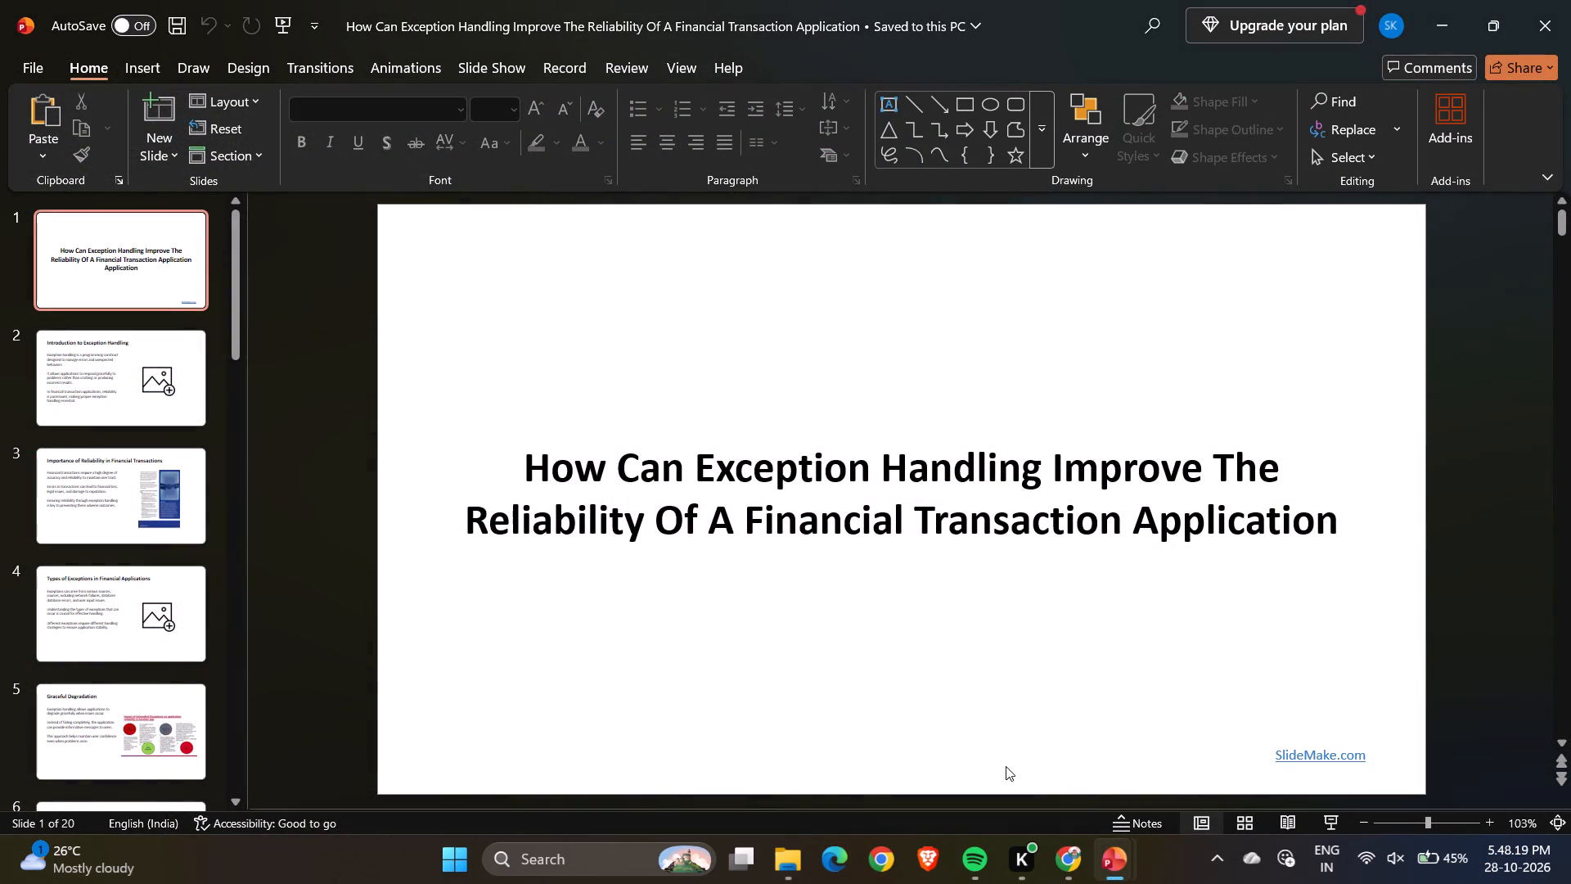
pyautogui.hotkey('ctrl', 'v')
pyautogui.moveTo(1045, 561); pyautogui.dragTo(925, 632)
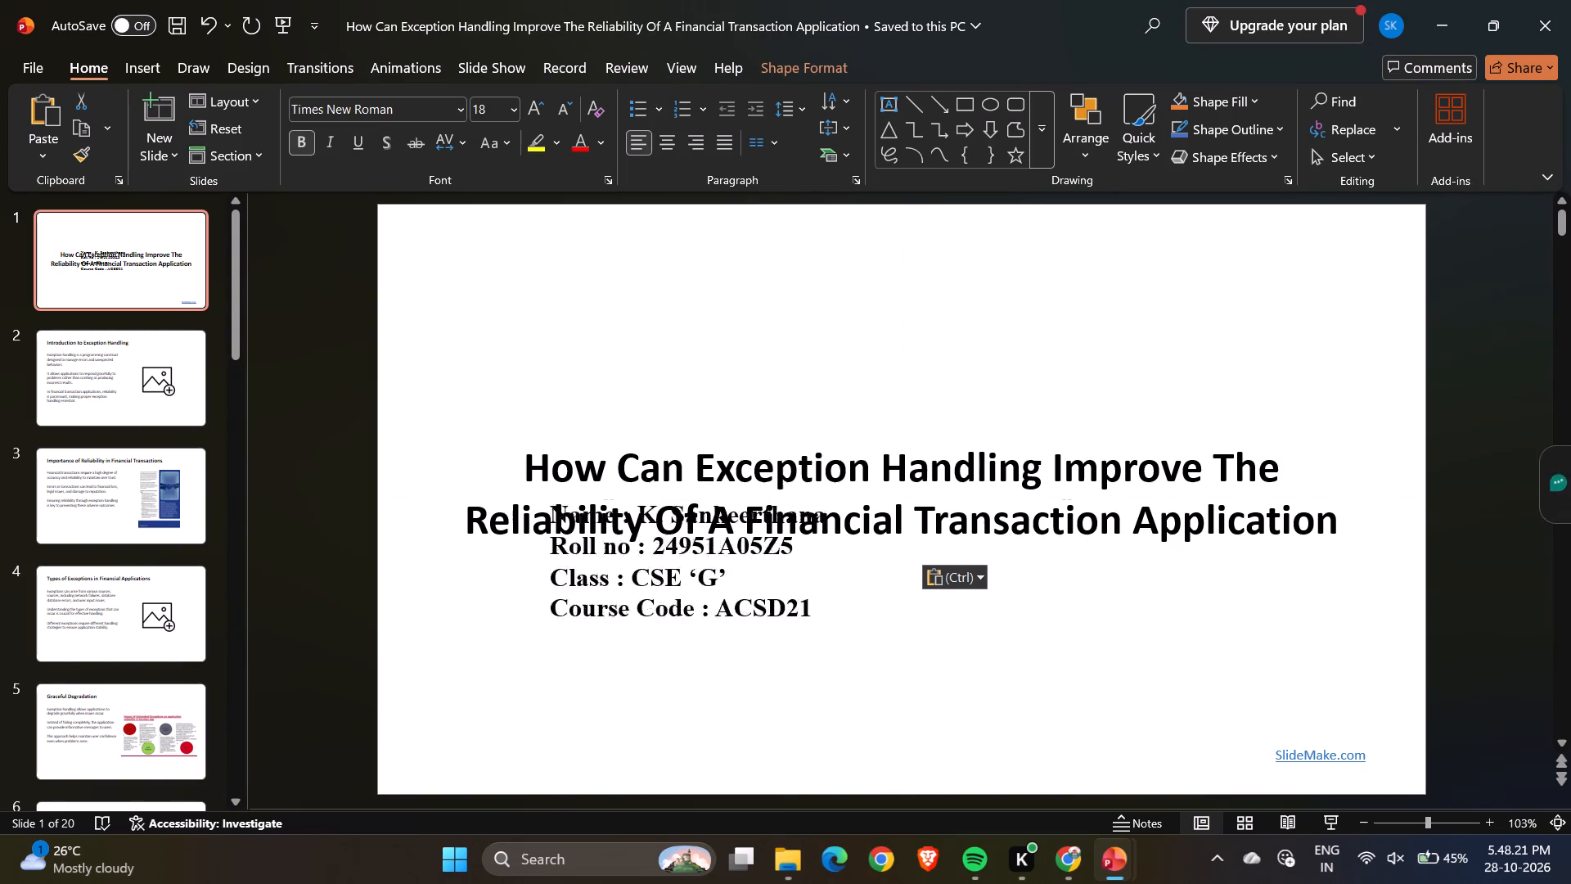
pyautogui.moveTo(925, 632); pyautogui.dragTo(783, 771)
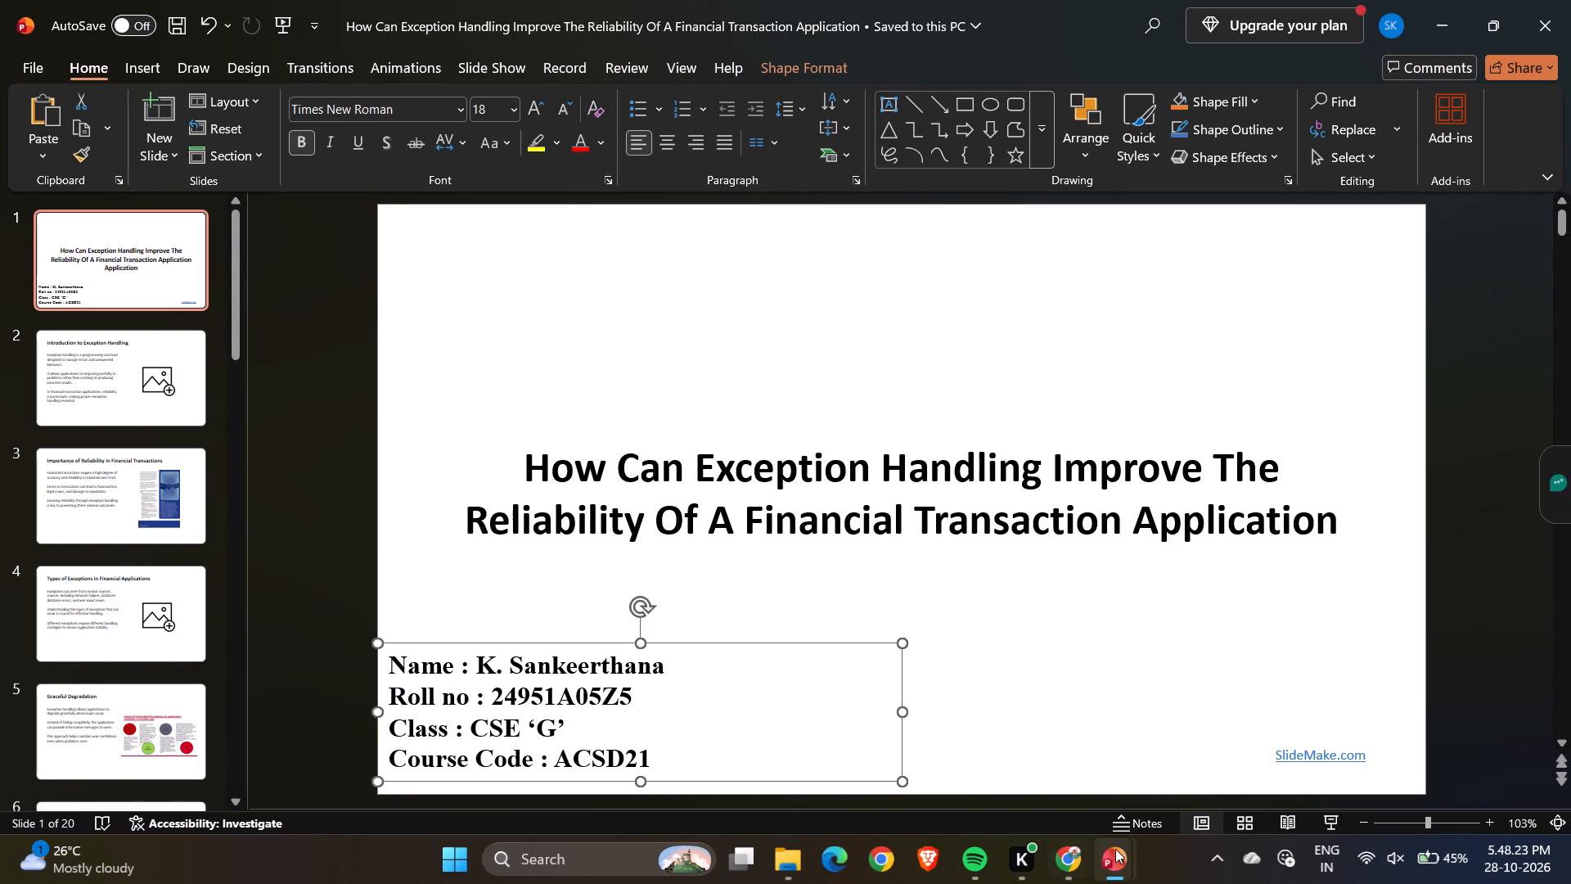
# Copy the wide IARE Institute of Aeronautical Engineering logo from ai ppt onto the exception-handling presentation's title slide.
pyautogui.click(1188, 768)
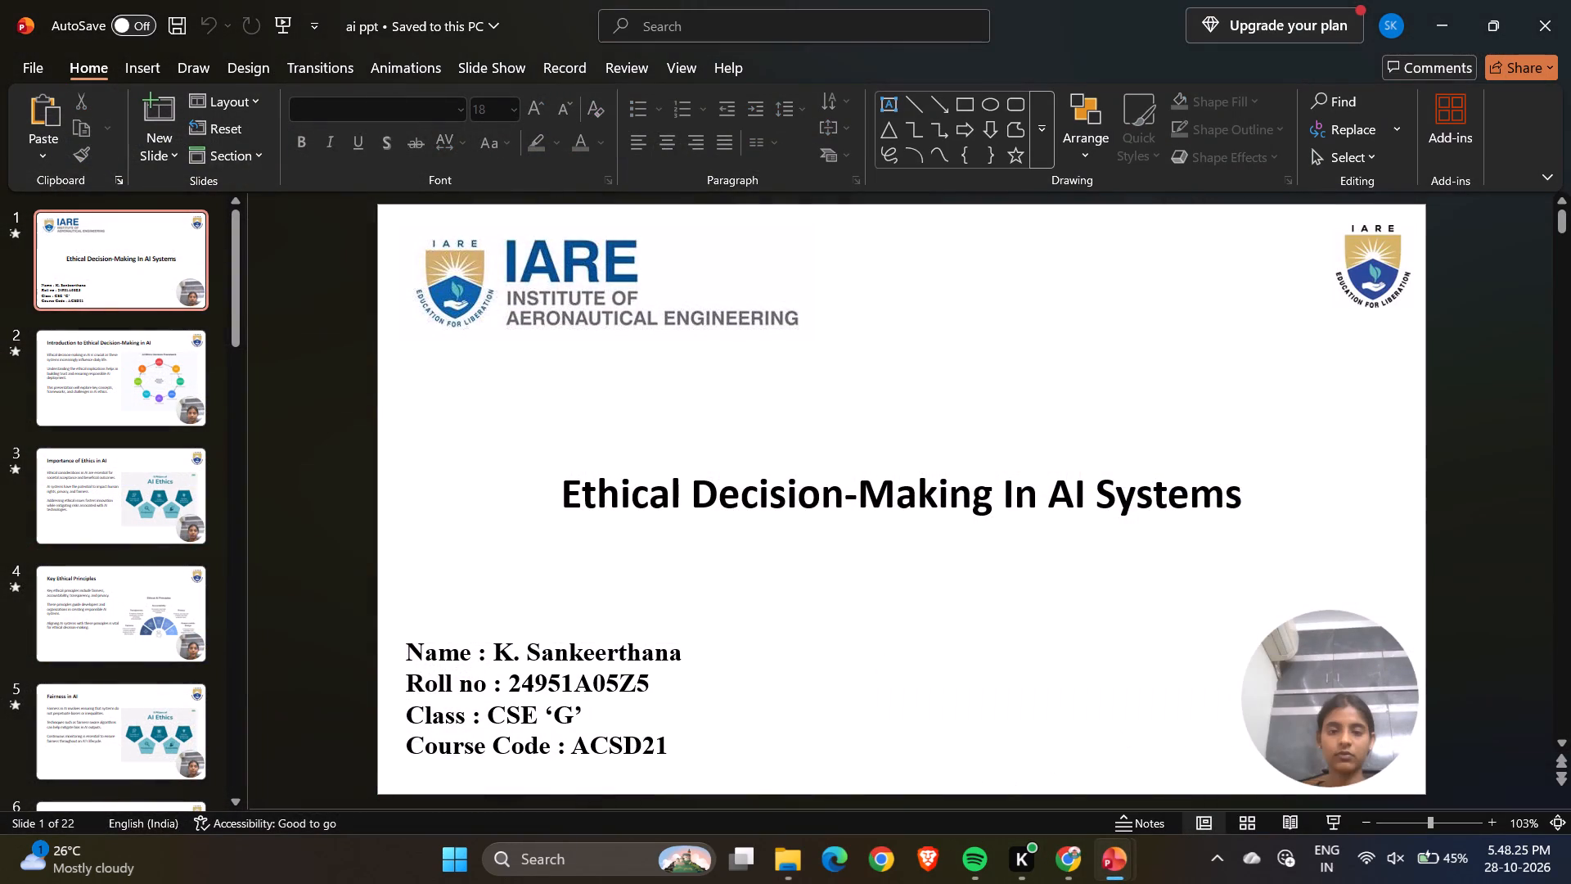
pyautogui.click(819, 309)
pyautogui.rightClick(795, 302)
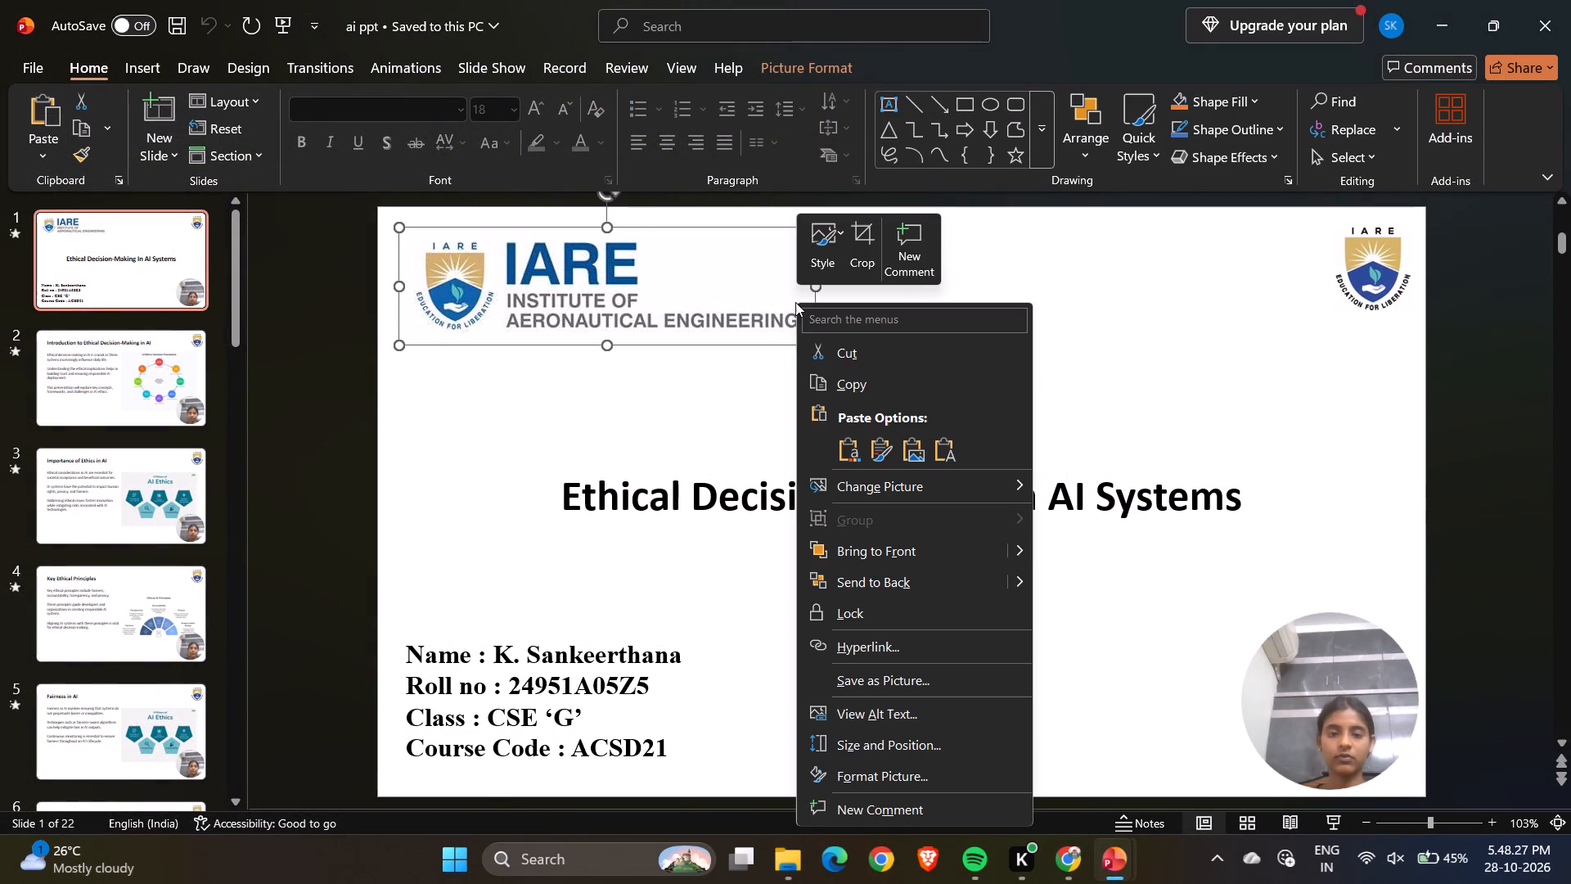
pyautogui.click(840, 381)
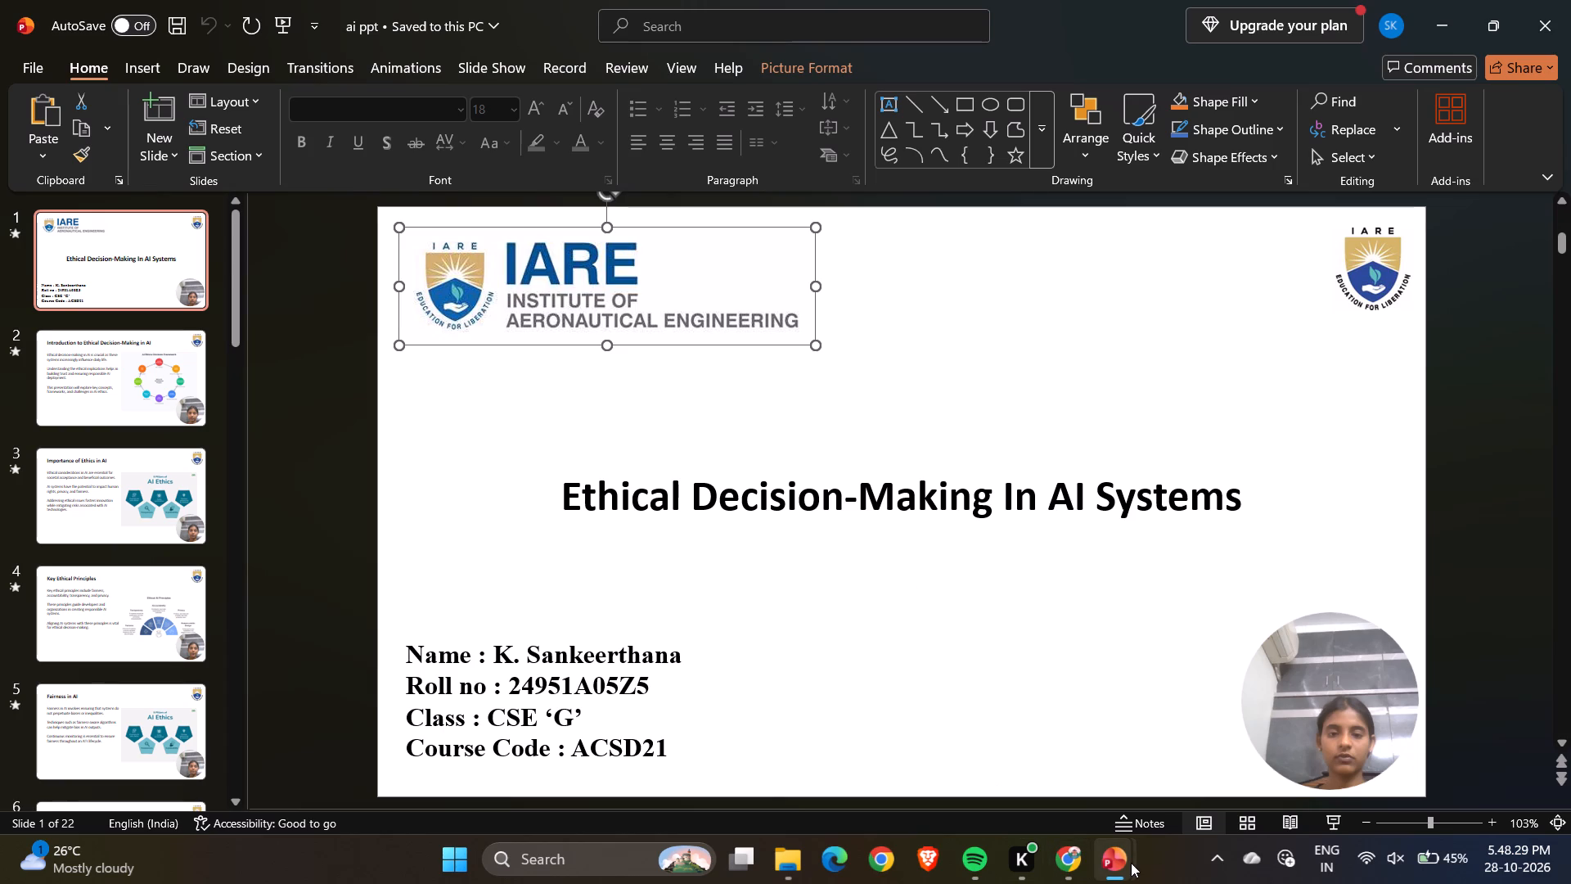
pyautogui.click(1042, 780)
pyautogui.hotkey('ctrl', 'v')
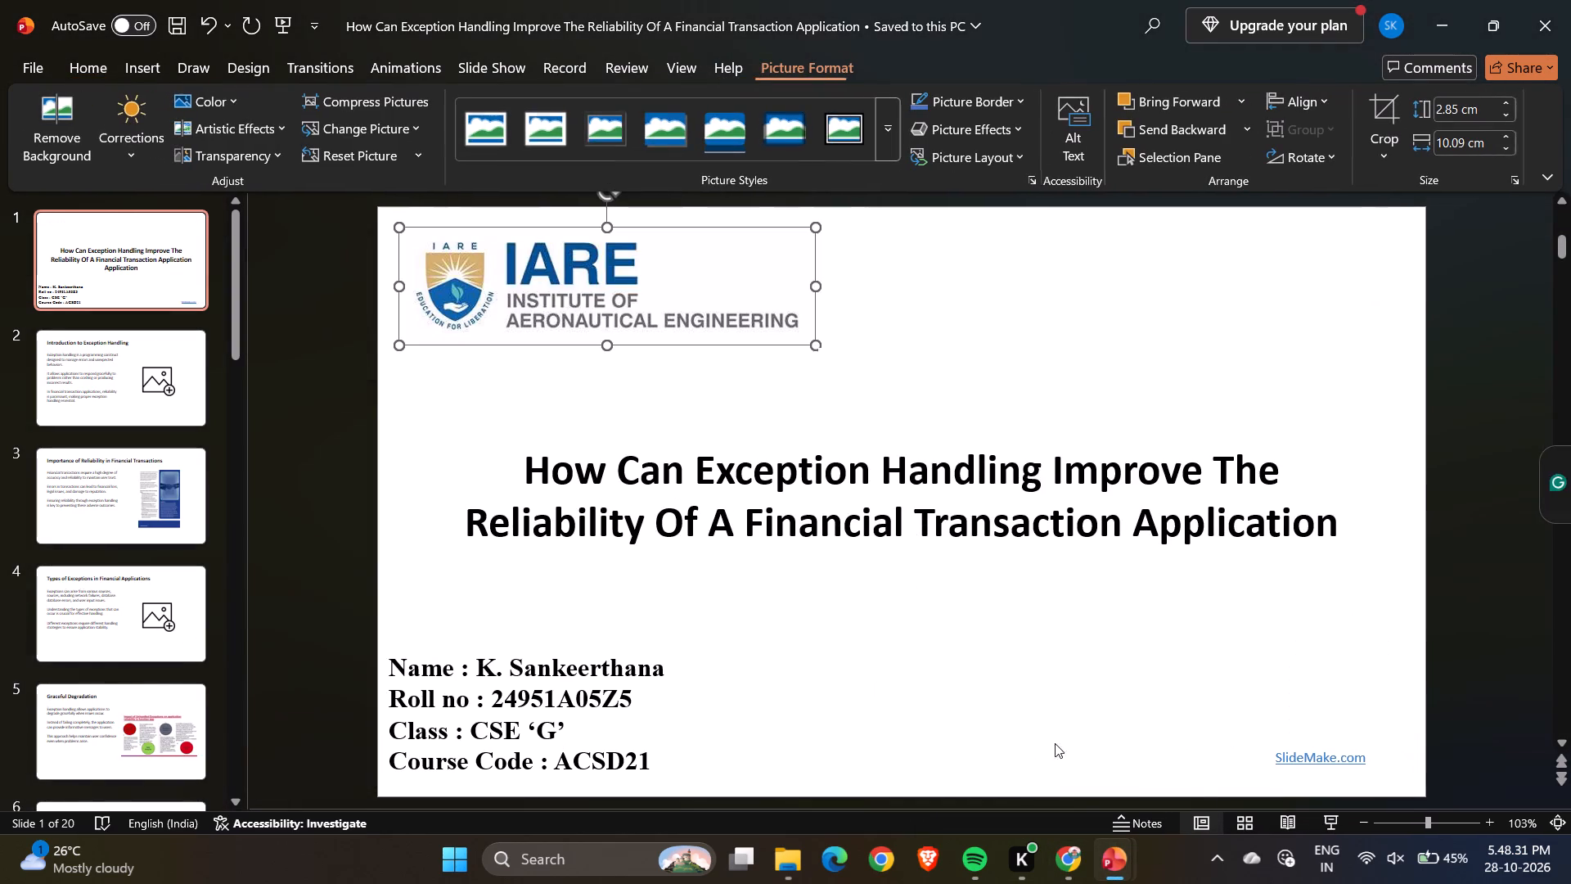
pyautogui.click(1093, 652)
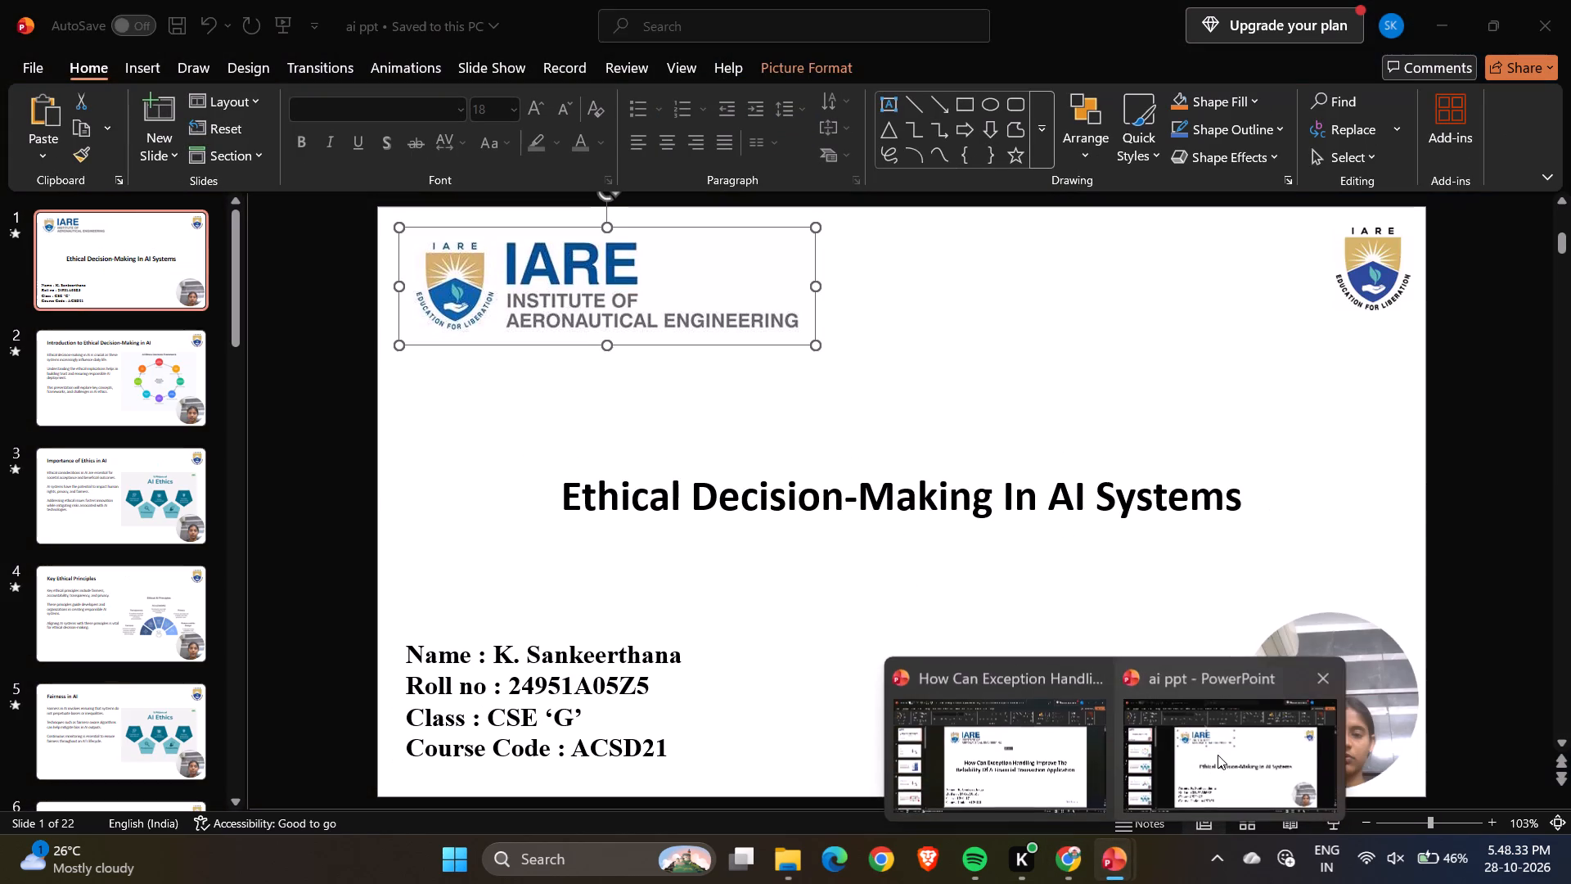
# Copy the small IARE crest from the ai ppt title slide onto the exception-handling presentation's title slide.
pyautogui.click(1218, 755)
pyautogui.rightClick(1372, 289)
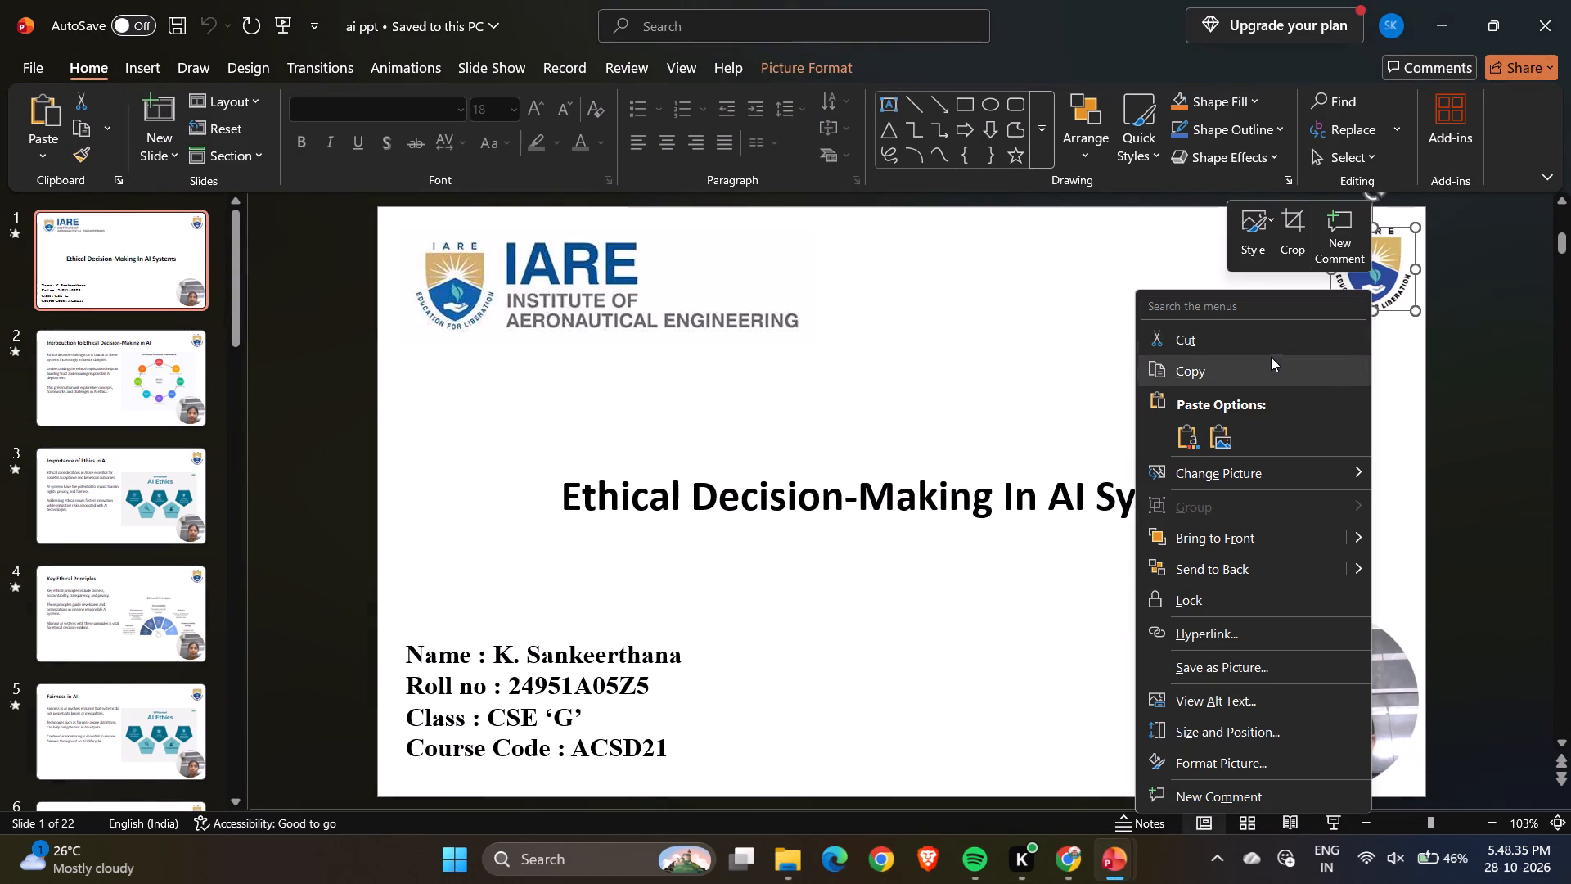
pyautogui.click(1270, 361)
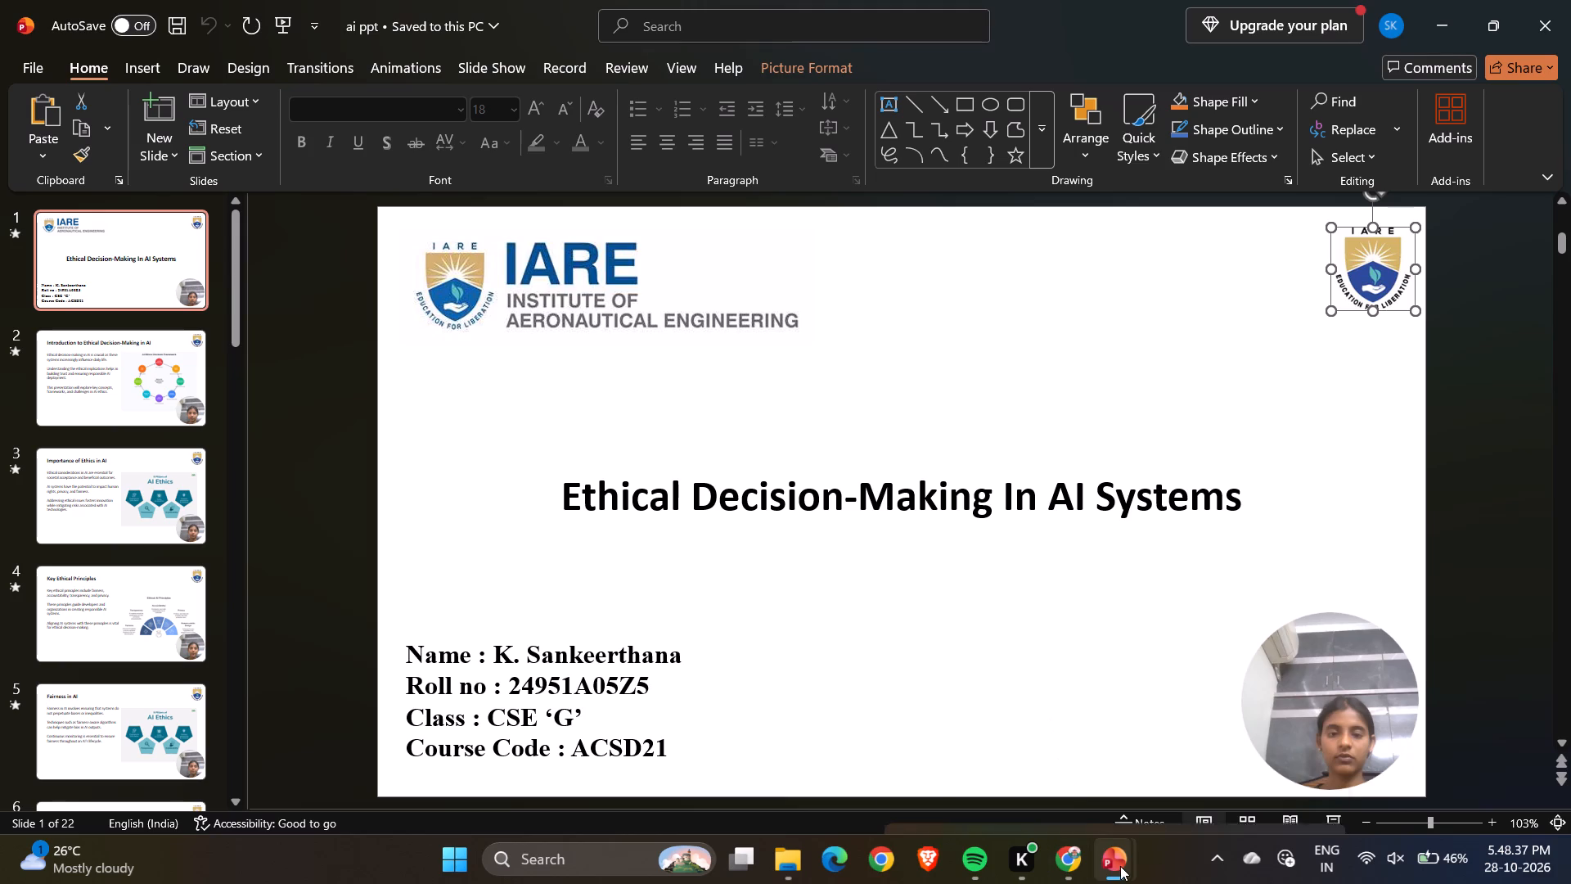
pyautogui.click(1065, 774)
pyautogui.hotkey('ctrl', 'v')
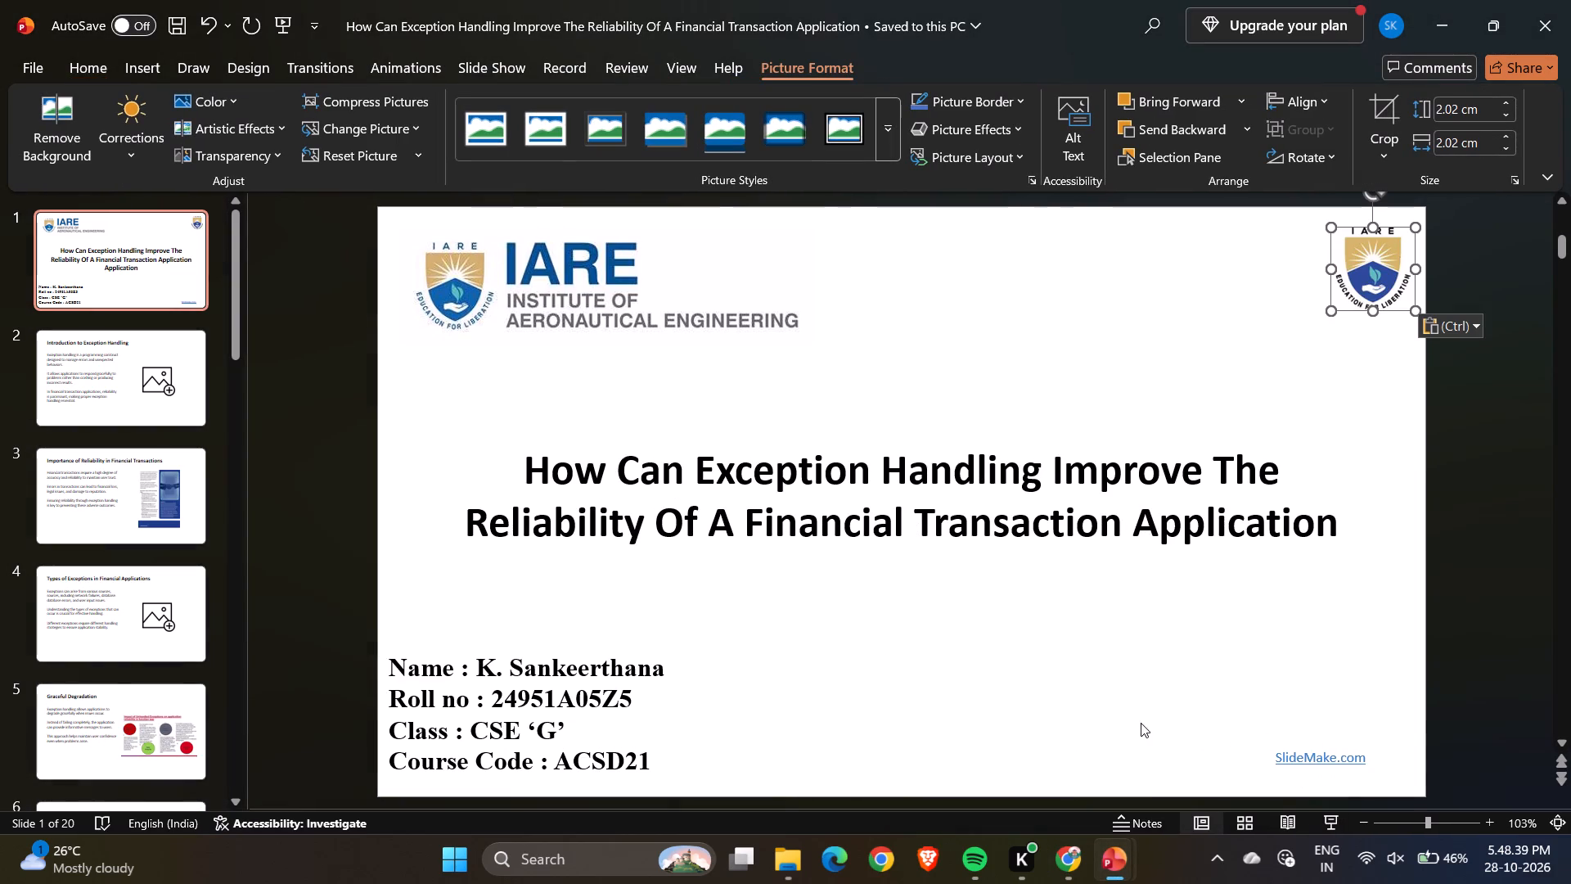
pyautogui.click(1128, 694)
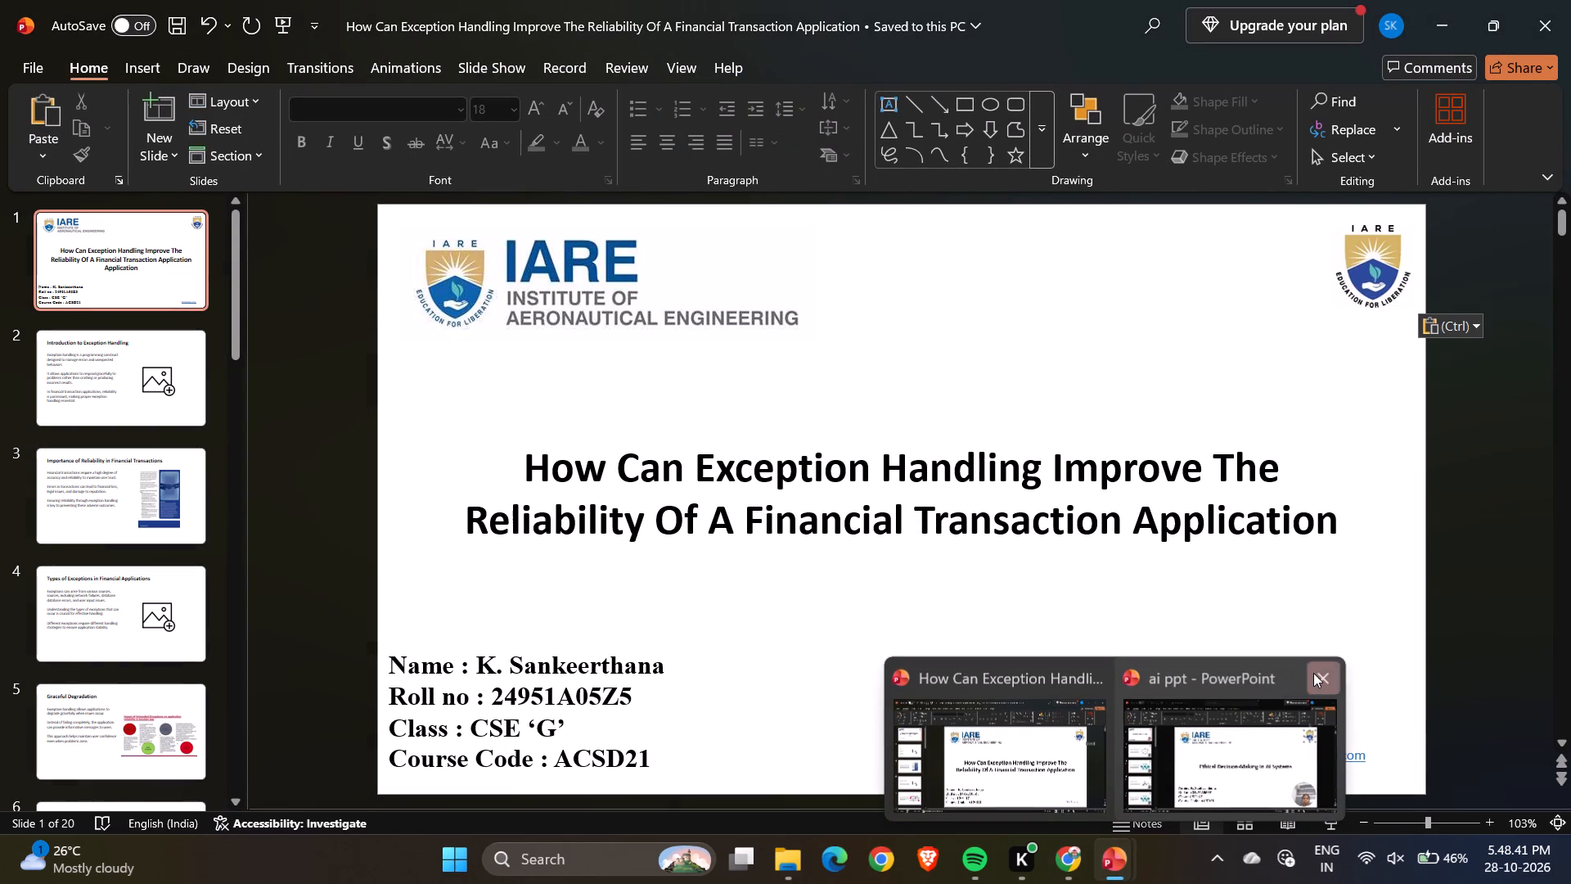
# Close the ai ppt presentation.
pyautogui.click(1314, 675)
pyautogui.click(1294, 673)
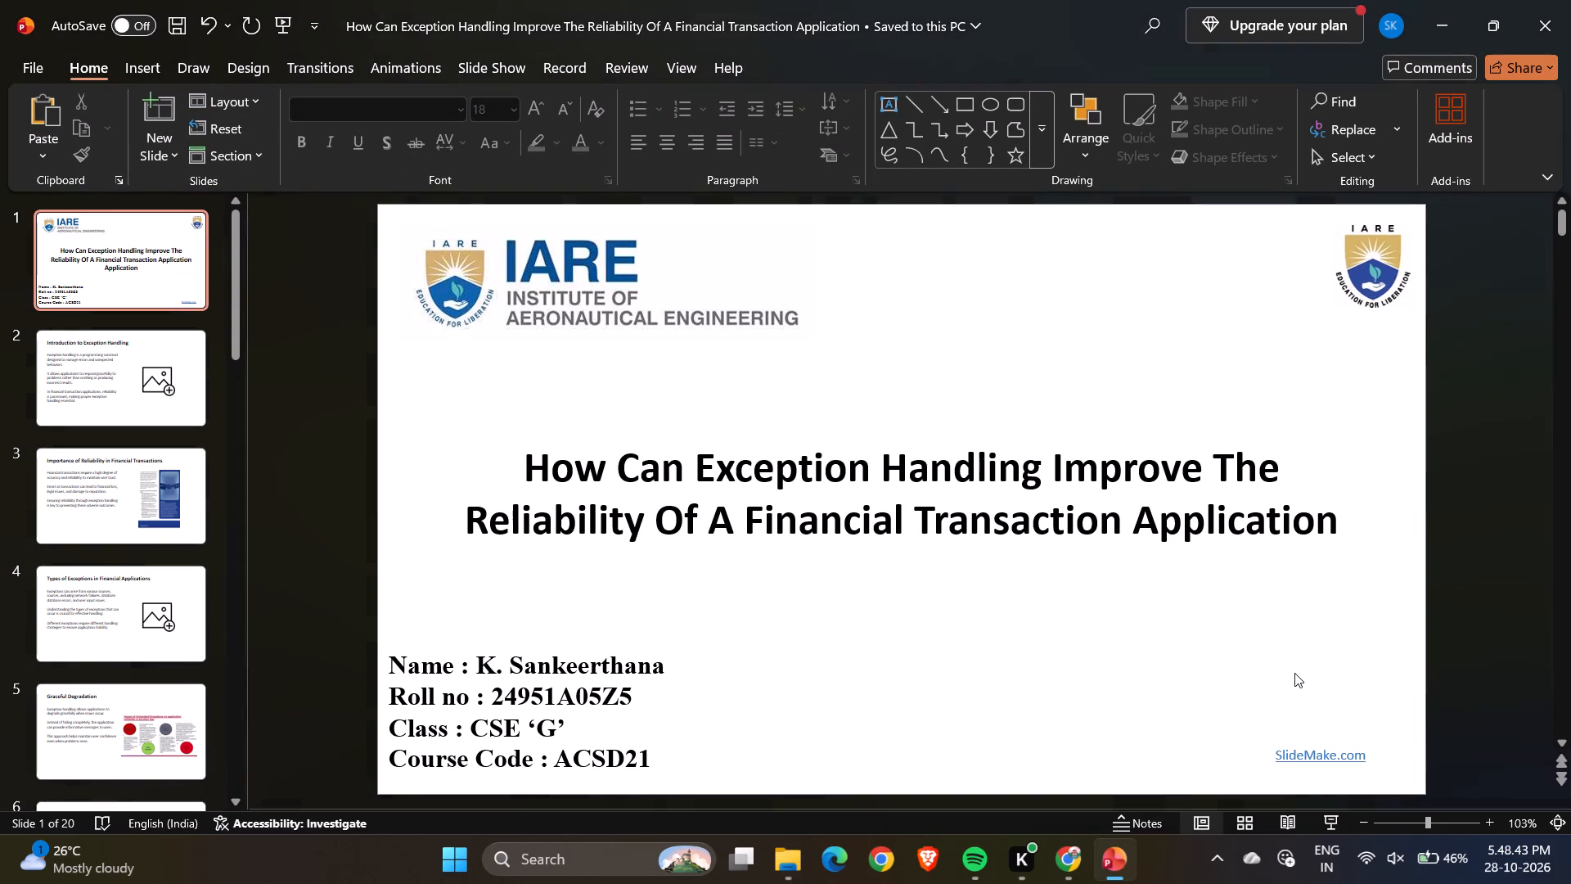
# Delete the SlideMake.com link from the title slide.
pyautogui.click(1258, 734)
pyautogui.press('BackSpace')
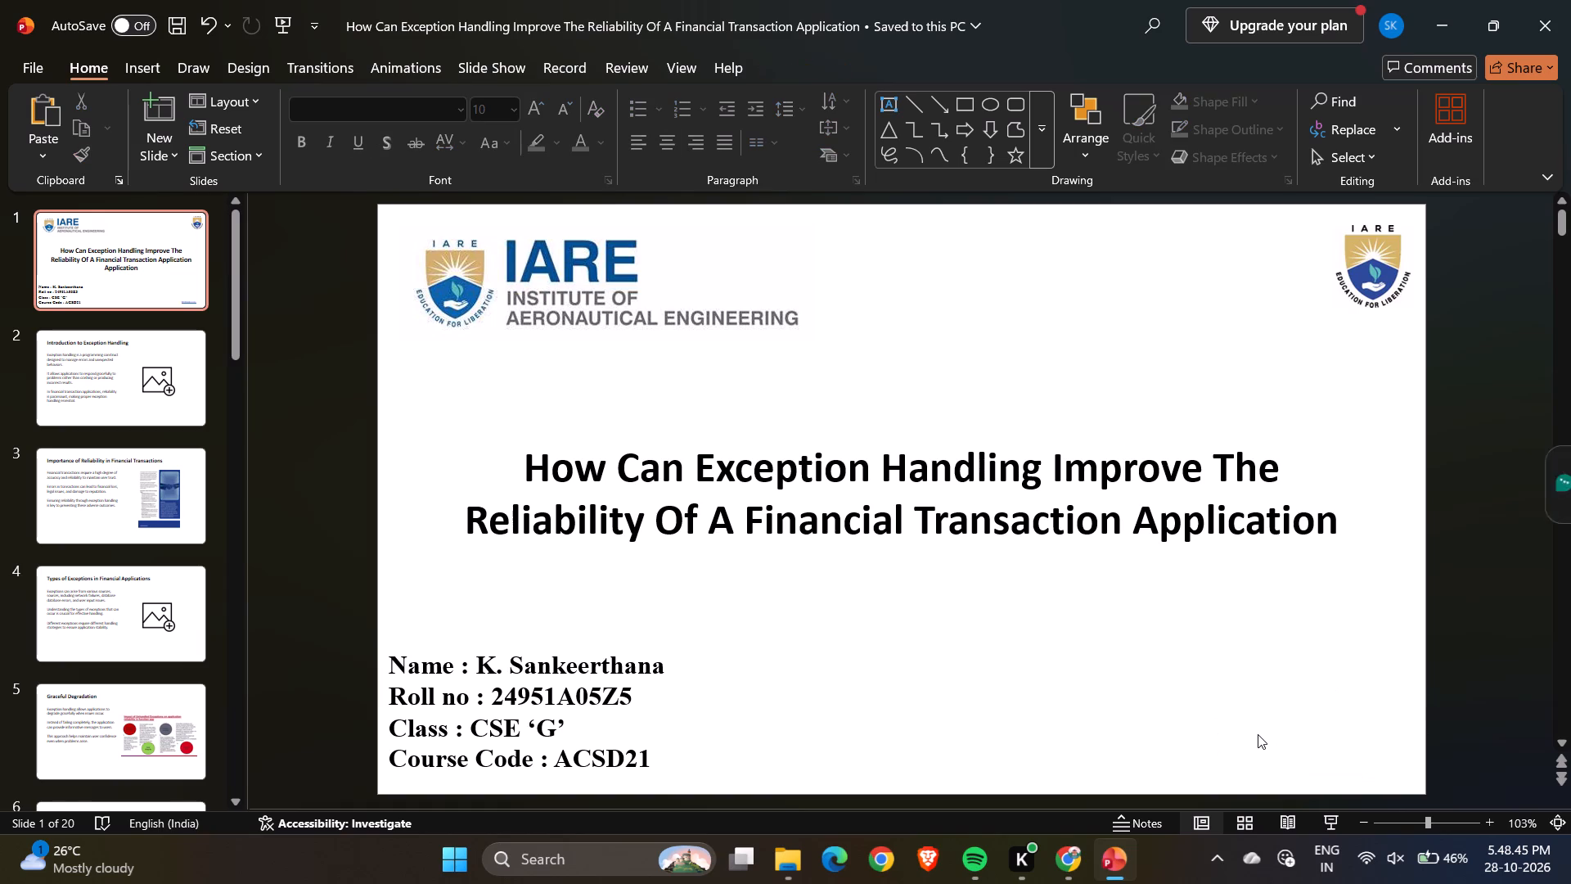
# Copy the title slide's small IARE crest onto slide 2, Introduction to Exception Handling, and delete that slide's placeholder picture.
pyautogui.rightClick(1391, 296)
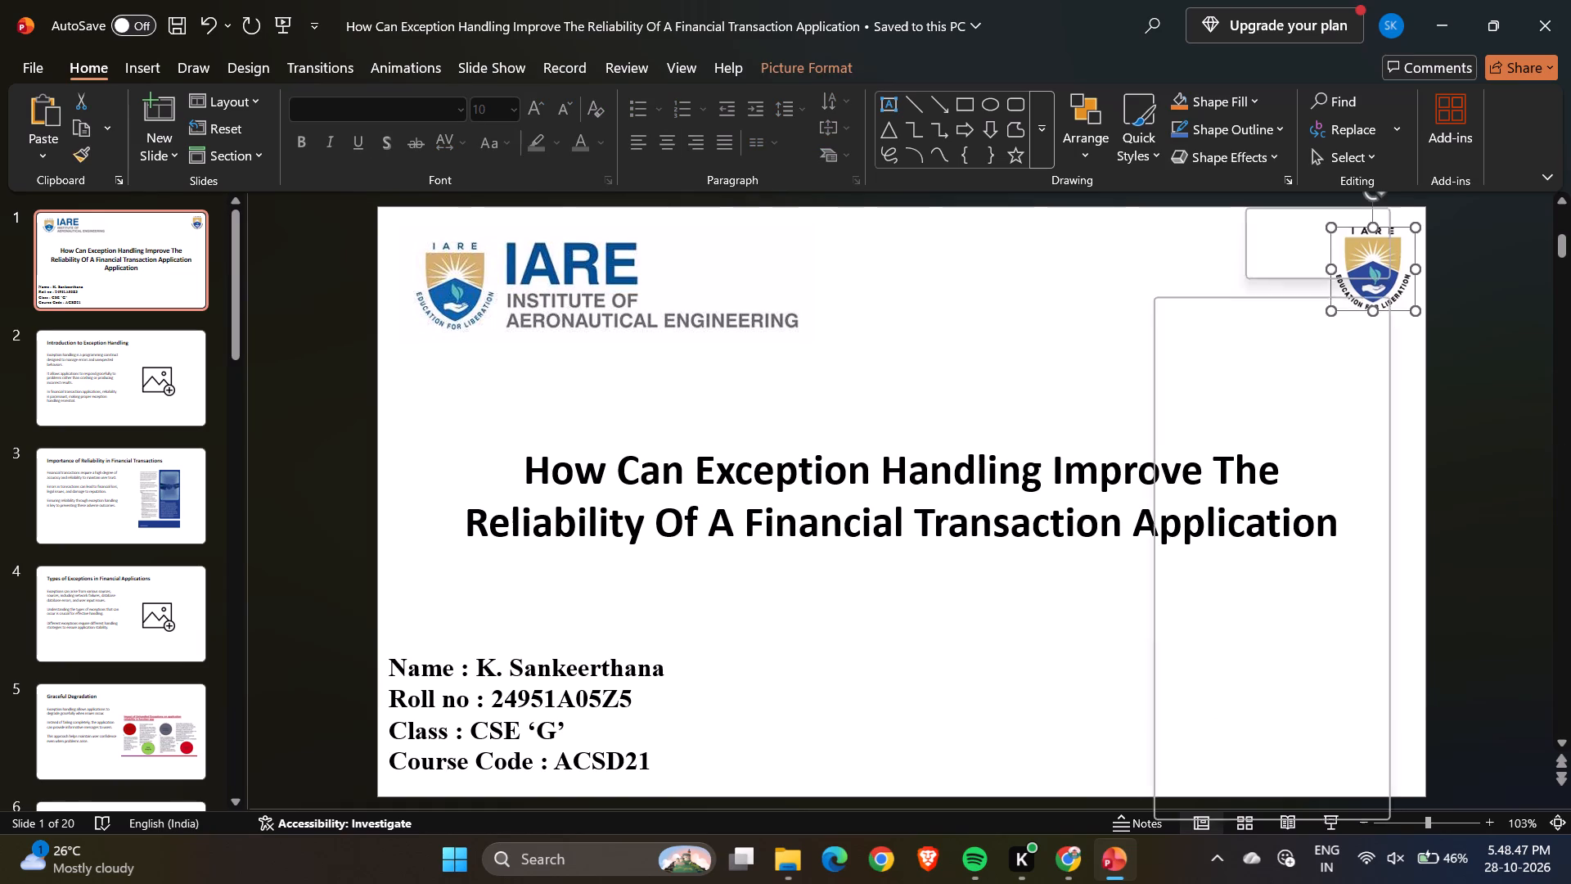
pyautogui.click(1320, 364)
pyautogui.click(1160, 351)
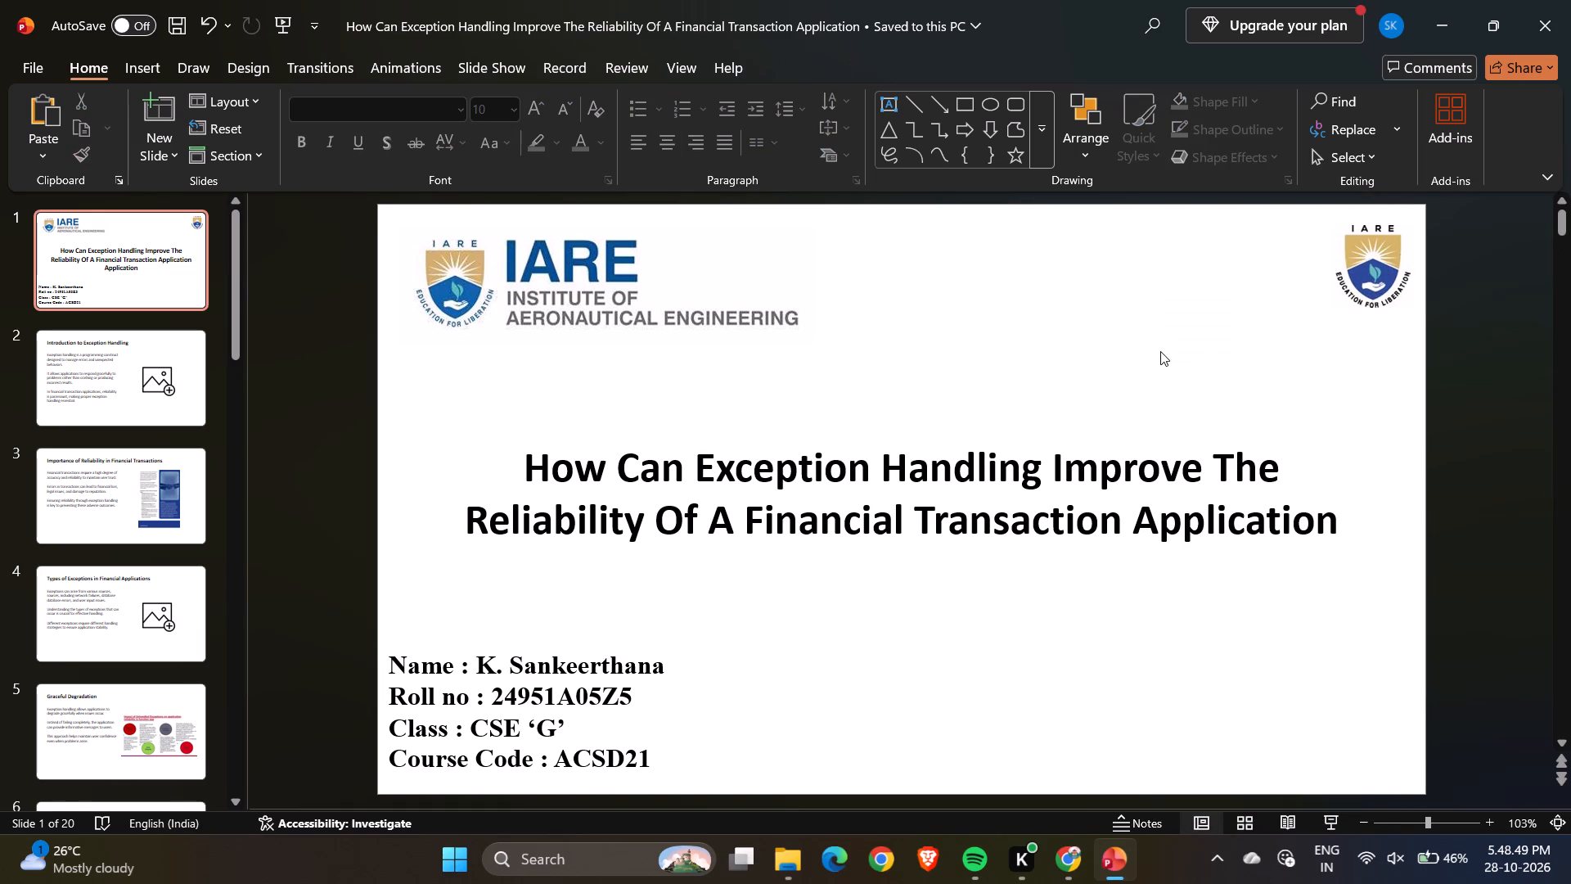
pyautogui.press('Down')
pyautogui.hotkey('ctrl', 'v')
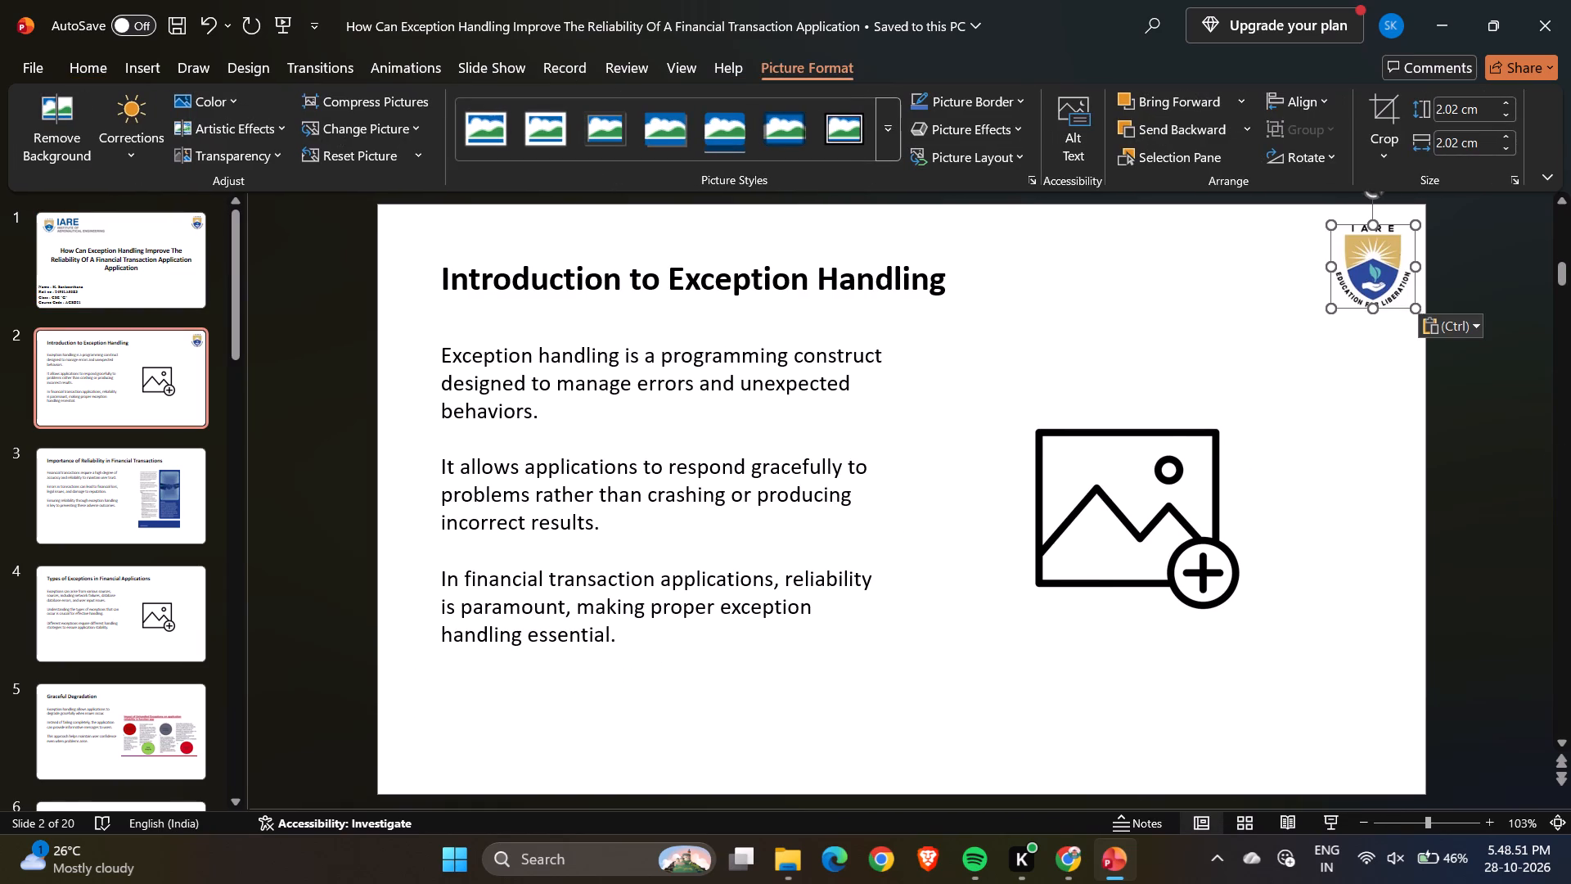
pyautogui.click(1150, 385)
pyautogui.press('BackSpace')
# Paste the IARE crest onto slide 4, Types of Exceptions in Financial Applications, and delete that slide's placeholder picture.
pyautogui.press('Down')
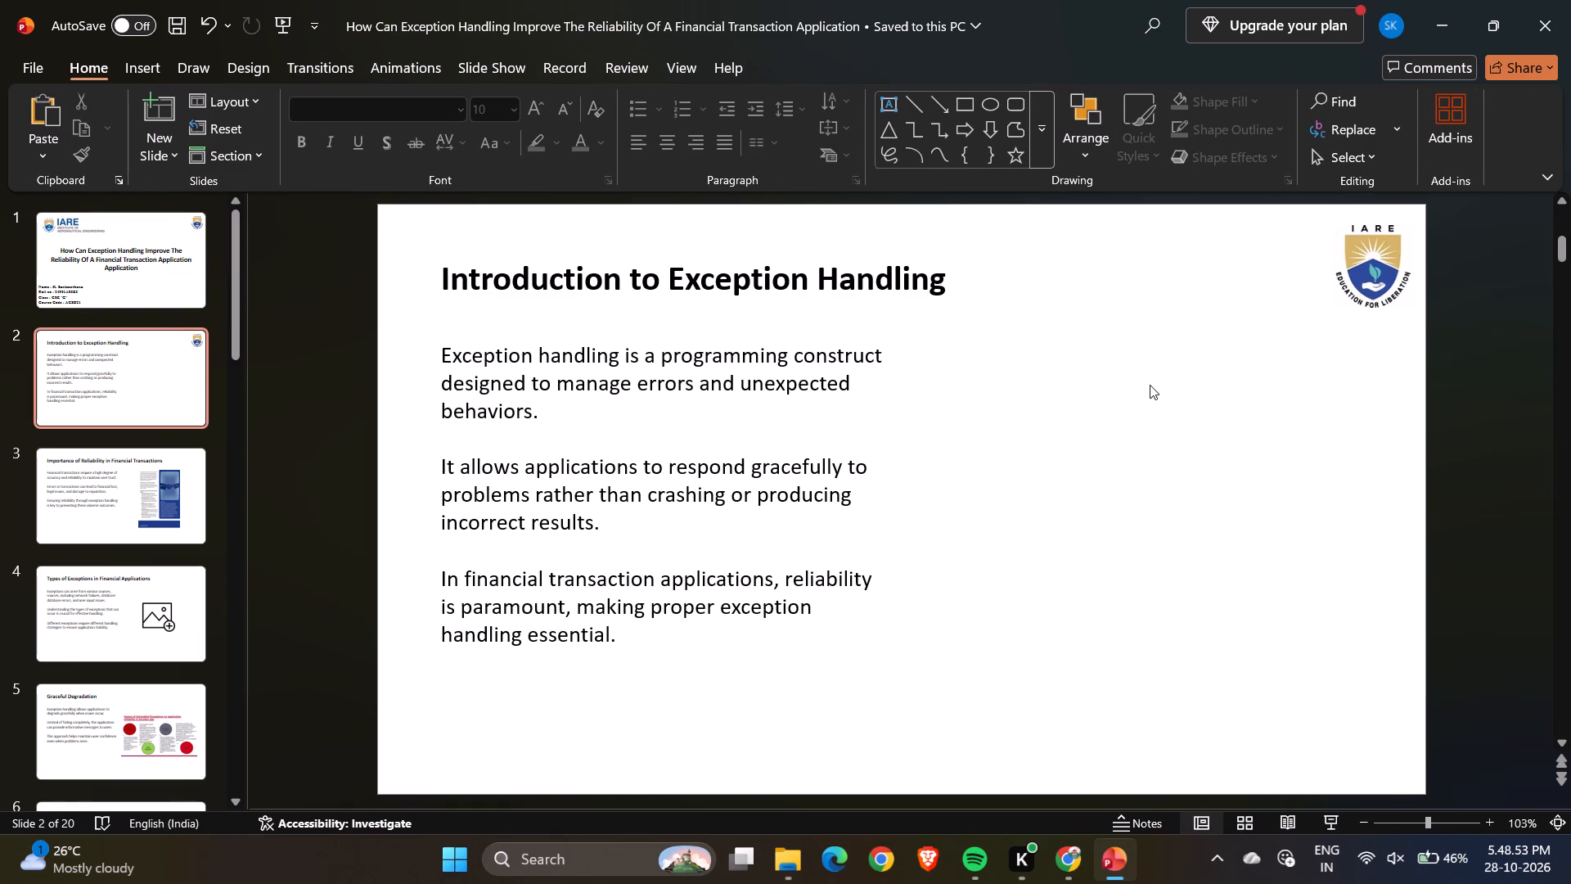
pyautogui.press('Down')
pyautogui.hotkey('ctrl', 'v')
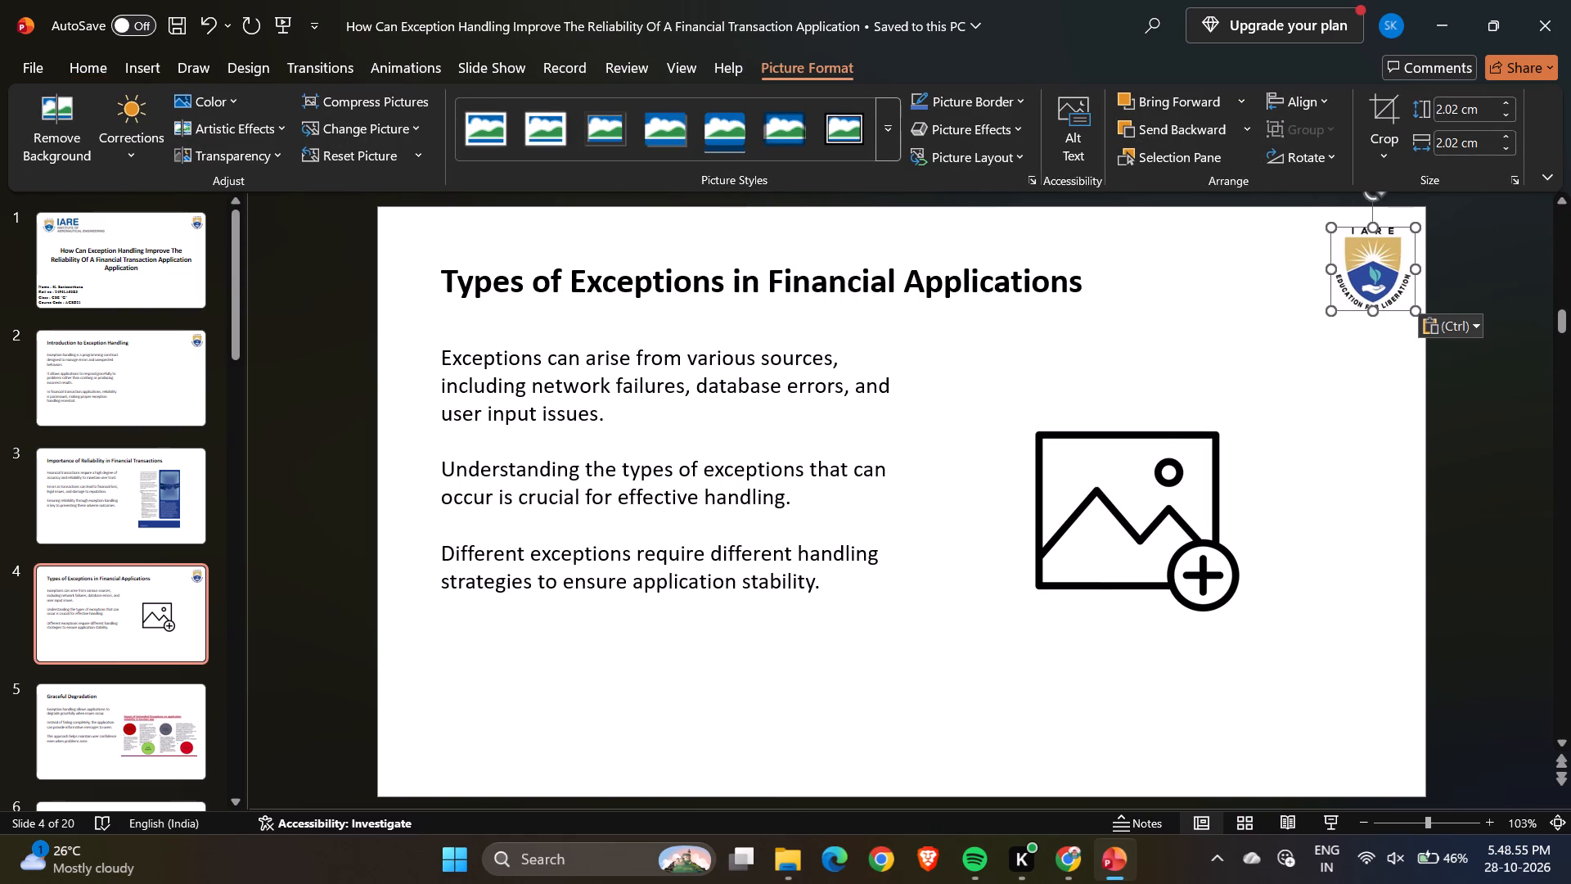
pyautogui.press('Down')
pyautogui.click(1150, 385)
pyautogui.press('BackSpace')
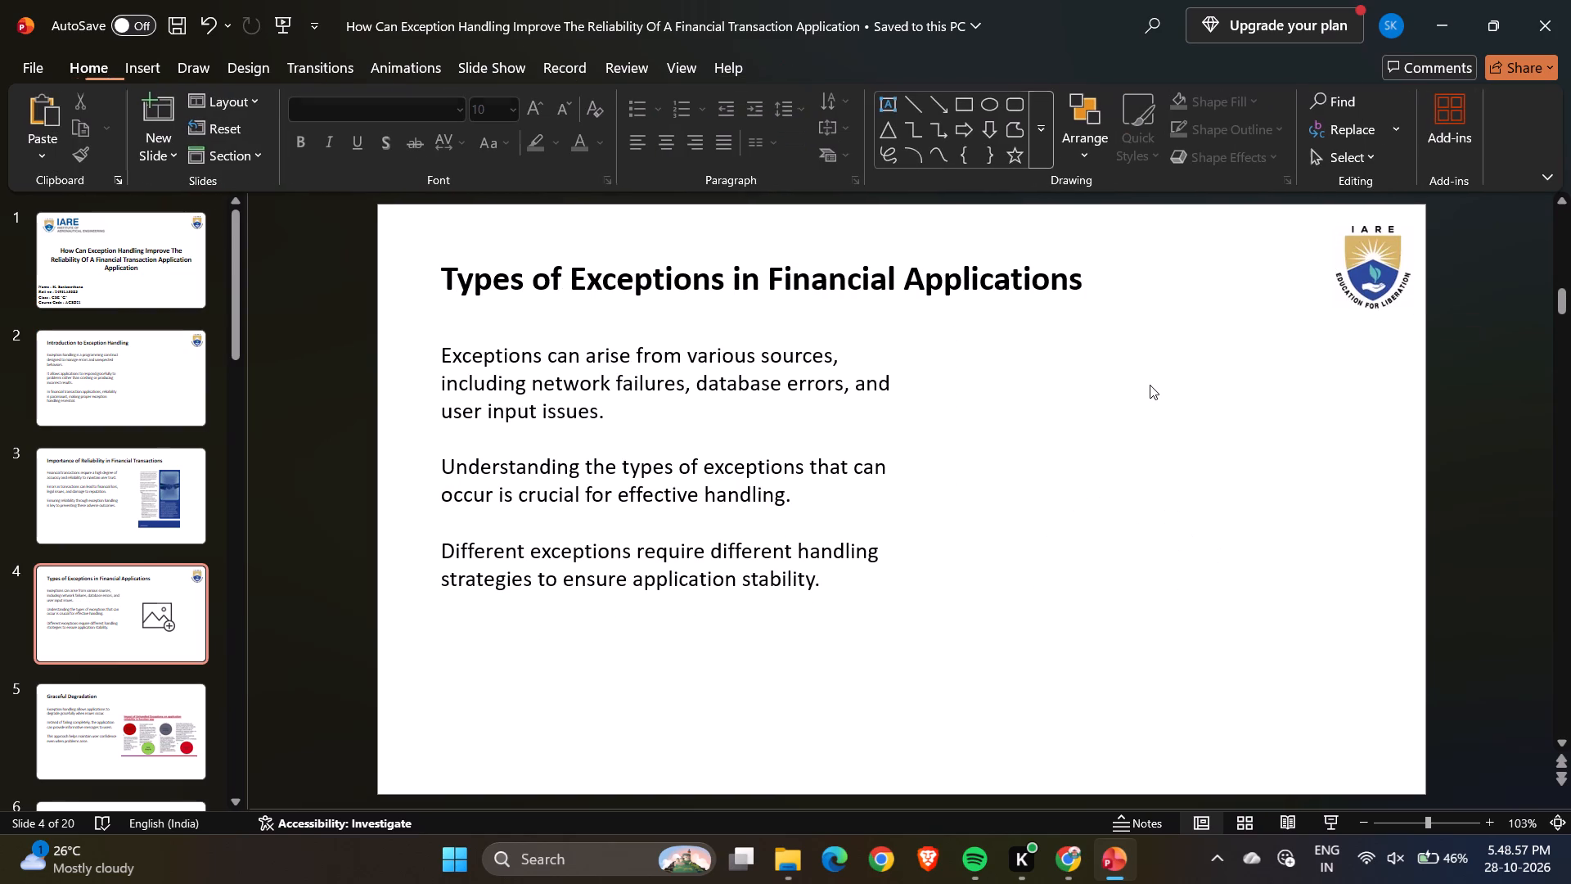
# Paste the IARE crest onto slide 3, Importance of Reliability in Financial Transactions.
pyautogui.press('Up')
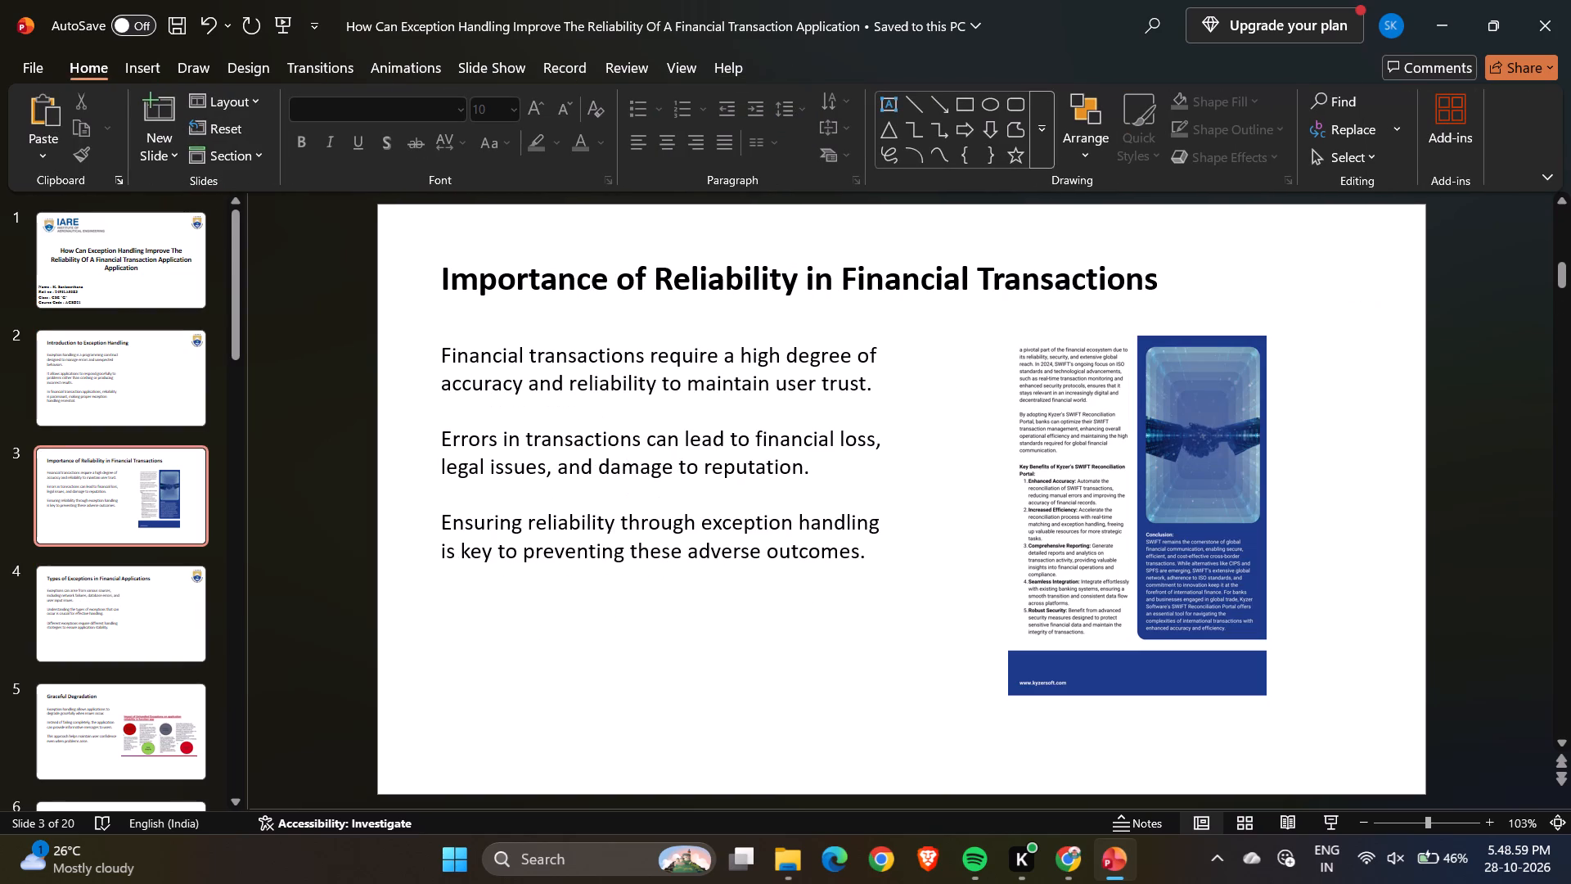
pyautogui.click(109, 392)
pyautogui.click(137, 491)
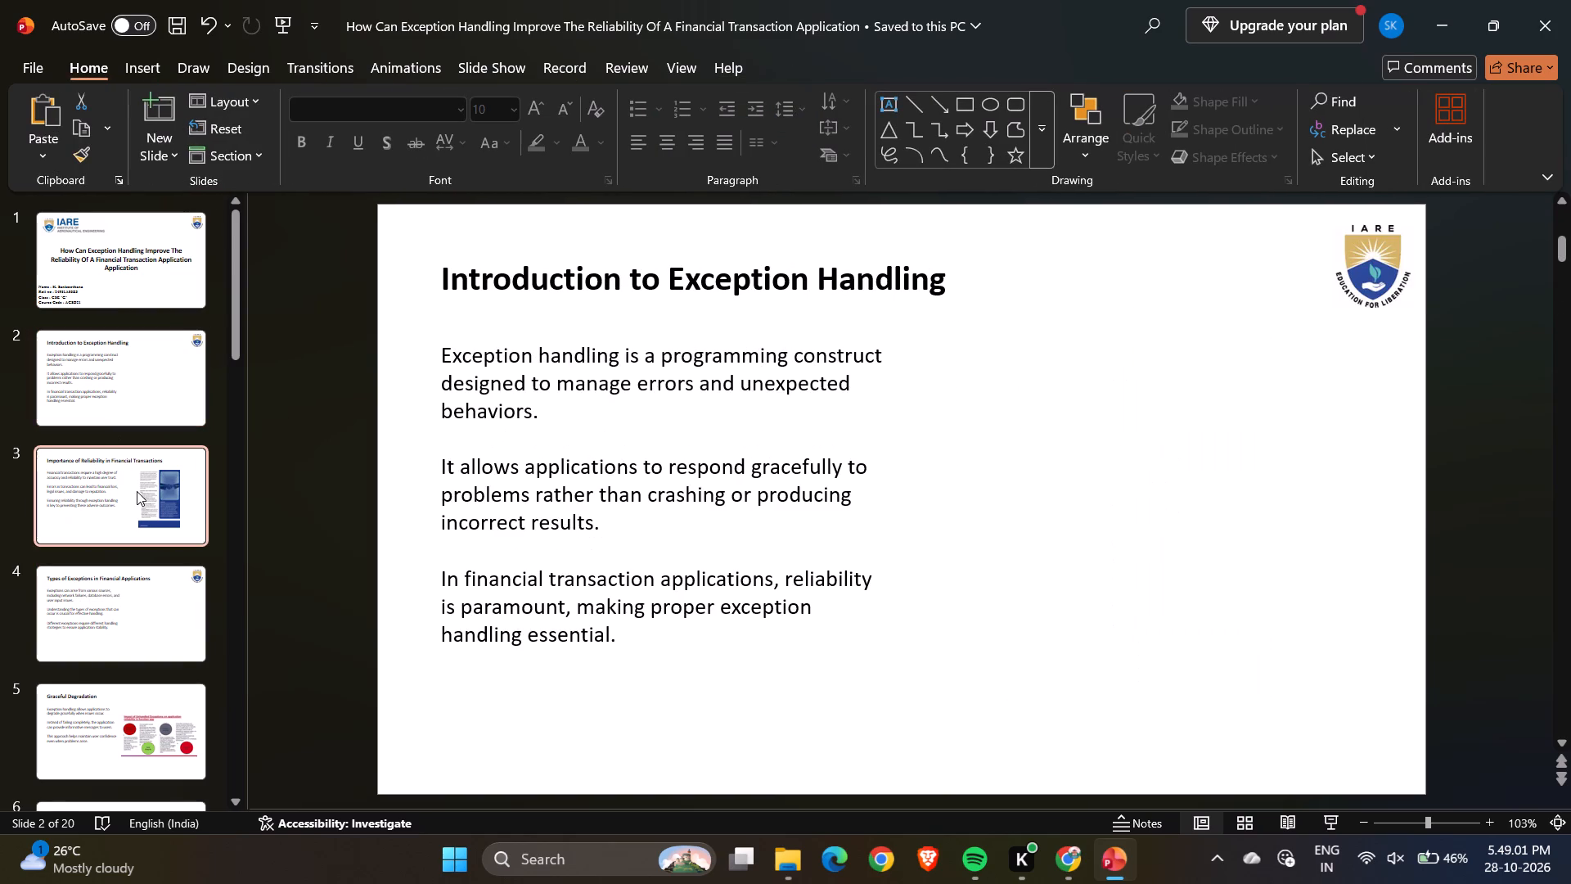
pyautogui.scroll(3, 161, 408)
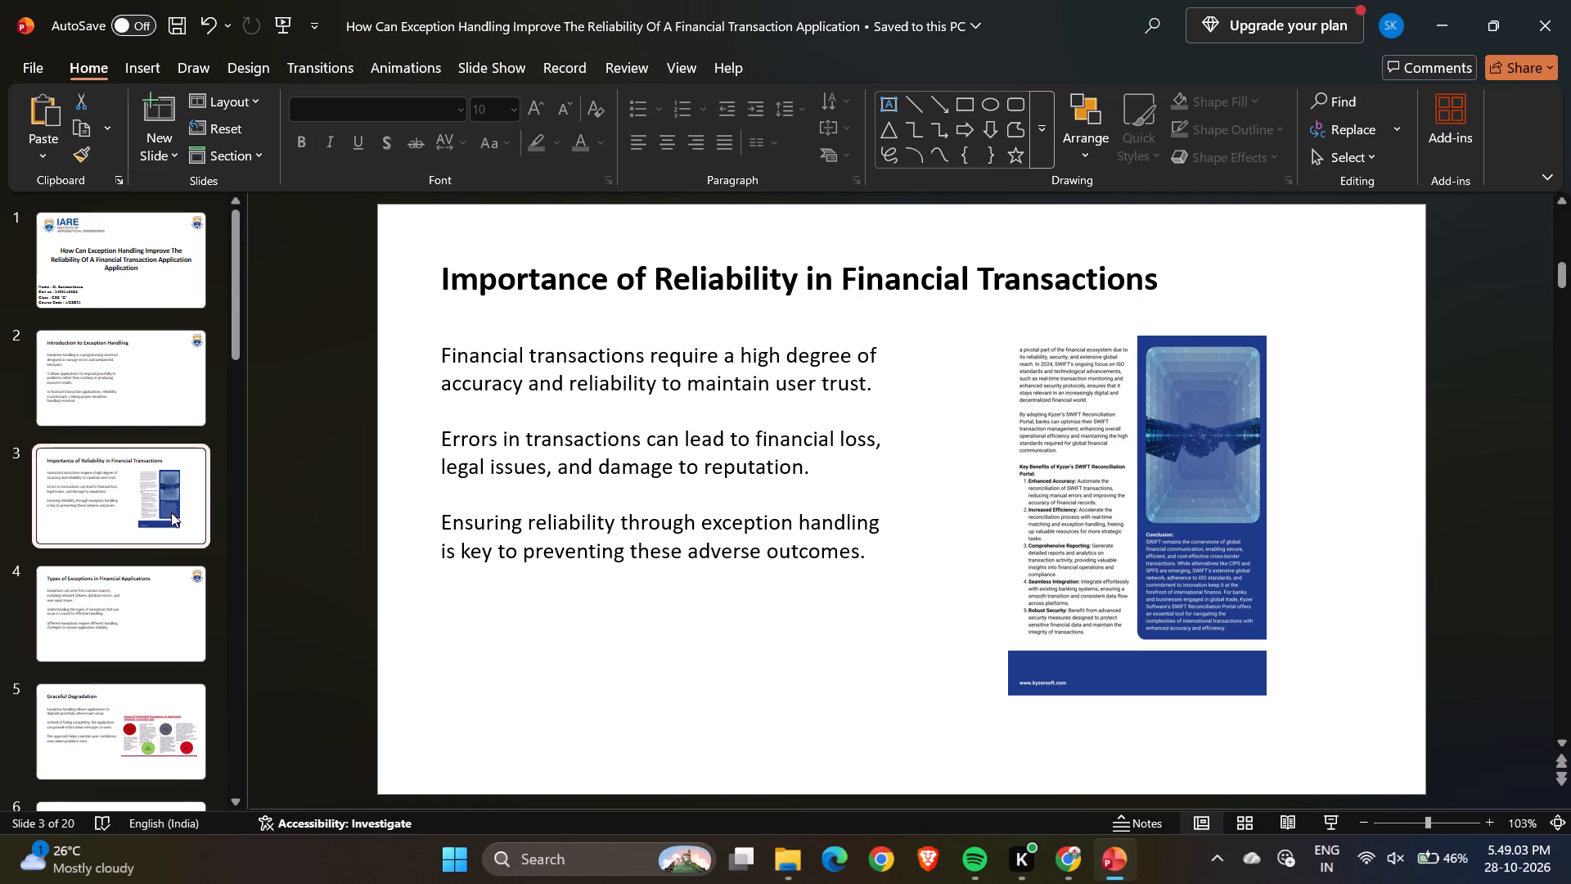
pyautogui.click(171, 514)
pyautogui.hotkey('ctrl', 'v')
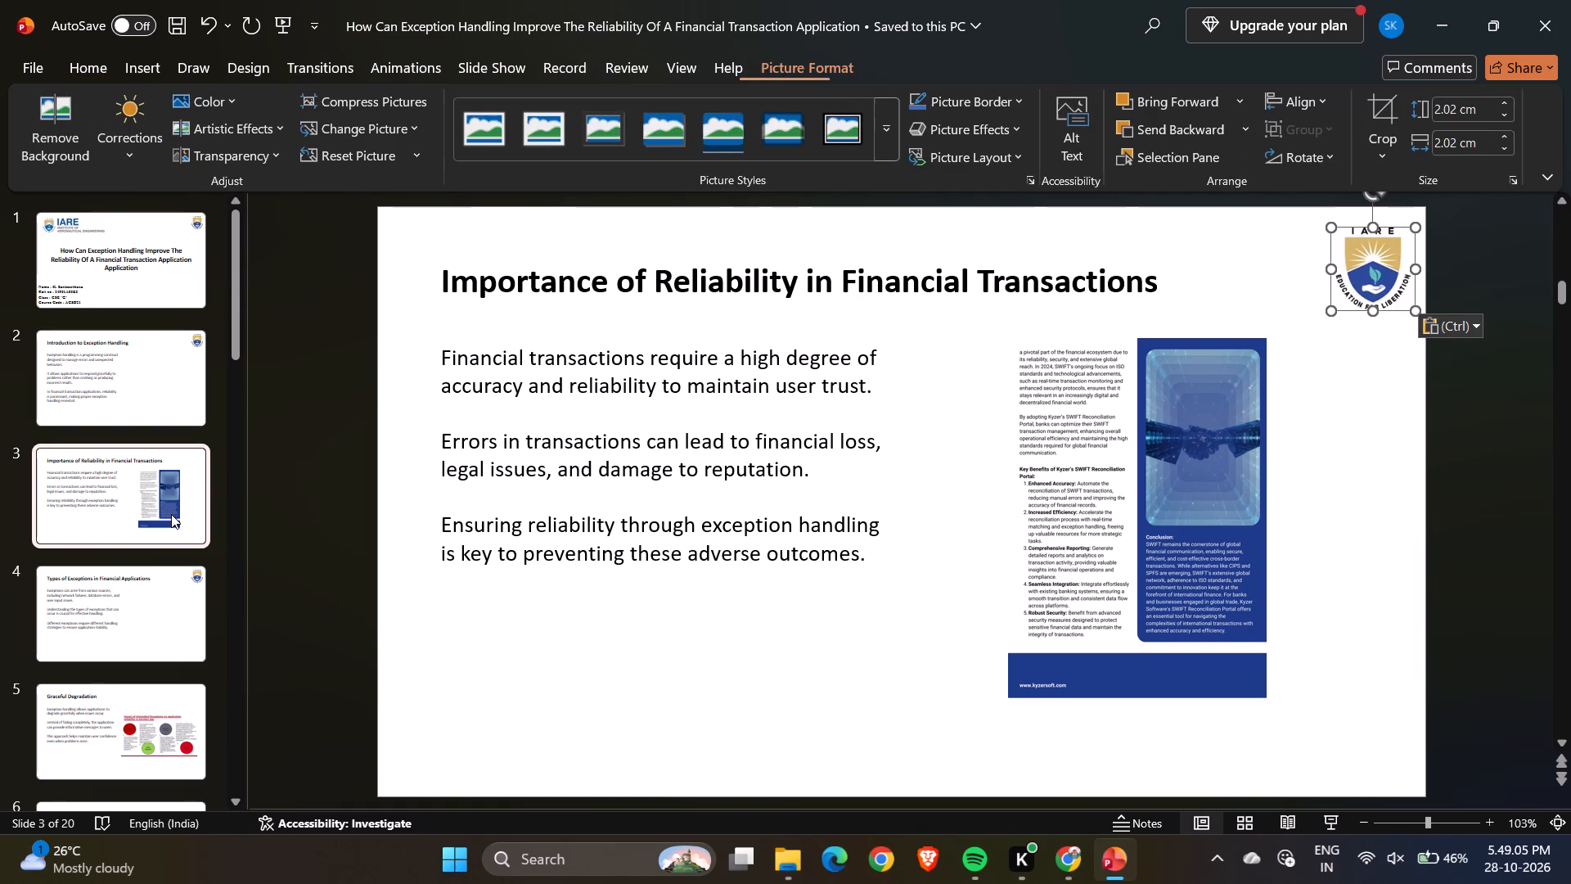
# Paste the IARE crest onto slides 5 and 6, Graceful Degradation and Logging and Monitoring.
pyautogui.click(477, 656)
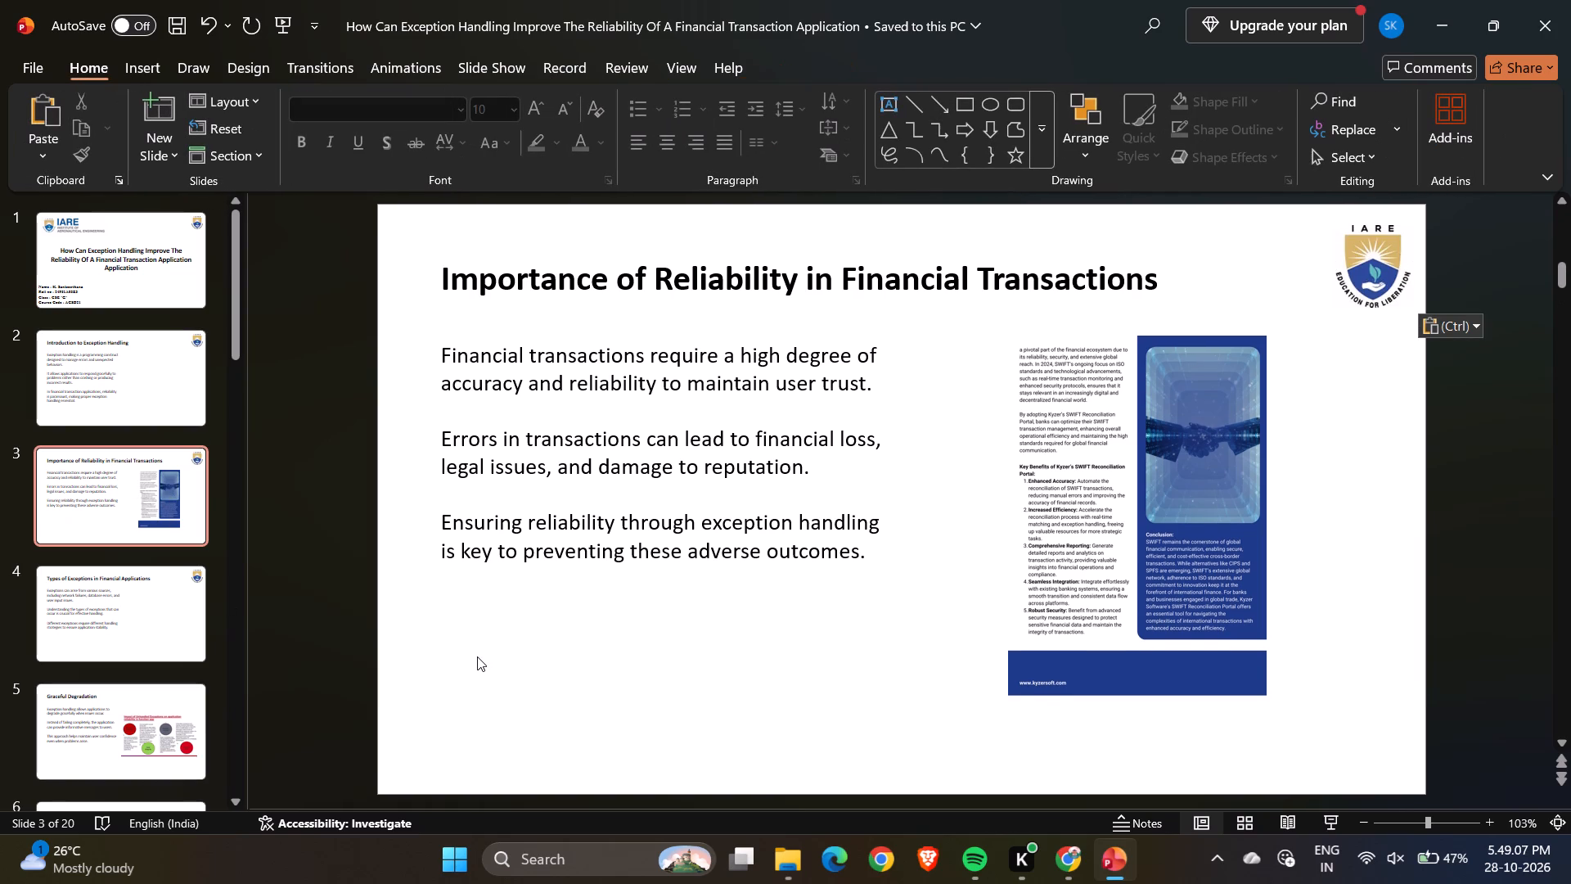
pyautogui.press('Down')
pyautogui.press('Down')
pyautogui.hotkey('ctrl', 'v')
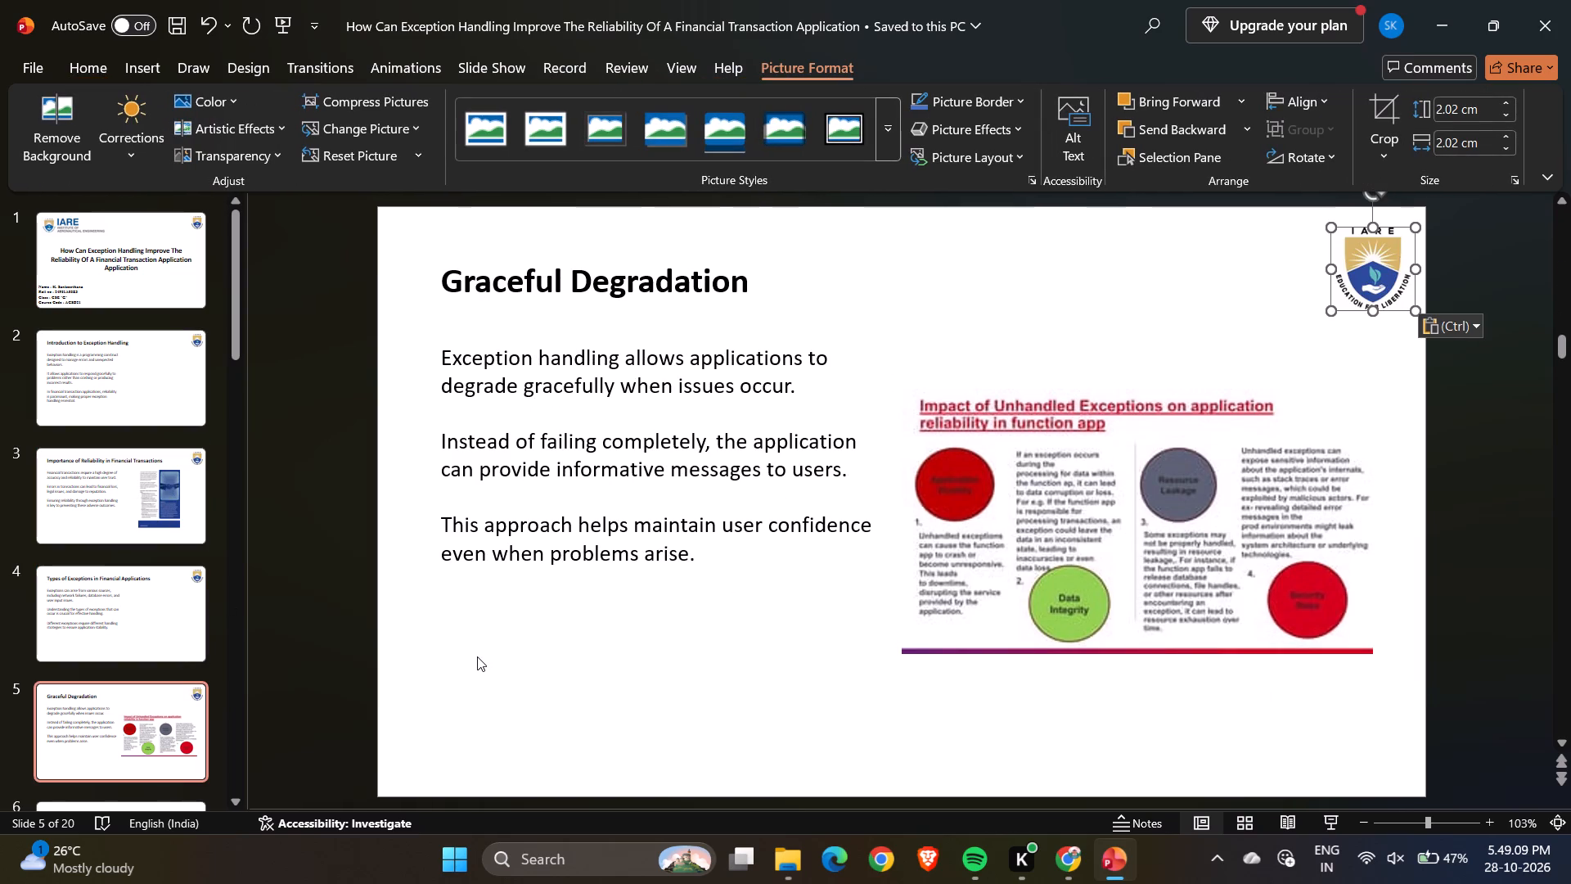
pyautogui.keyDown('ctrl'); pyautogui.click(477, 656); pyautogui.keyUp('ctrl')
pyautogui.click(477, 656)
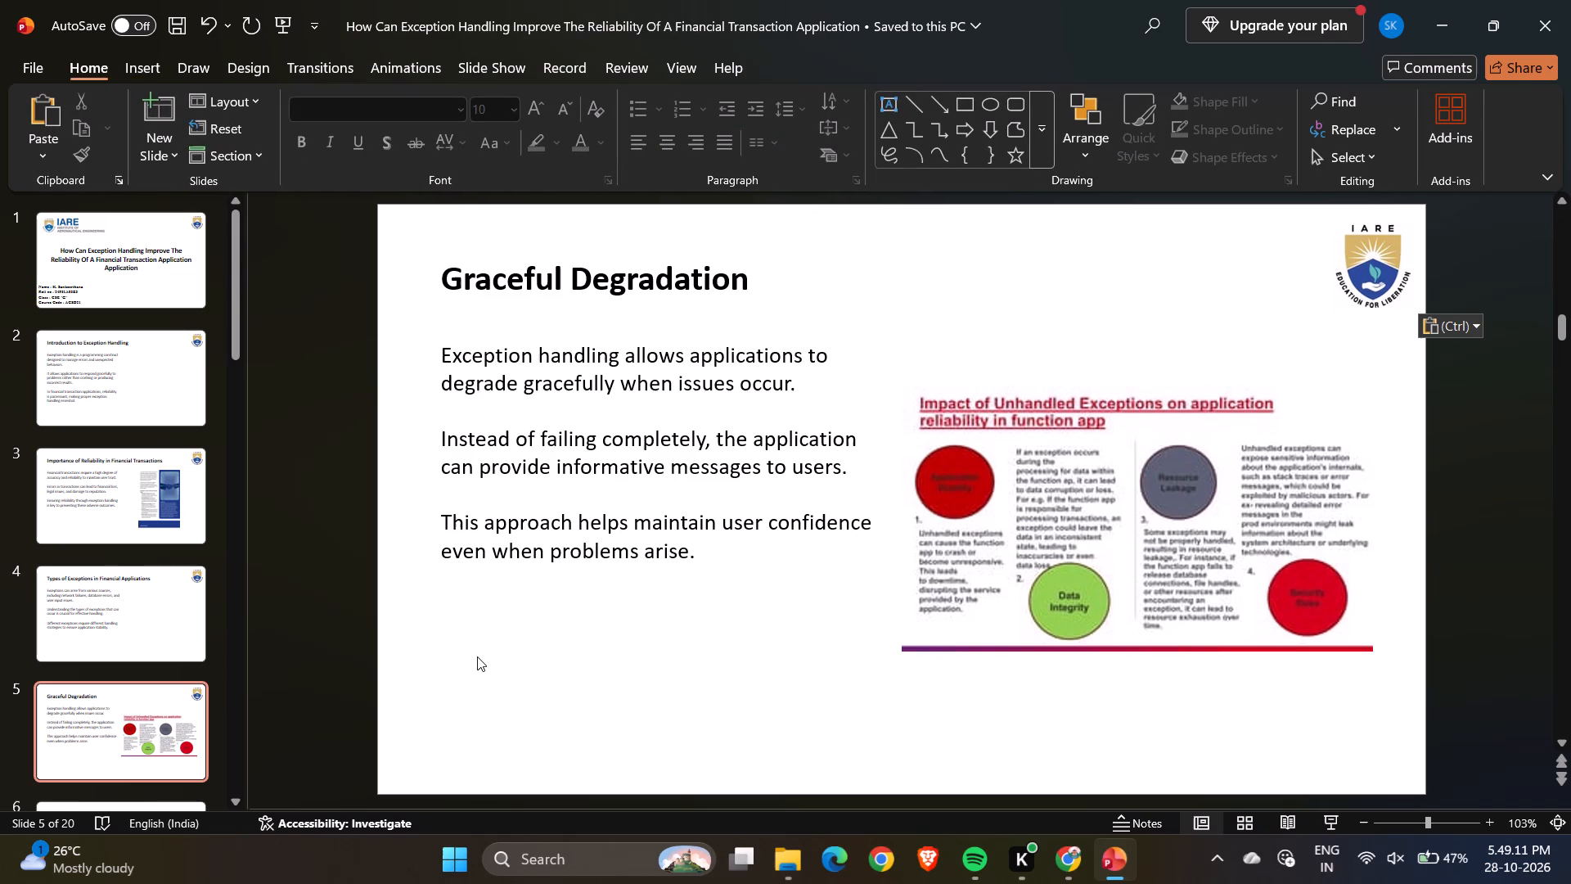
pyautogui.press('Down')
pyautogui.hotkey('ctrl', 'v')
pyautogui.click(477, 656)
# Paste the IARE crest onto slide 7, User Feedback Mechanism, and delete that slide's placeholder picture.
pyautogui.press('Down')
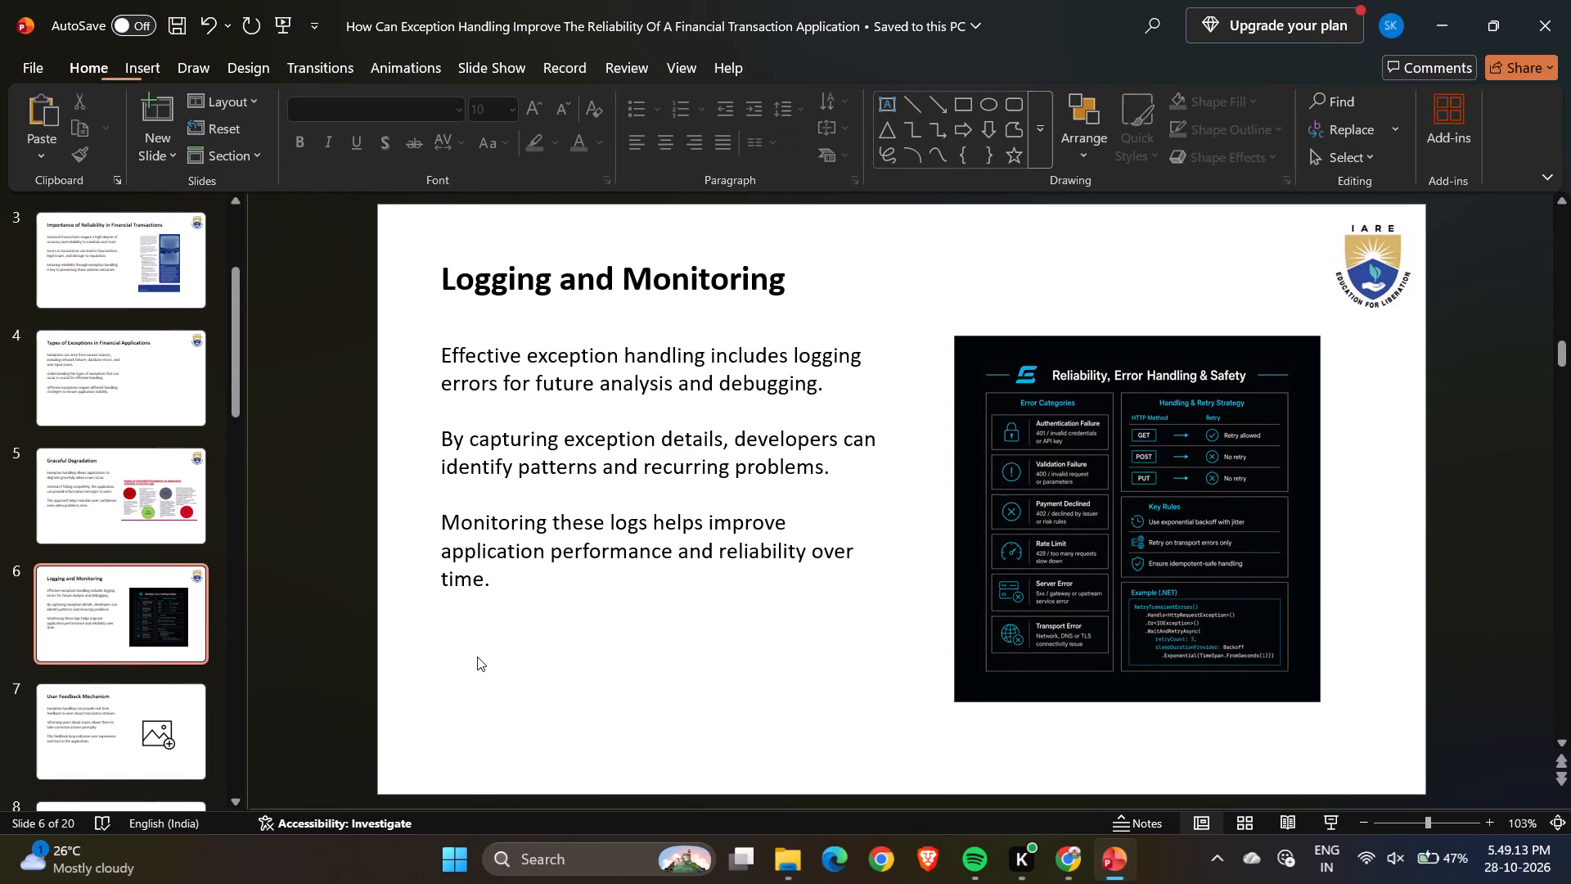
pyautogui.hotkey('ctrl', 'v')
pyautogui.click(477, 656)
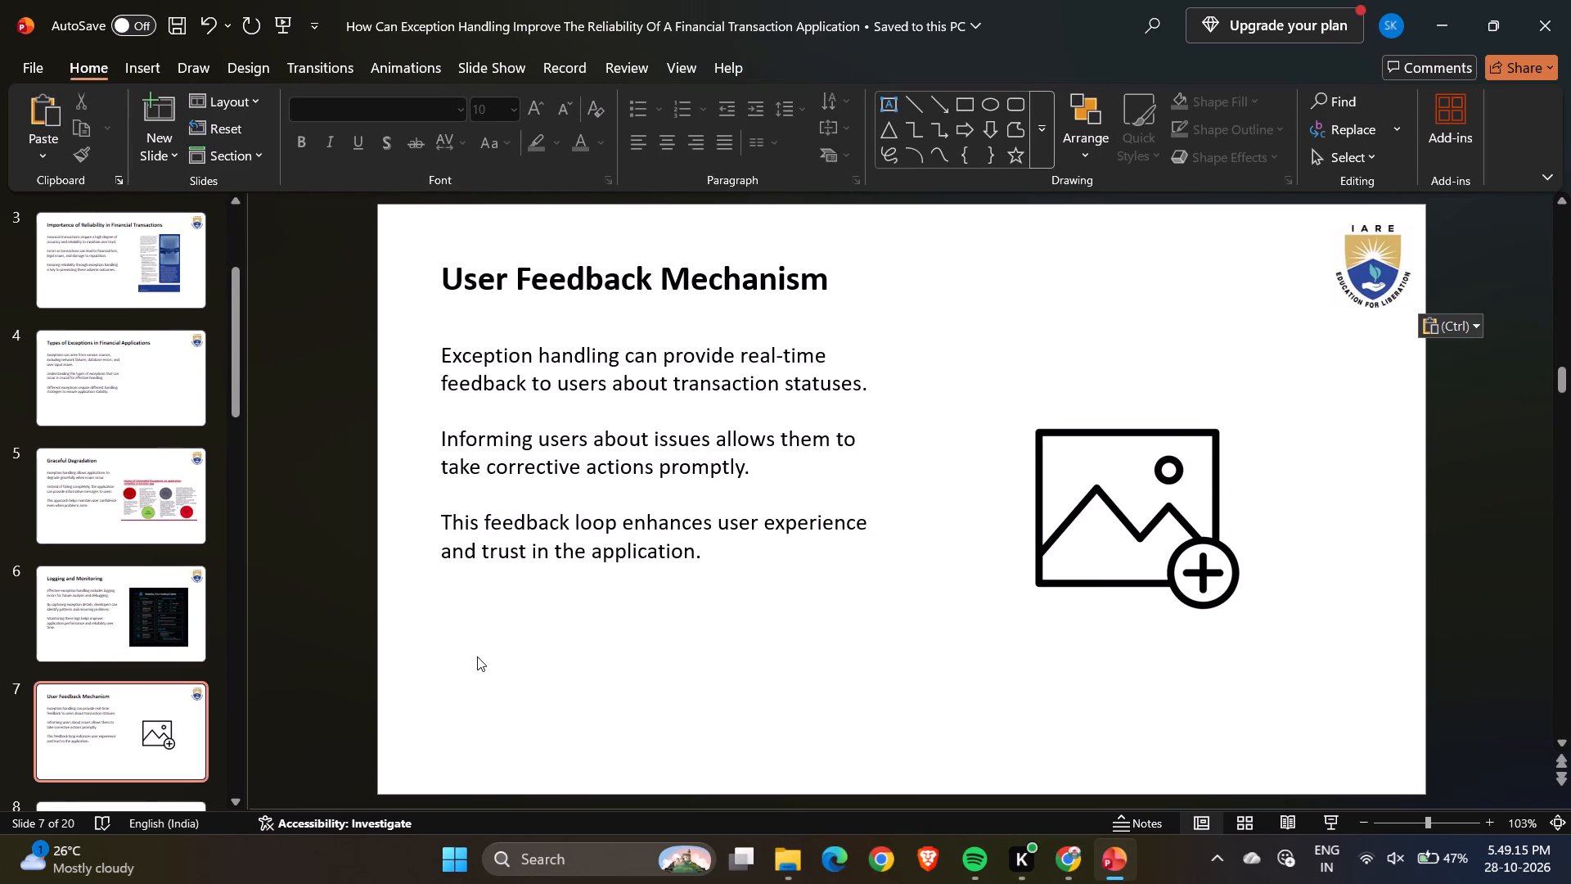
pyautogui.click(1069, 547)
pyautogui.press('BackSpace')
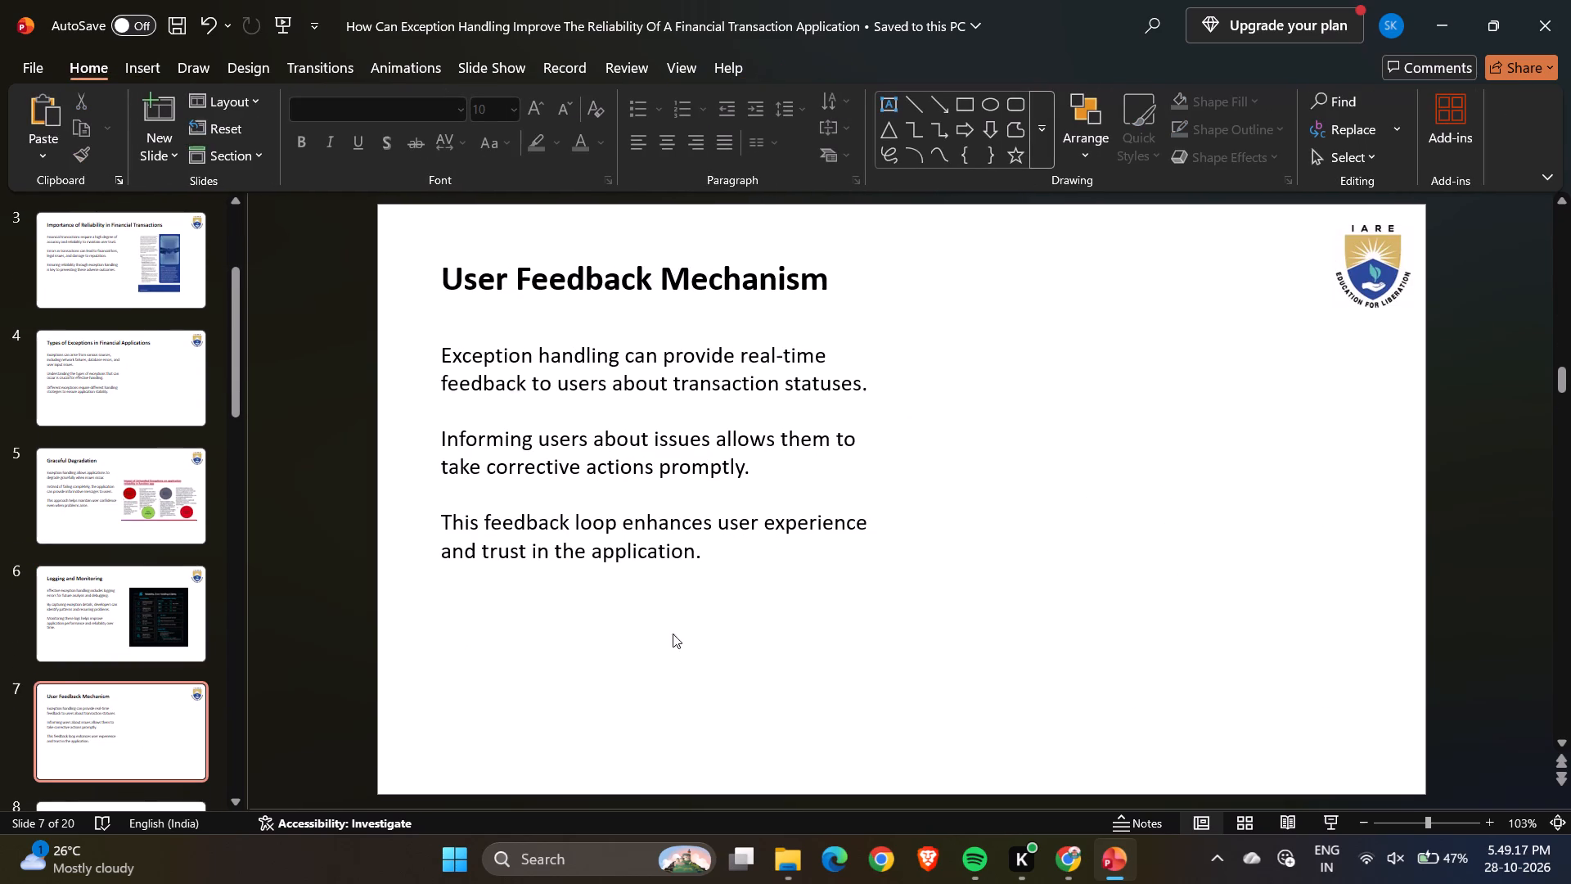
# Paste the IARE crest onto slides 8 to 10: Transaction Rollback, Retry Mechanisms and Input Validation.
pyautogui.press('Down')
pyautogui.press('Down')
pyautogui.press('Up')
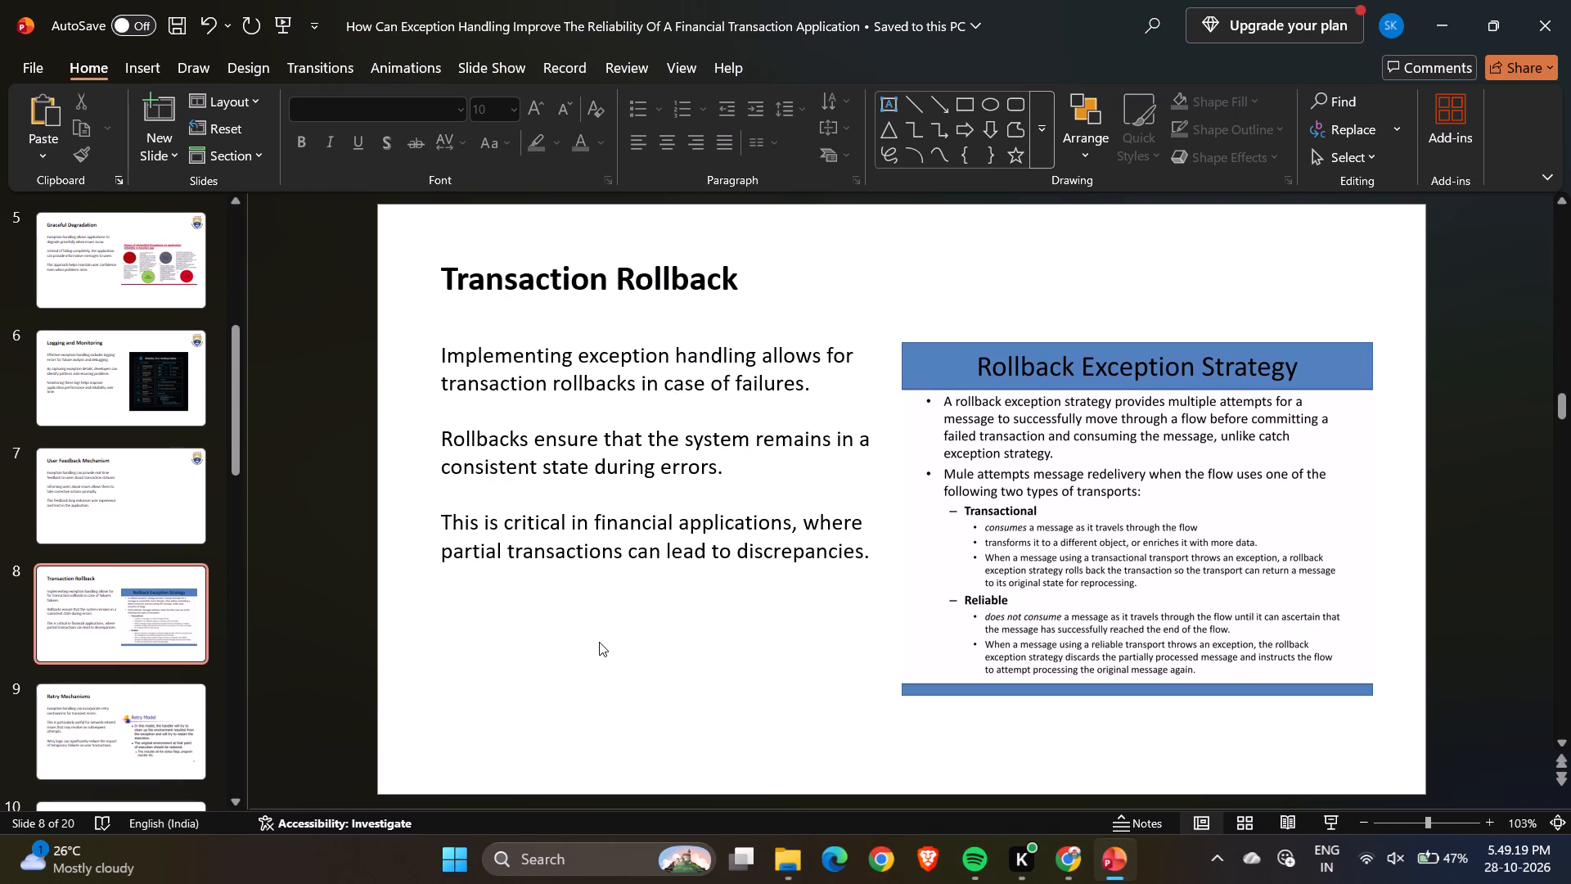
pyautogui.hotkey('ctrl', 'v')
pyautogui.click(599, 642)
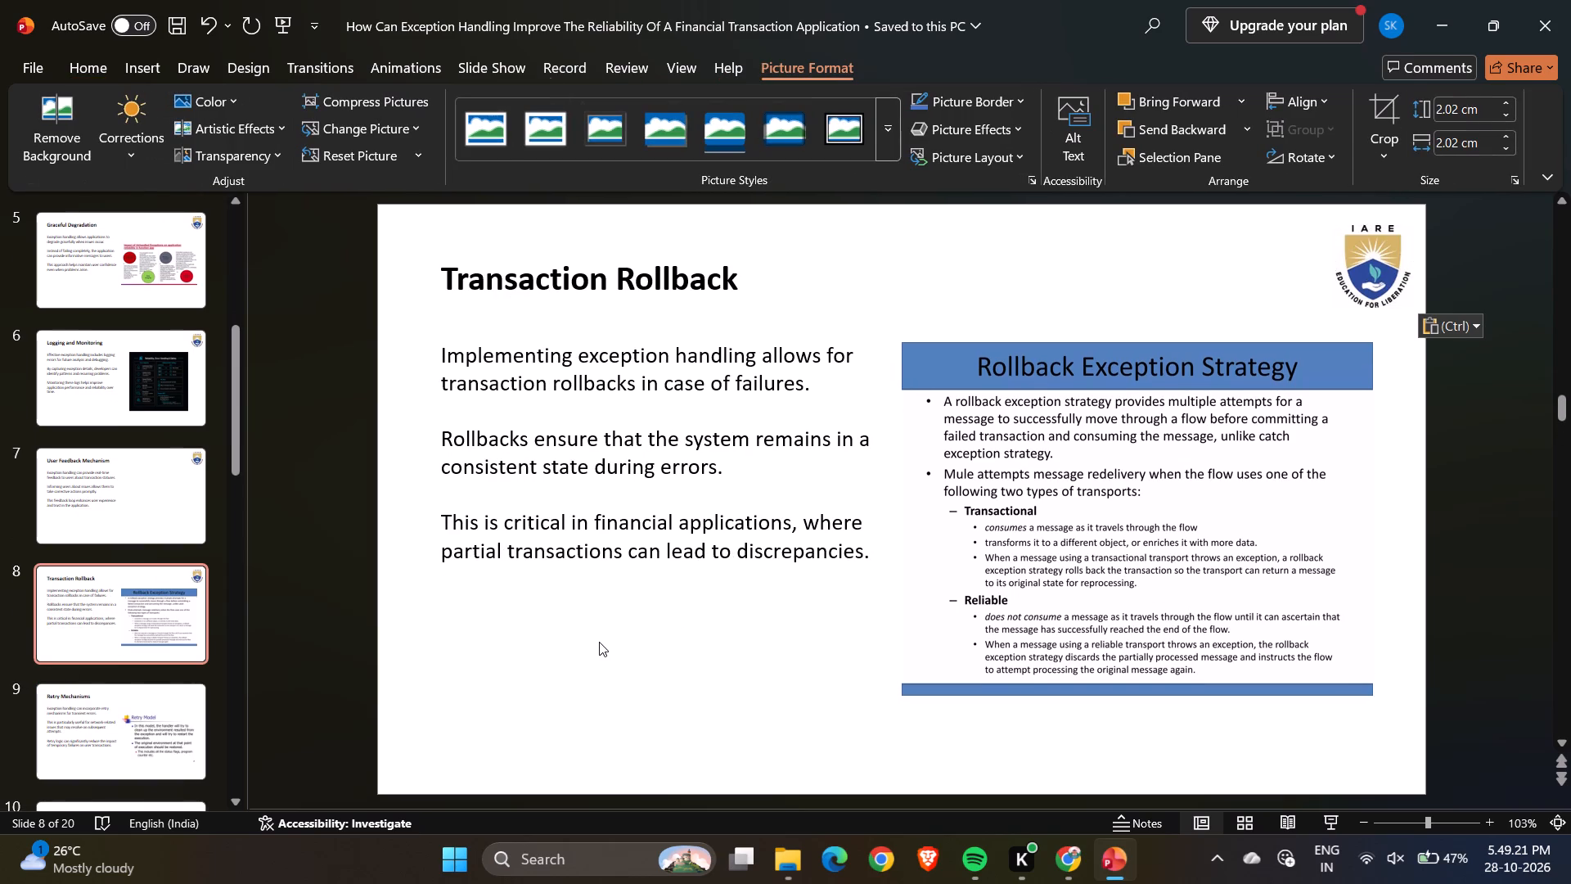
pyautogui.press('Down')
pyautogui.hotkey('ctrl', 'v')
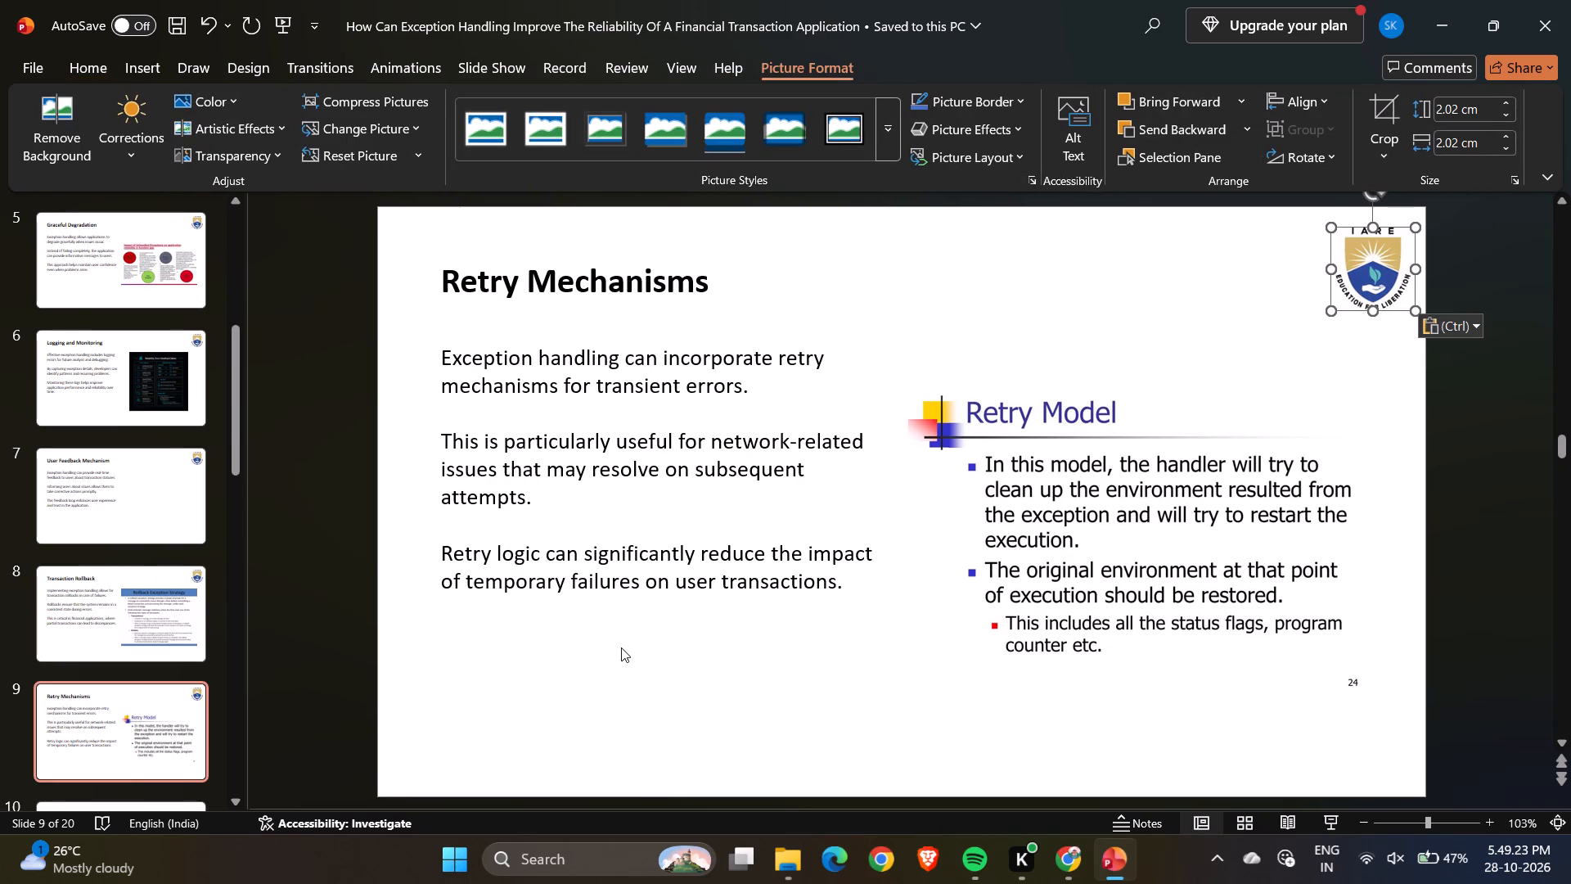
pyautogui.click(621, 647)
pyautogui.press('Down')
pyautogui.hotkey('ctrl', 'v')
pyautogui.click(621, 647)
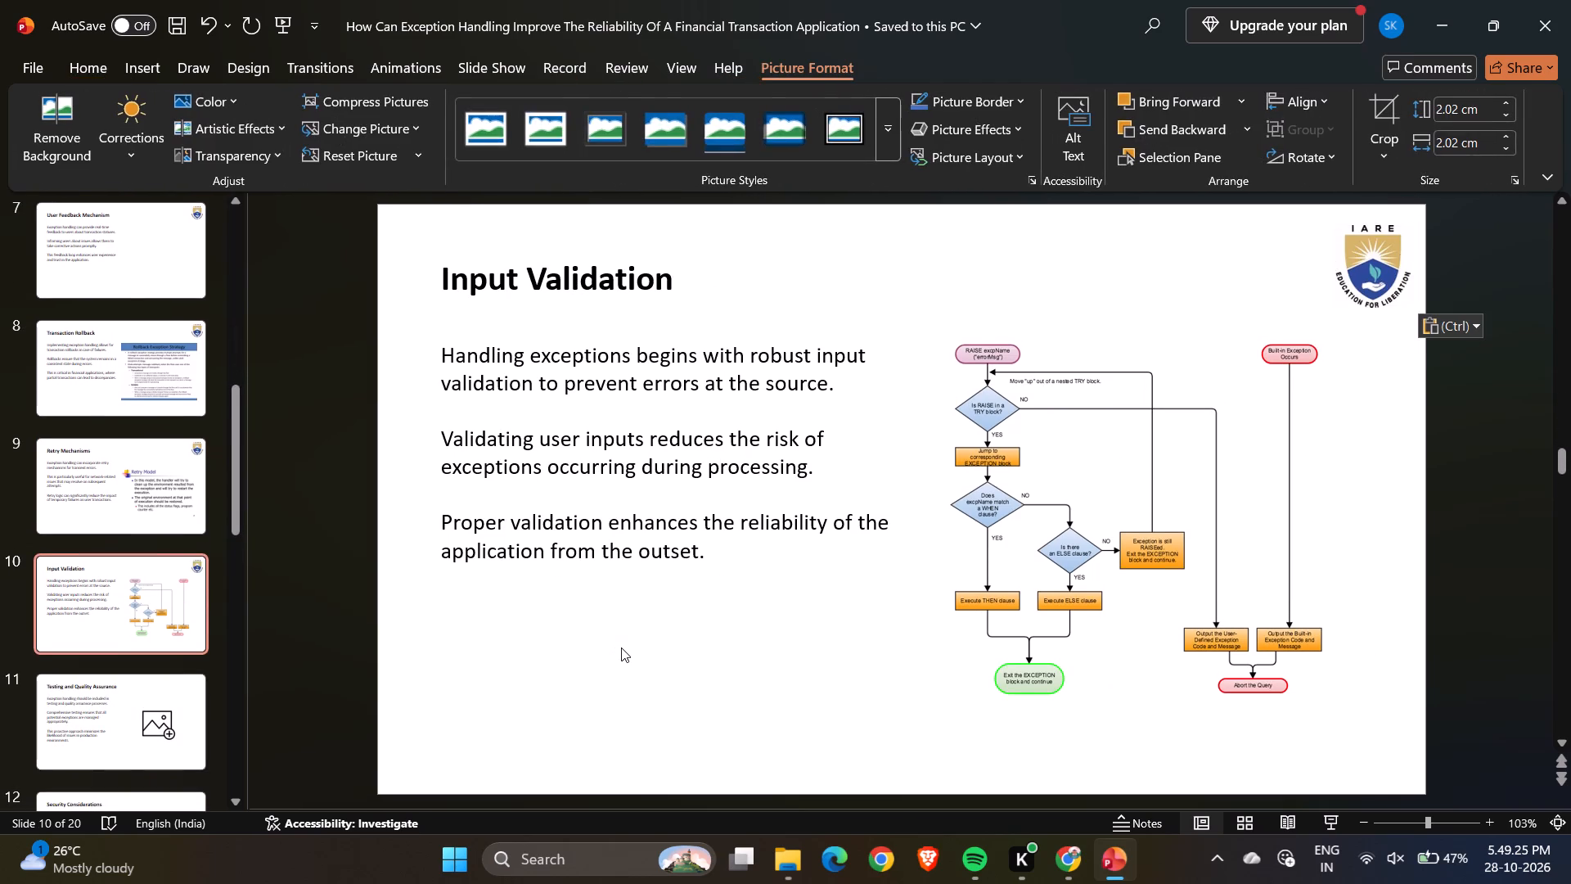
# Paste the IARE crest onto slides 11 to 13: Testing and Quality Assurance, Security Considerations and Scalability through Exception Handling.
pyautogui.press('Down')
pyautogui.hotkey('ctrl', 'v')
pyautogui.click(621, 647)
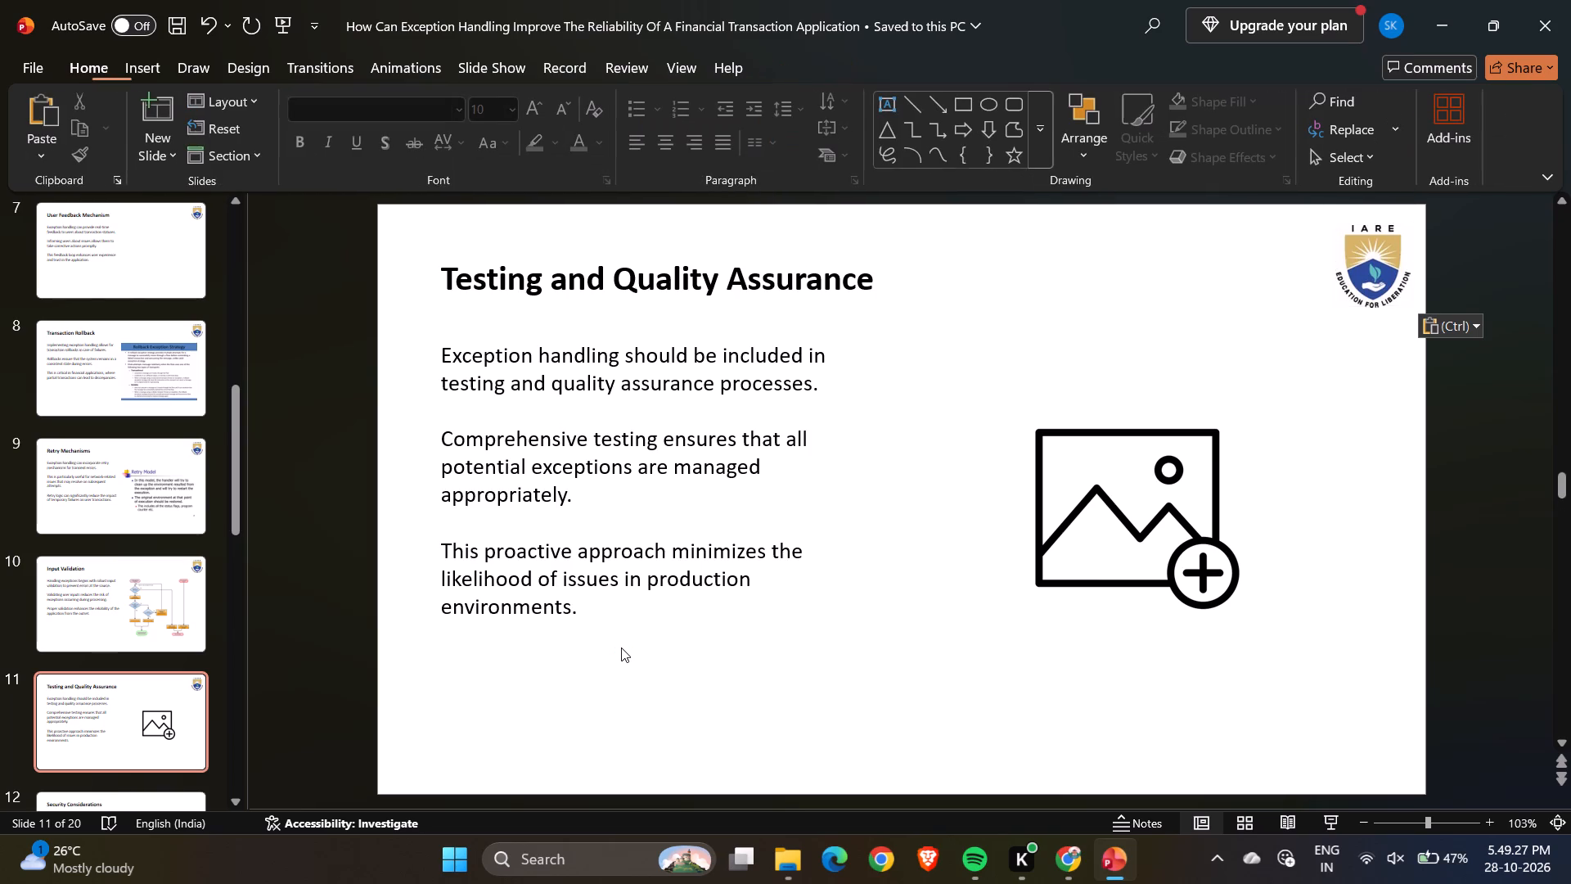
pyautogui.press('Down')
pyautogui.hotkey('ctrl', 'v')
pyautogui.click(621, 647)
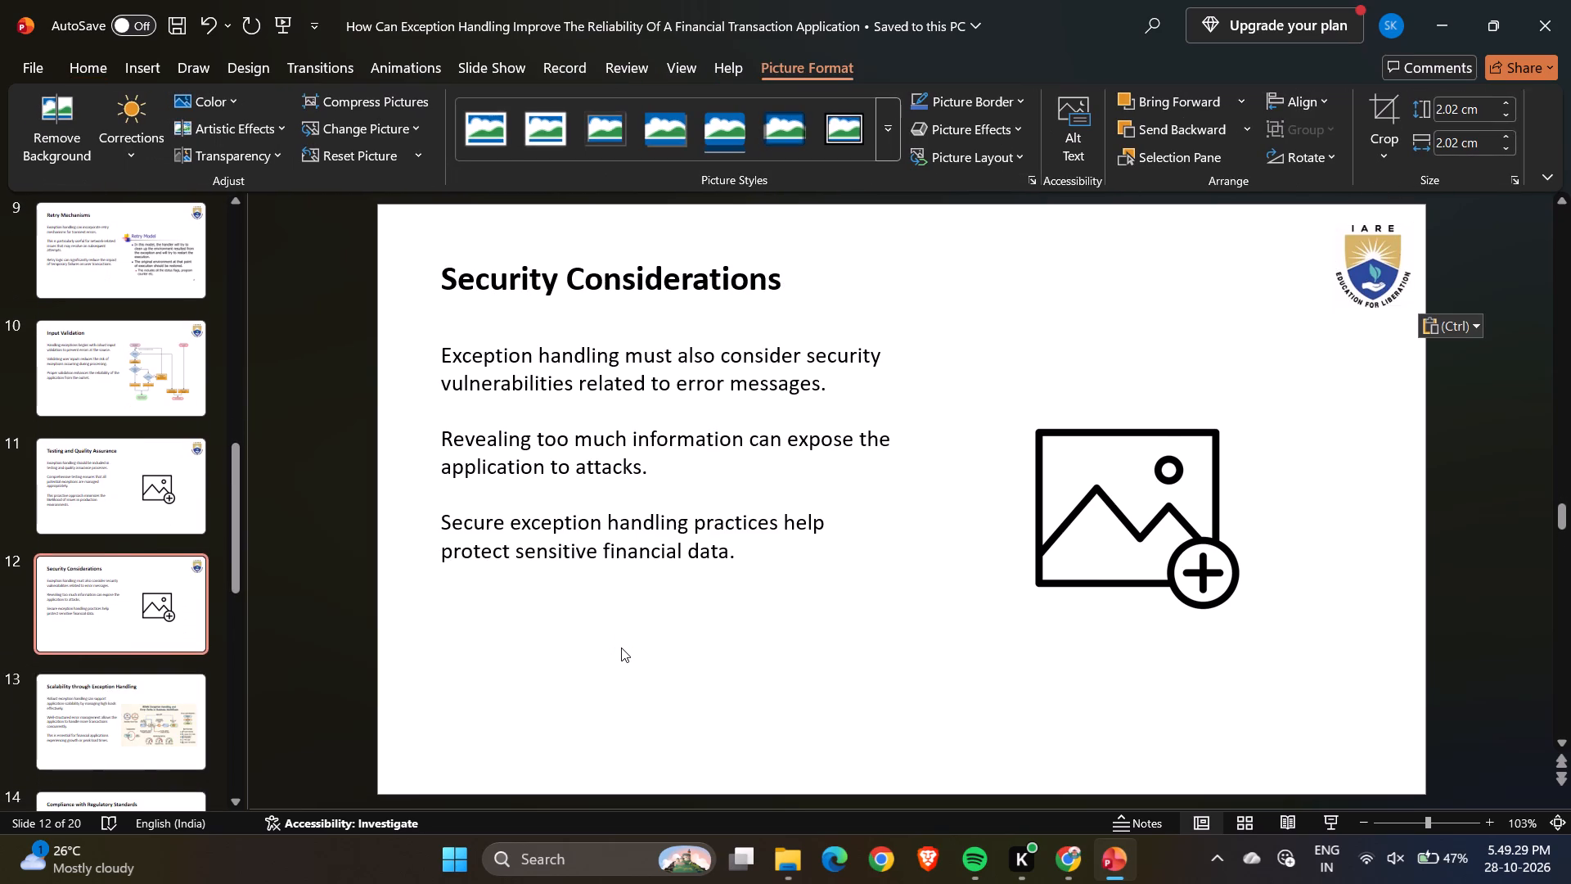
pyautogui.press('Down')
pyautogui.hotkey('ctrl', 'v')
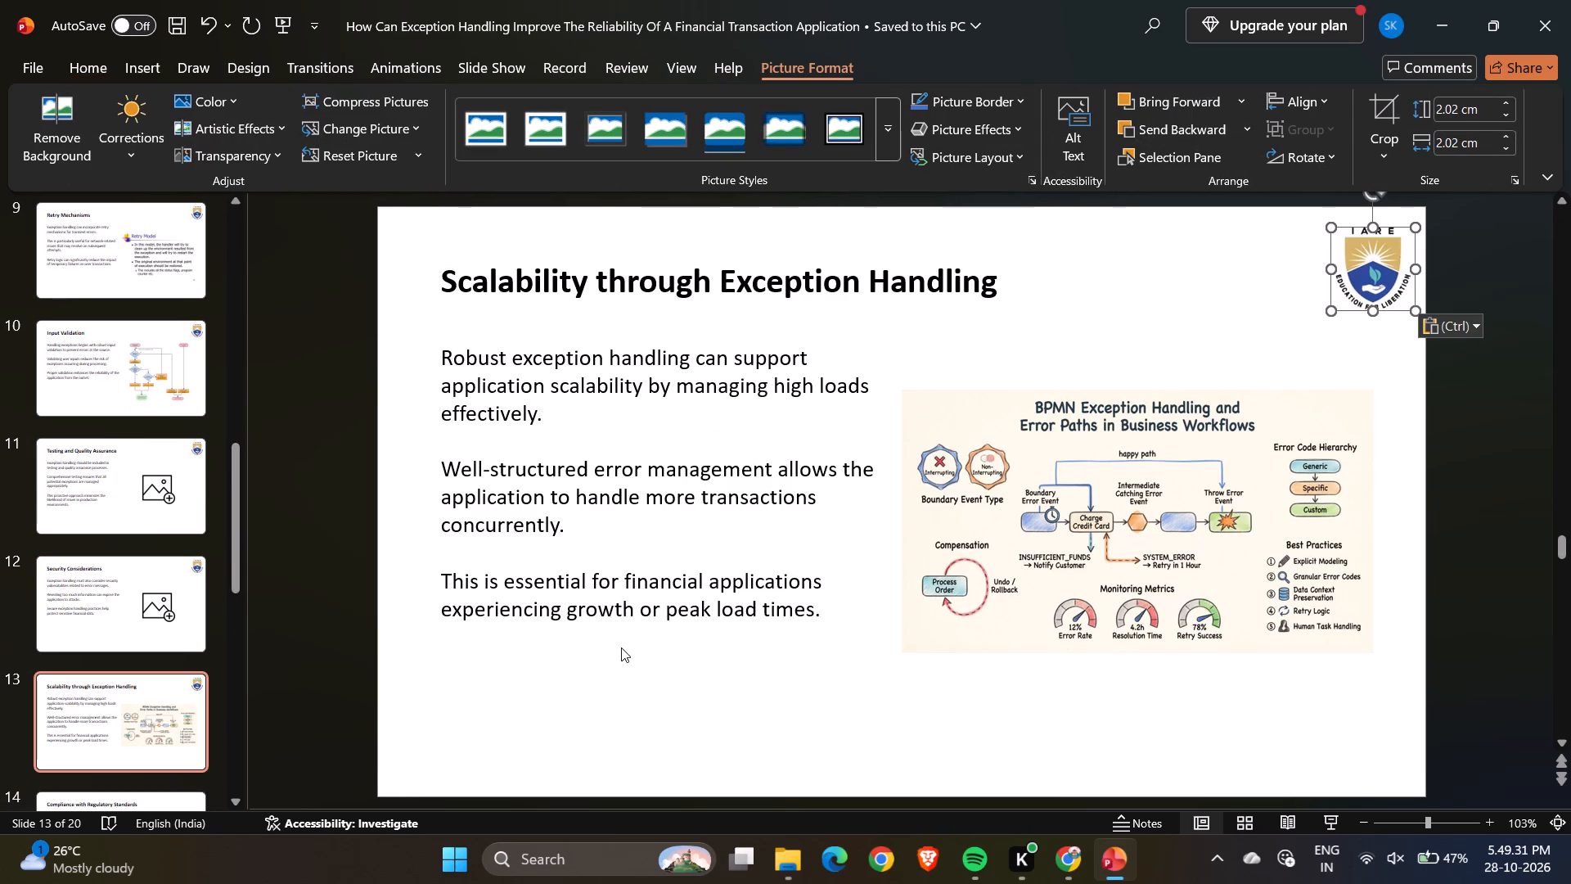
pyautogui.click(621, 647)
# Paste the IARE crest onto slides 14 to 16: Compliance with Regulatory Standards, Case Studies of Failure and Developing a Robust Exception Handling Framework.
pyautogui.press('Down')
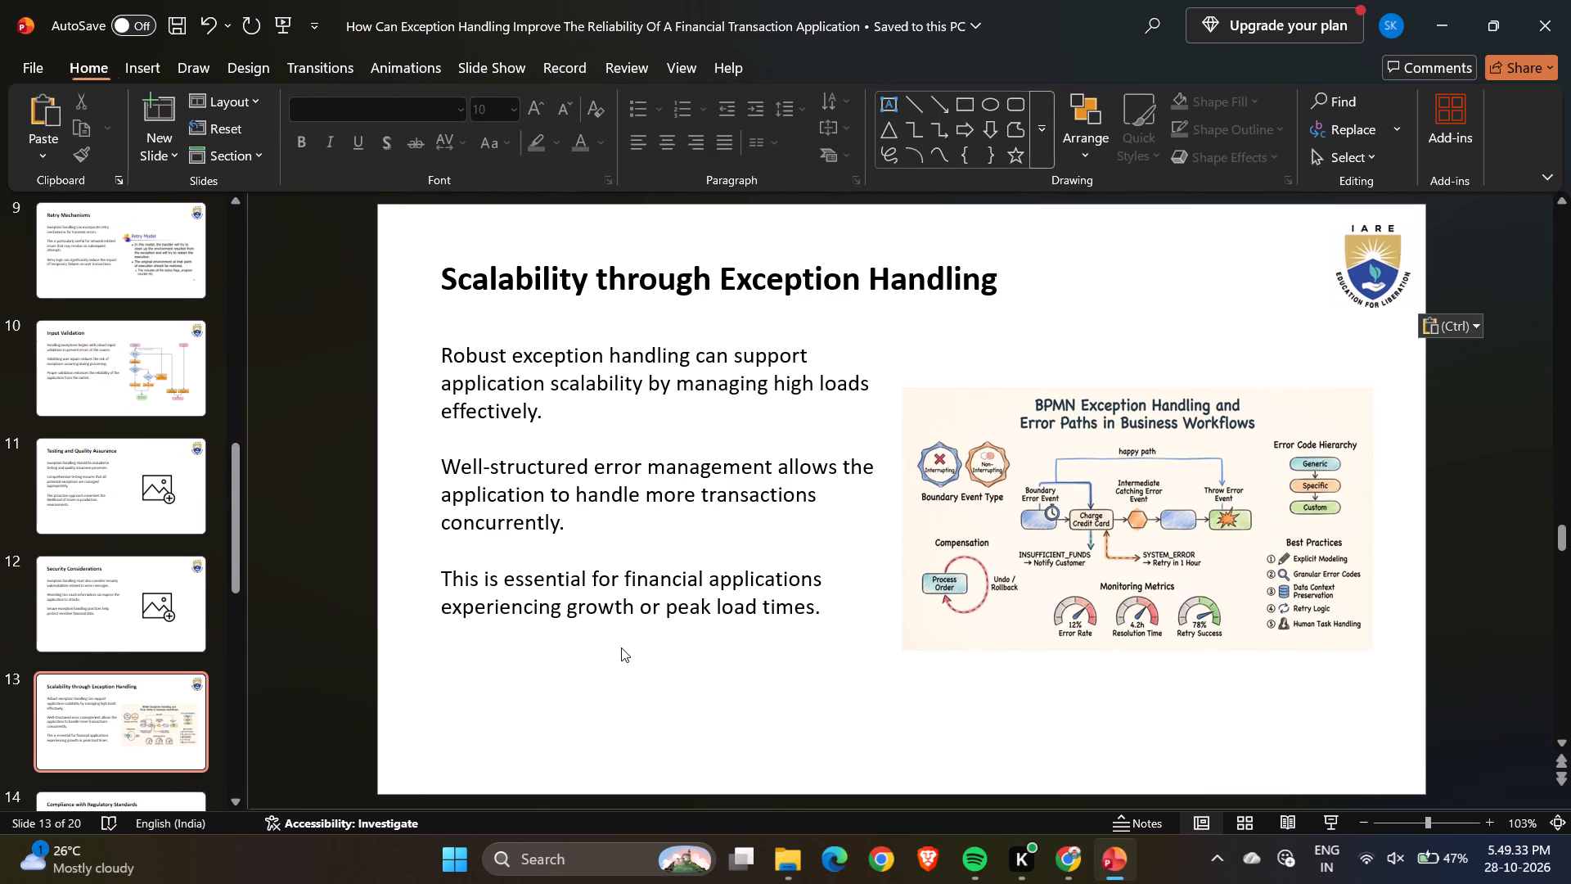
pyautogui.hotkey('ctrl', 'v')
pyautogui.click(621, 647)
pyautogui.press('Down')
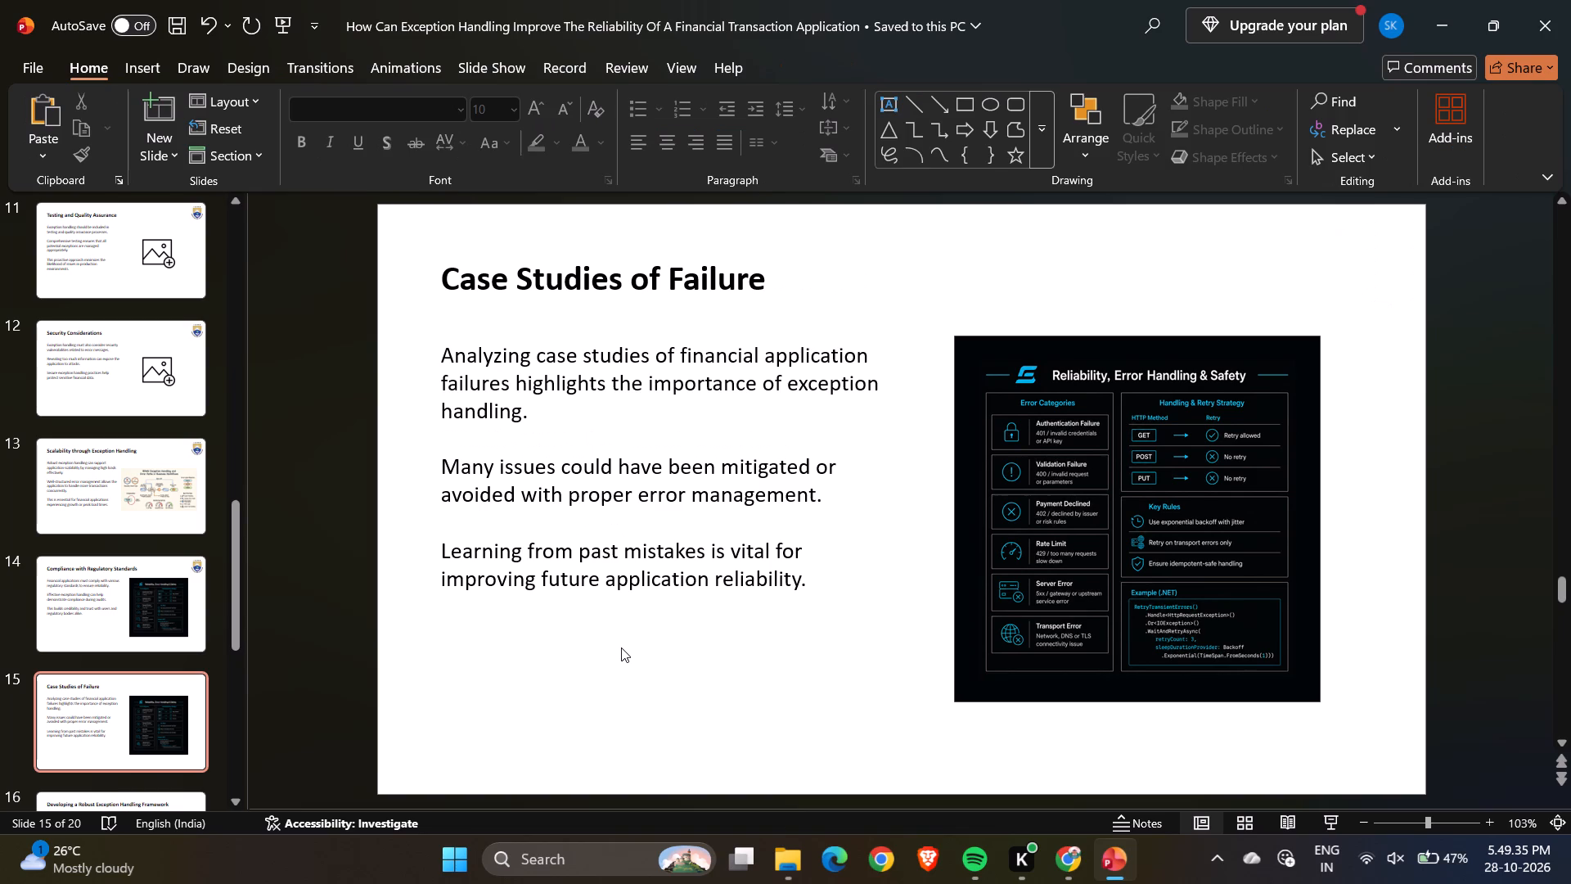
pyautogui.hotkey('ctrl', 'v')
pyautogui.click(621, 647)
pyautogui.press('Down')
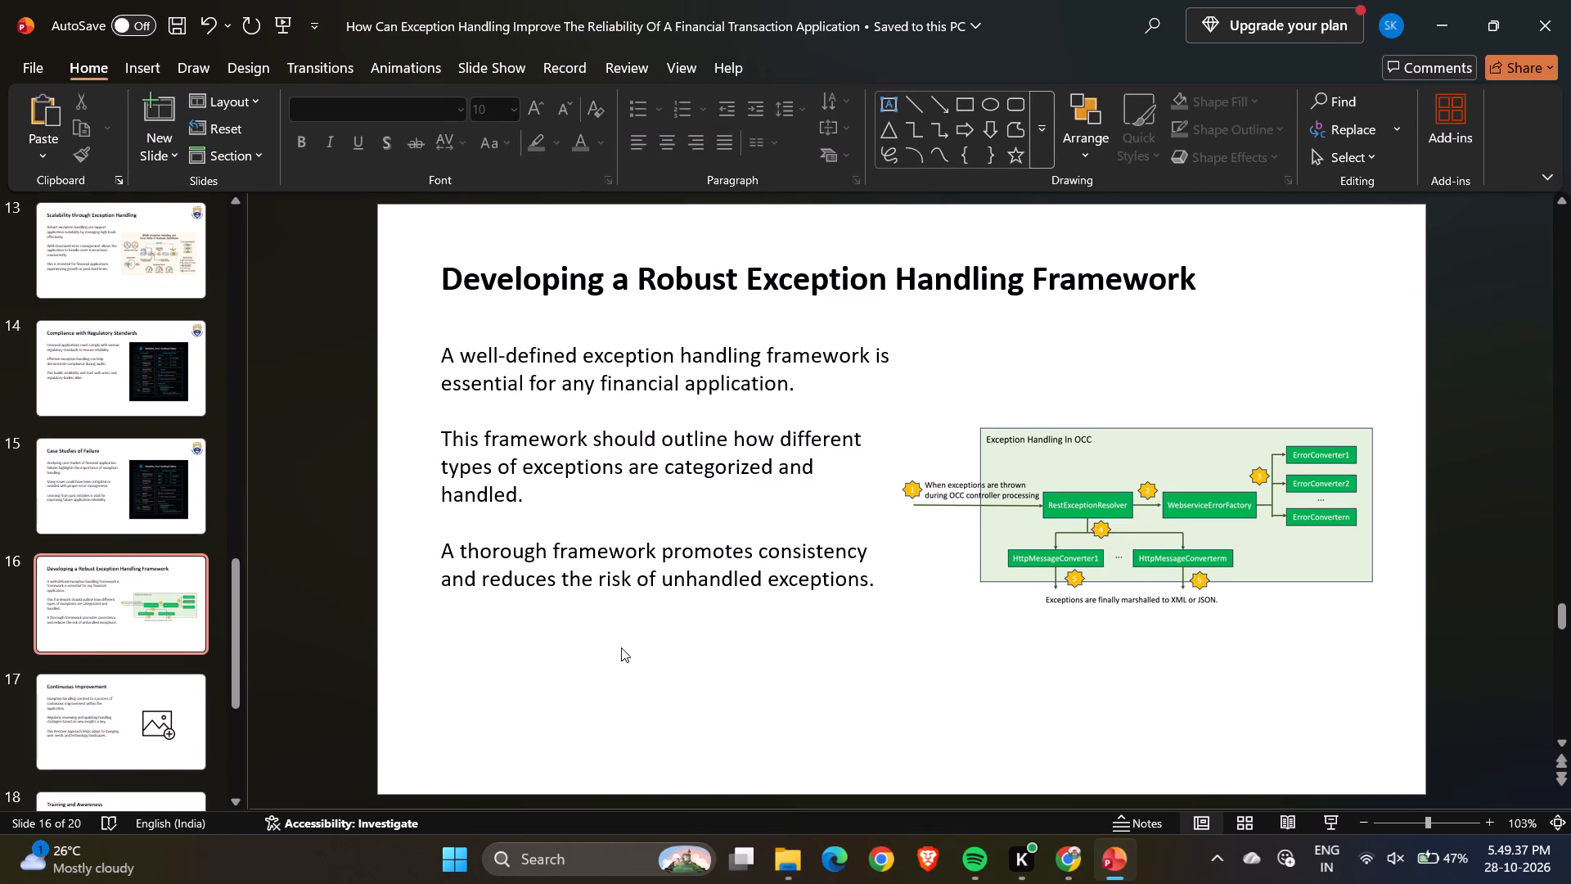
pyautogui.hotkey('ctrl', 'v')
pyautogui.click(621, 647)
# Paste the IARE crest onto slides 17 and 18, Continuous Improvement and Training and Awareness.
pyautogui.press('Down')
pyautogui.hotkey('ctrl', 'v')
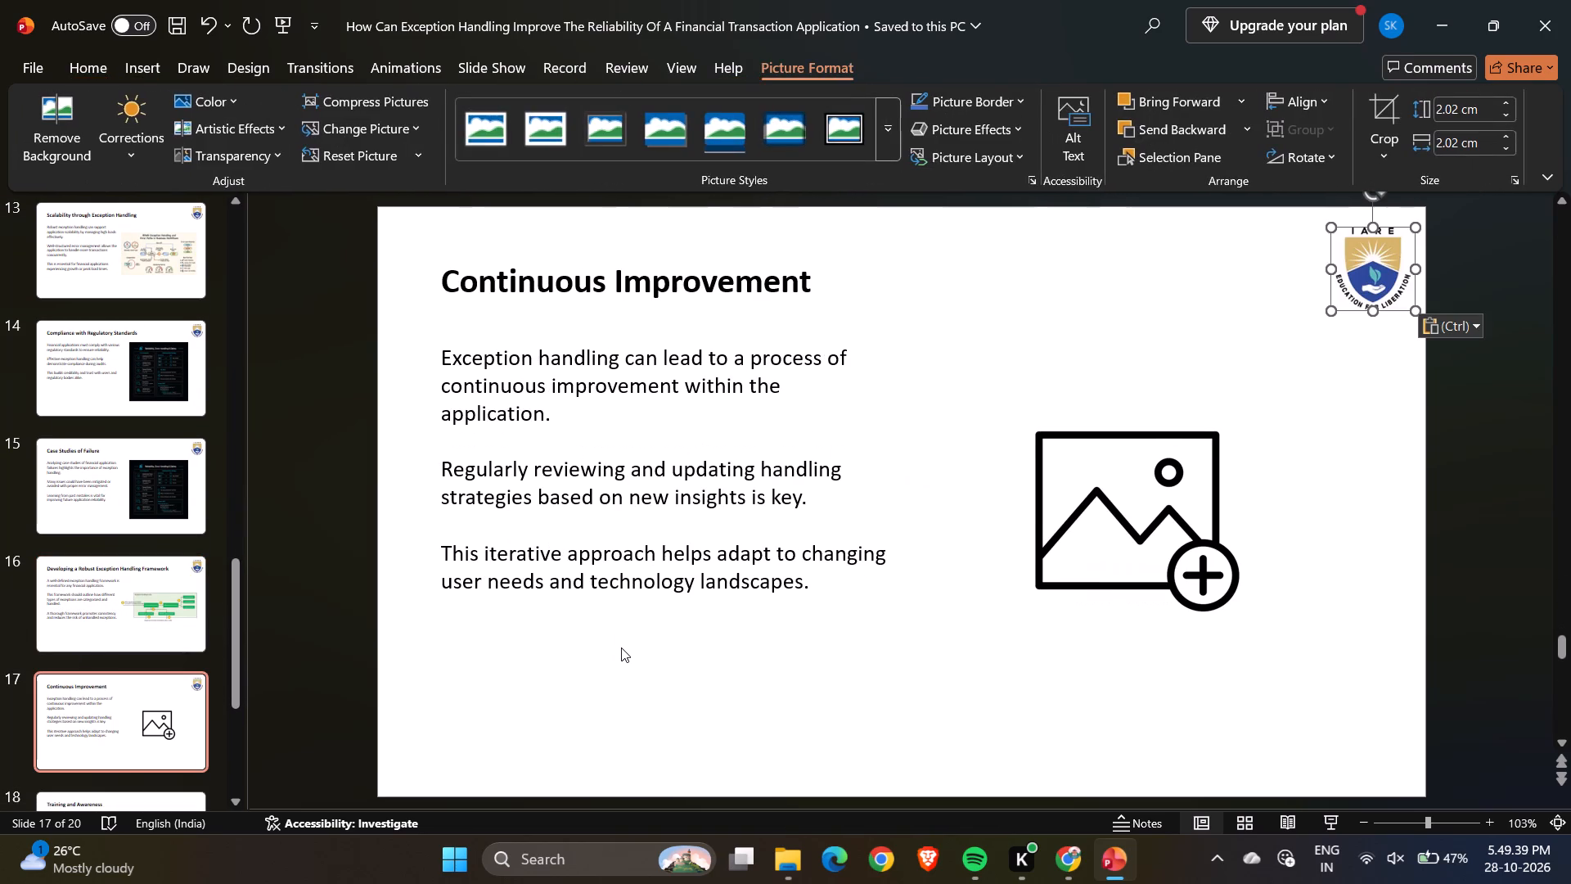
pyautogui.click(621, 647)
pyautogui.press('Down')
pyautogui.hotkey('ctrl', 'v')
pyautogui.click(621, 647)
# Paste the IARE crest onto slides 19 and 20, Conclusion and References.
pyautogui.press('Down')
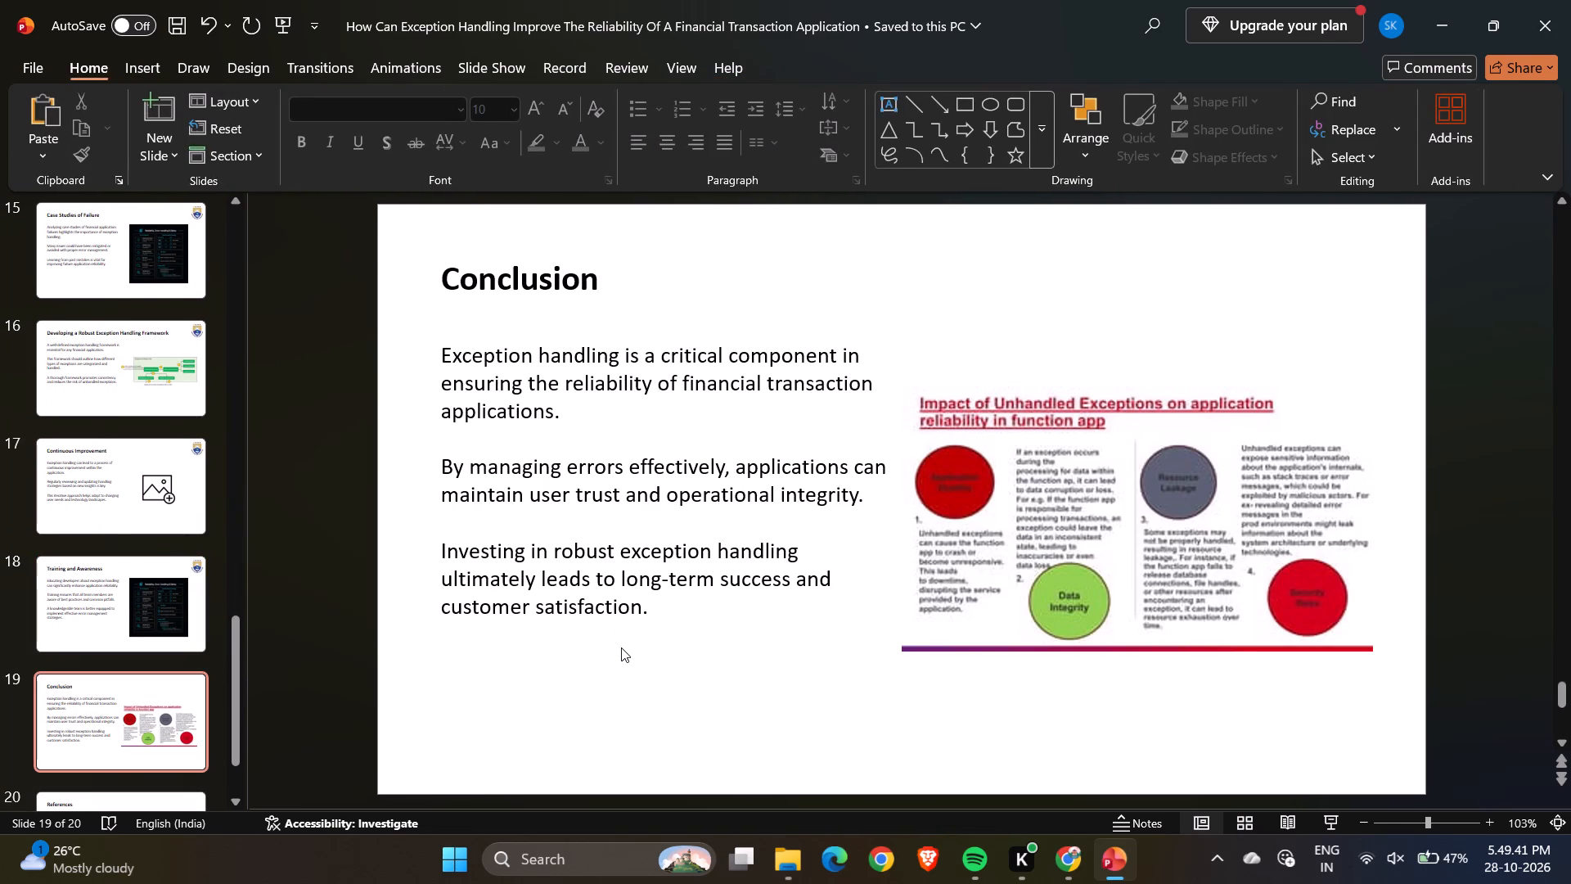
pyautogui.hotkey('ctrl', 'v')
pyautogui.click(621, 647)
pyautogui.press('Down')
pyautogui.hotkey('ctrl', 'v')
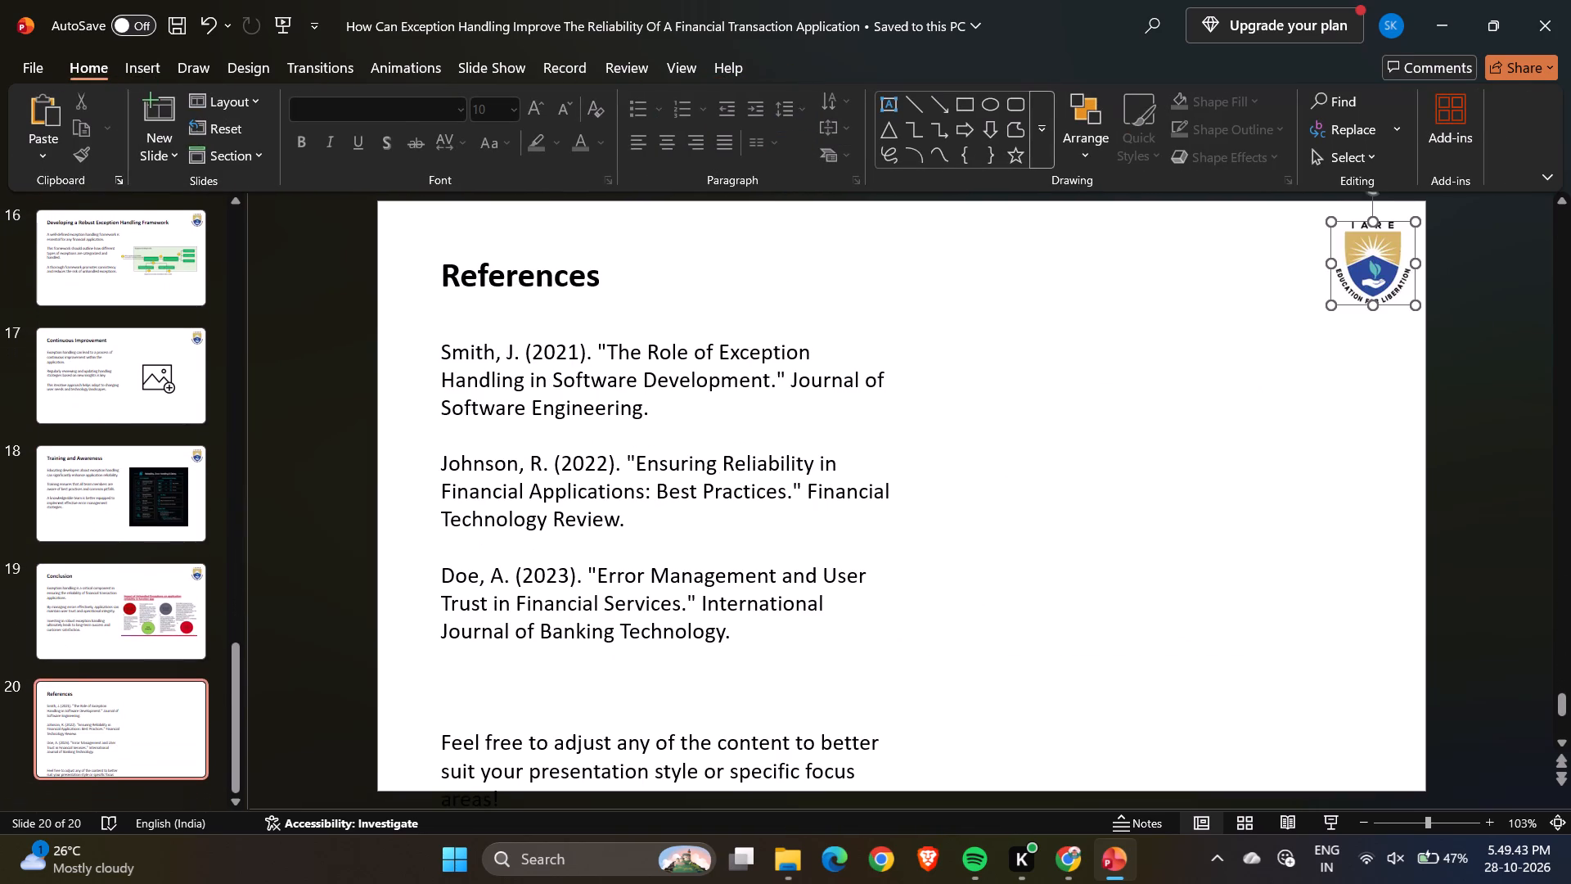
pyautogui.press('Down')
pyautogui.click(621, 647)
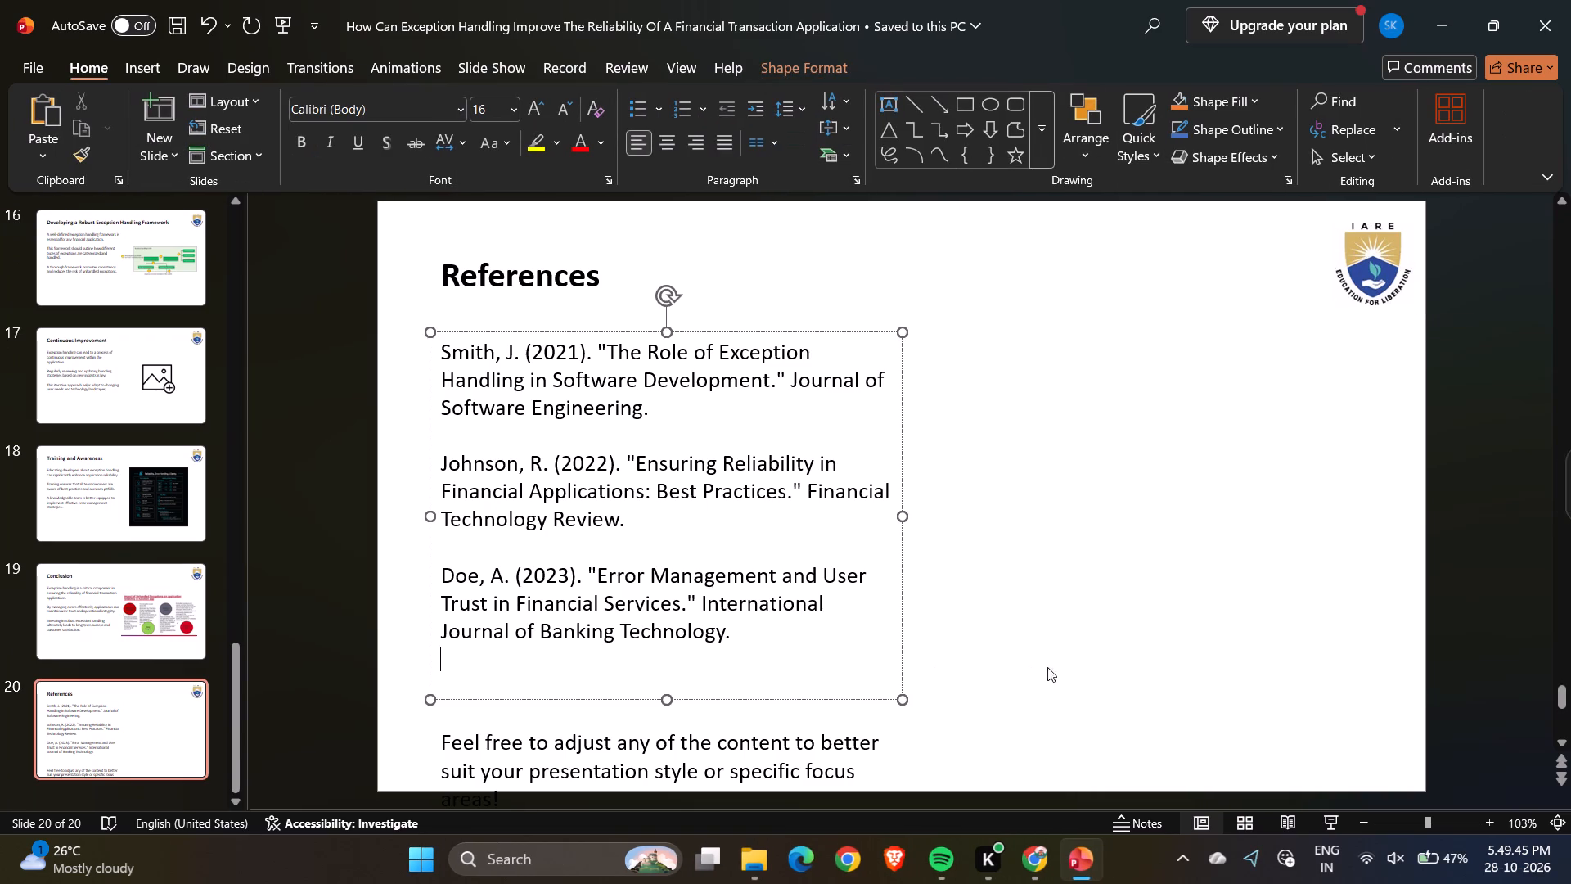
pyautogui.click(1056, 671)
pyautogui.press('Down')
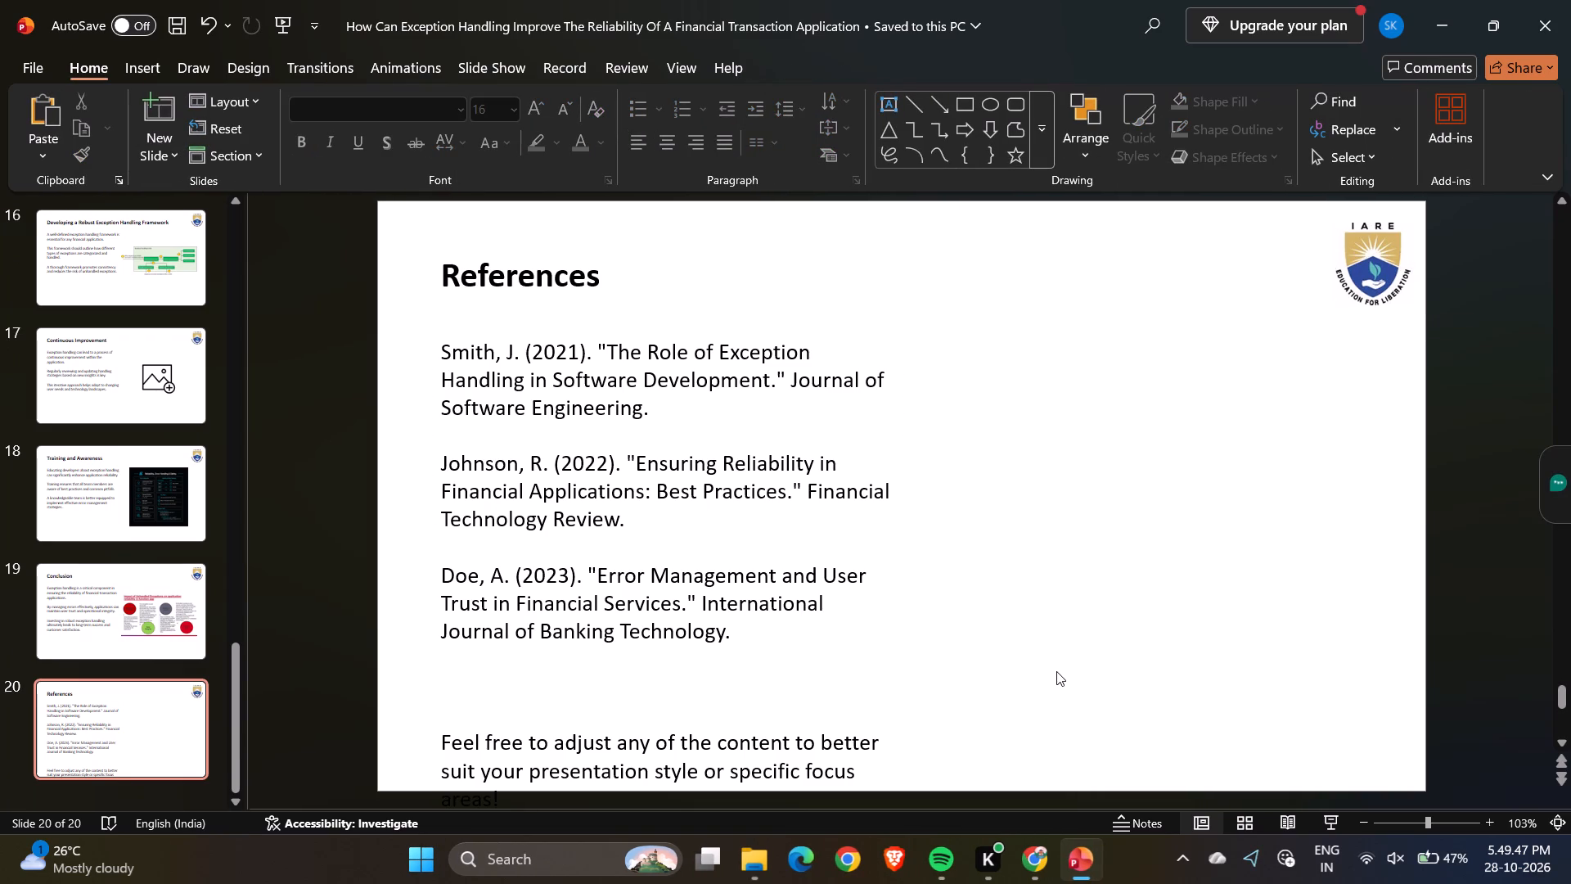
# Add a blank slide 21 after References and paste a copy of the References title text onto it.
pyautogui.click(142, 119)
pyautogui.click(109, 612)
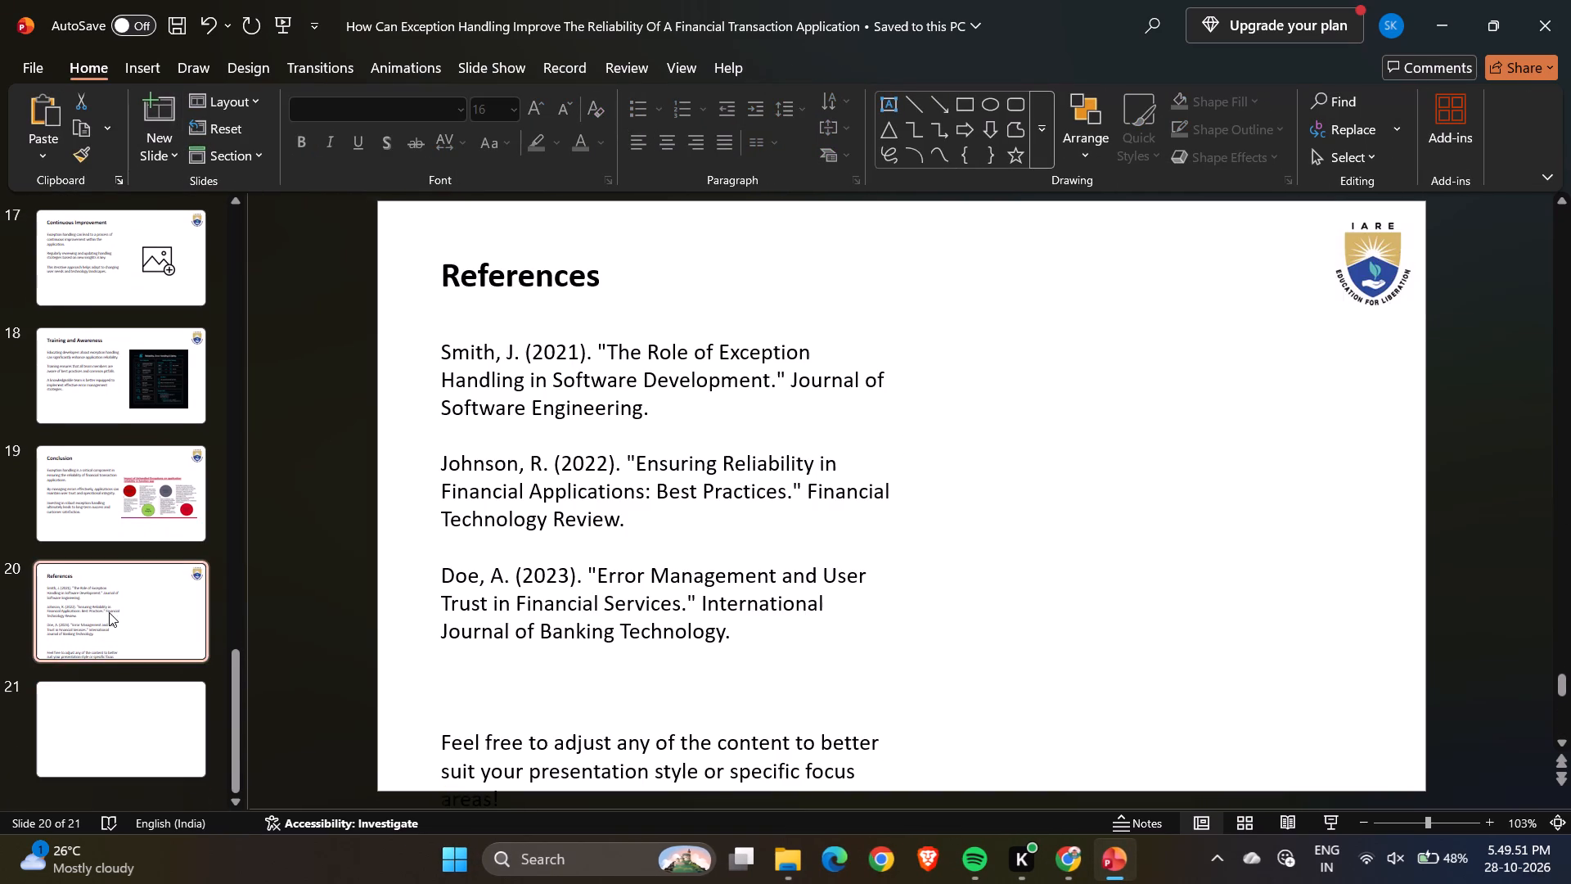
pyautogui.moveTo(596, 277); pyautogui.dragTo(422, 275)
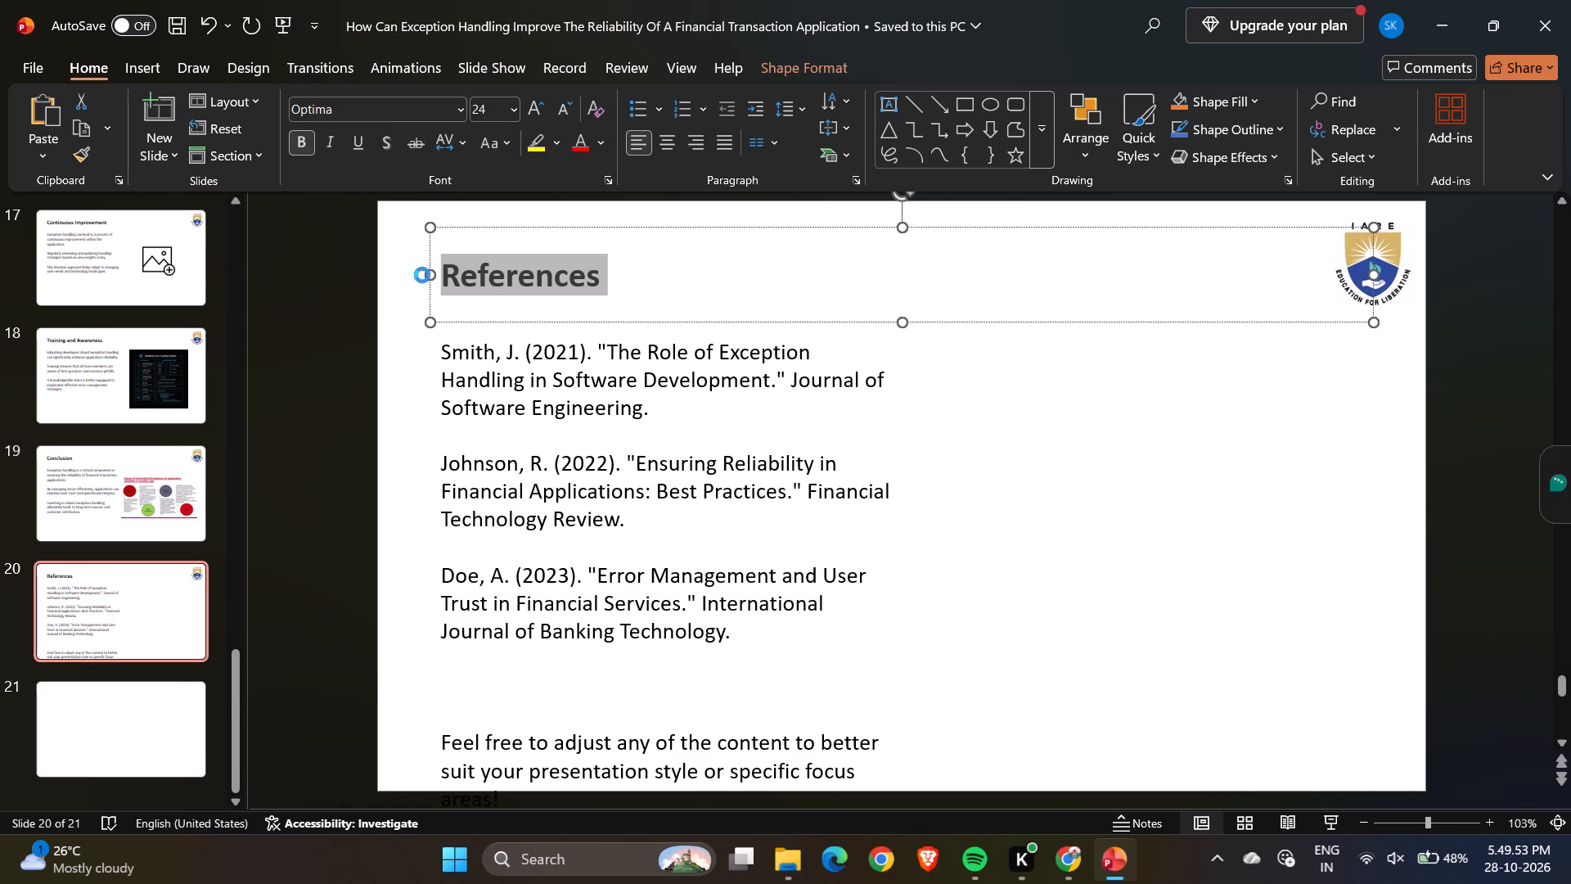
pyautogui.hotkey('ctrl', 'c')
pyautogui.hotkey('ctrl', 'c')
pyautogui.click(154, 736)
pyautogui.click(618, 537)
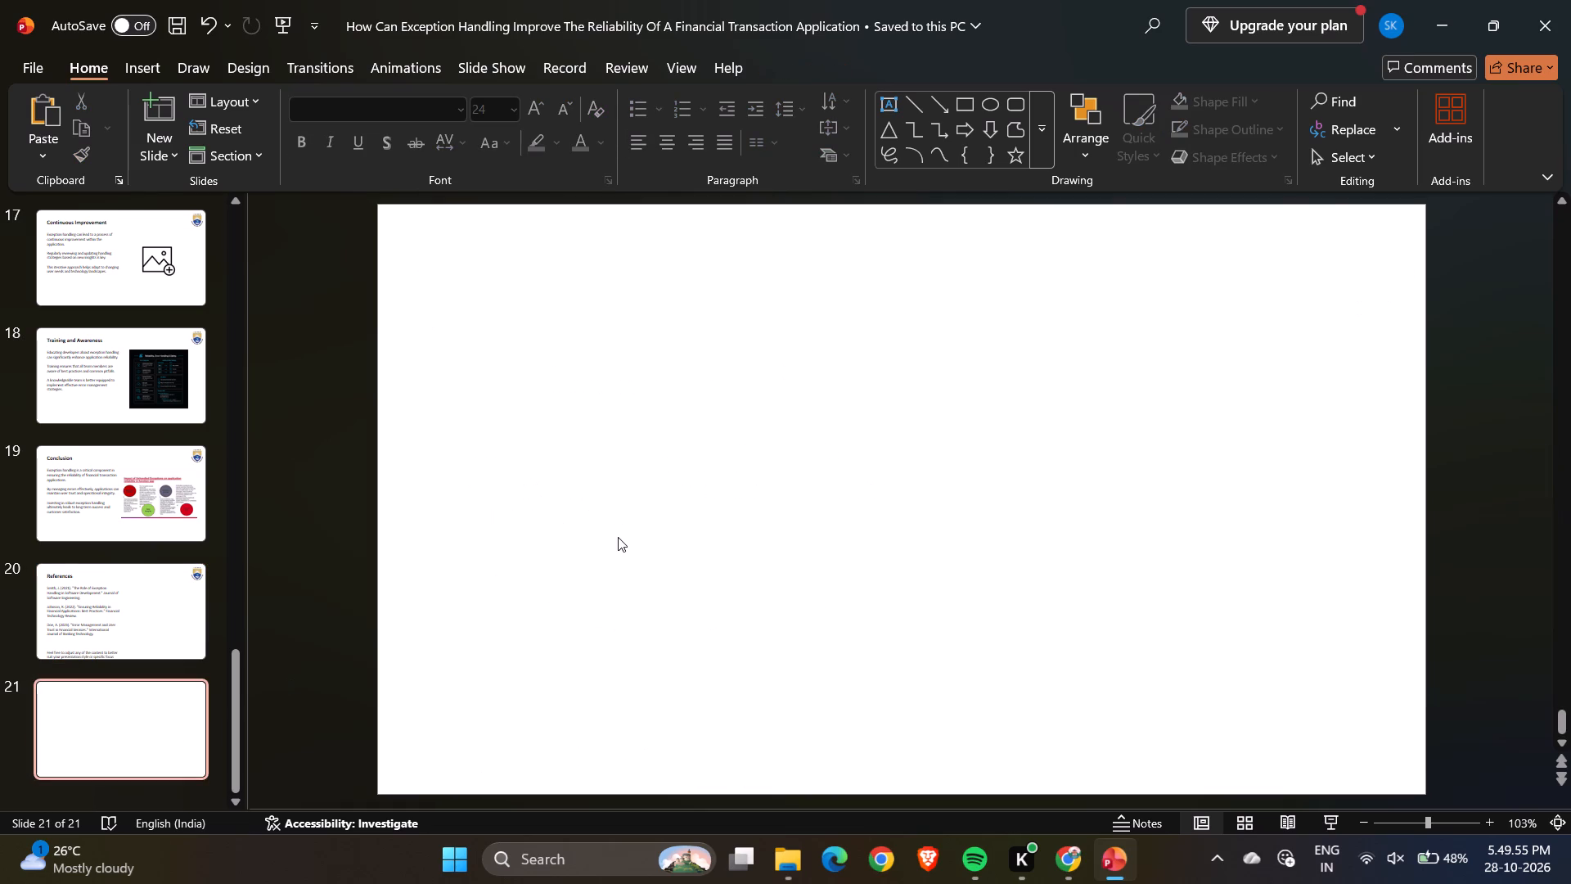
pyautogui.hotkey('ctrl', 'v')
# Replace the pasted References text on slide 21 with "Thankyou".
pyautogui.click(829, 498)
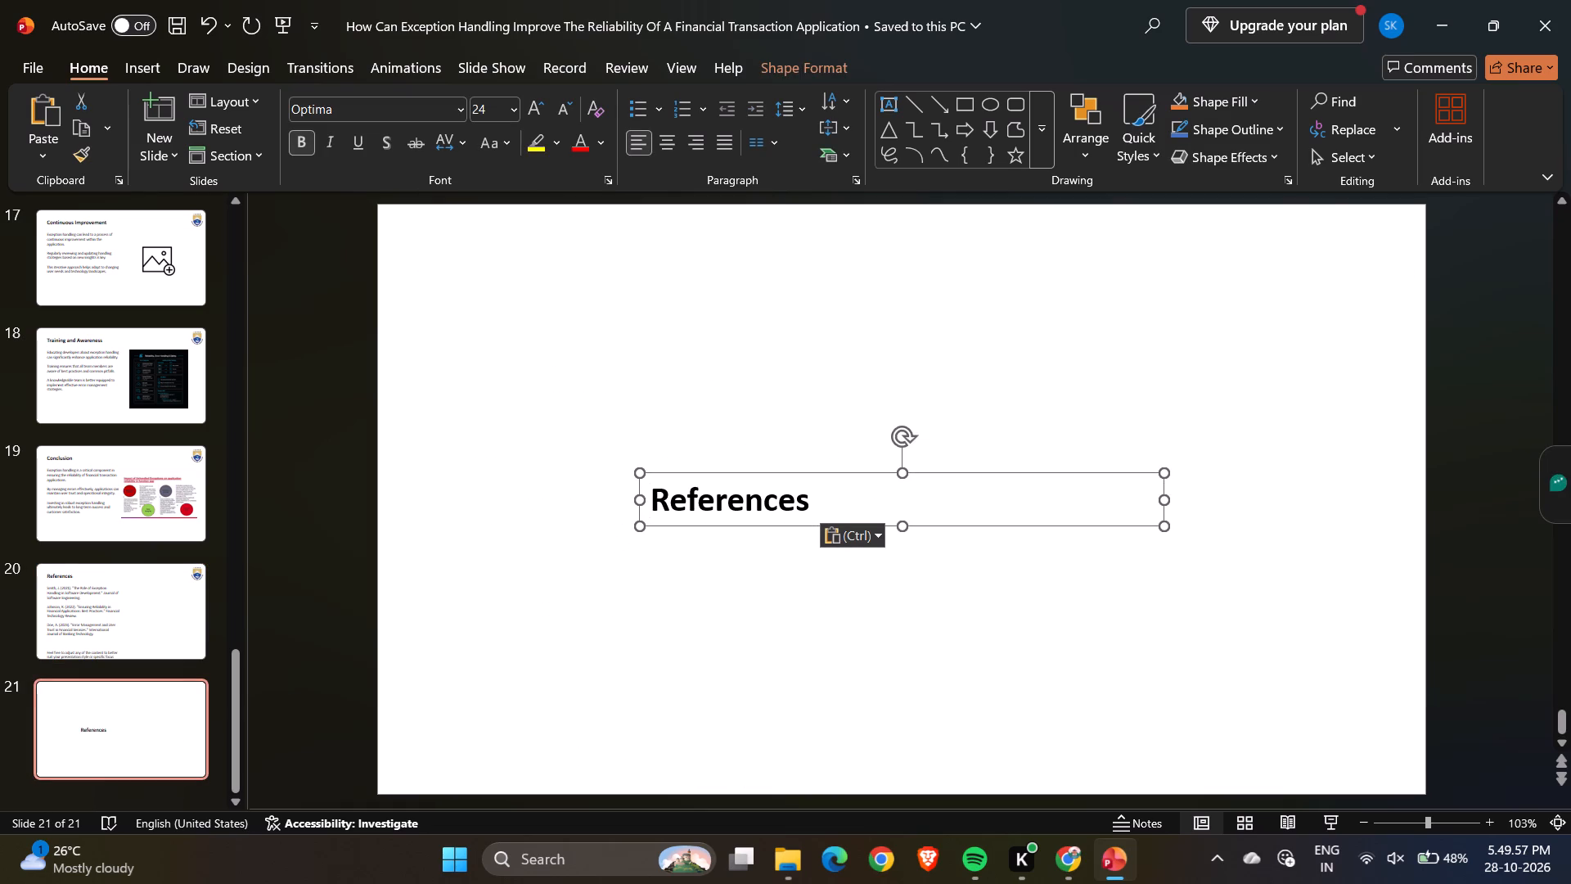
pyautogui.click(802, 498)
pyautogui.press('Right')
pyautogui.press('BackSpace')
pyautogui.press('BackSpace')
pyautogui.press('BackSpace')
pyautogui.press('BackSpace')
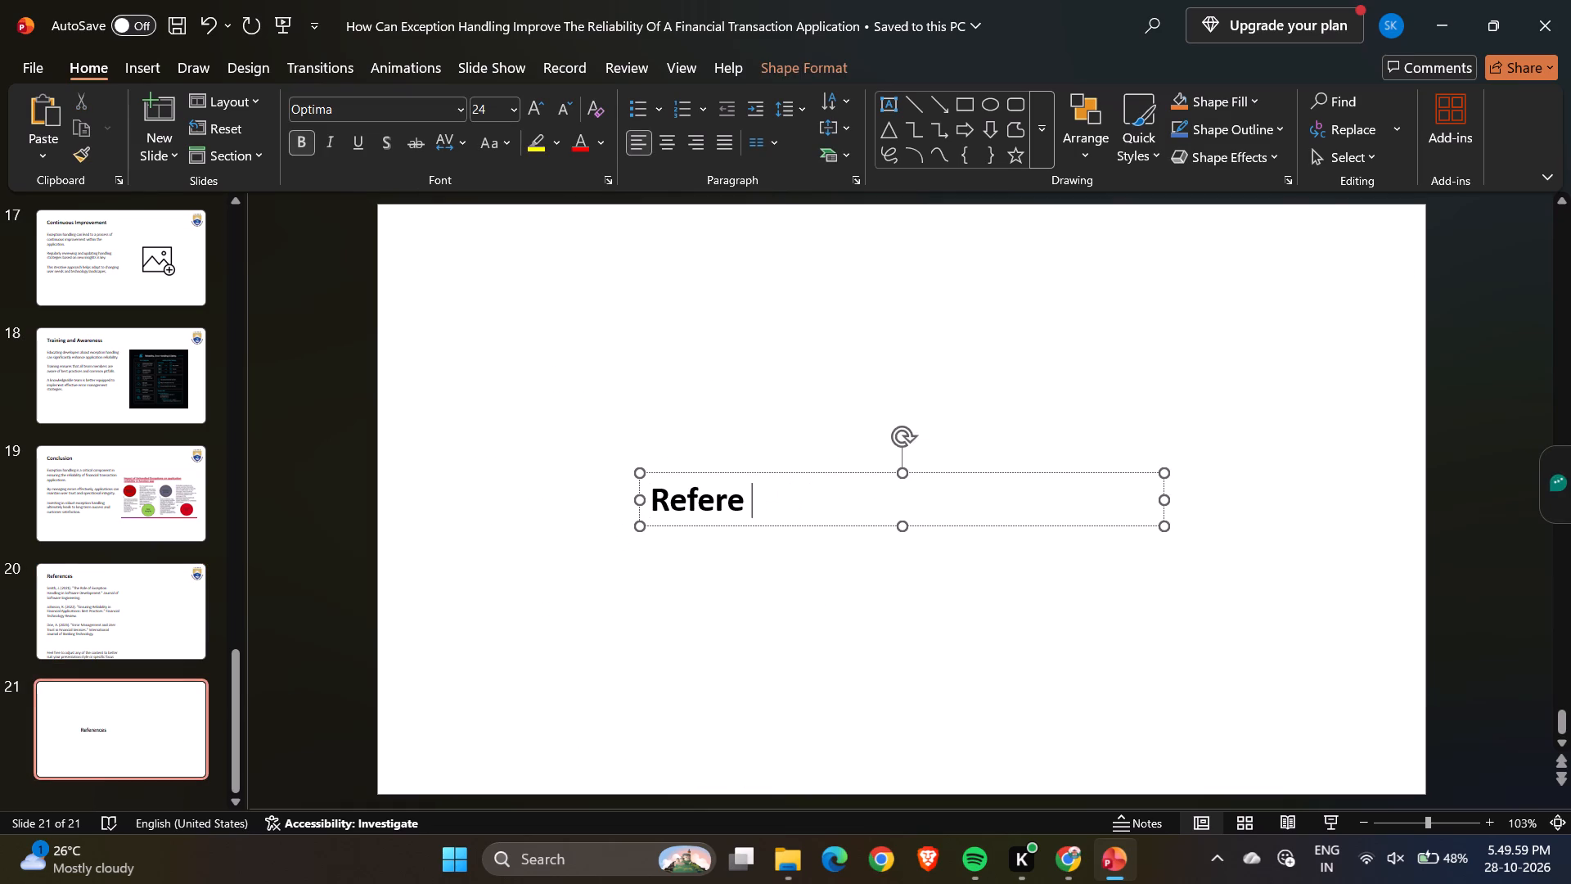
pyautogui.press('BackSpace')
pyautogui.press('BackSpace')
pyautogui.press('BackSpace')
pyautogui.press('BackSpace')
pyautogui.press('BackSpace')
pyautogui.press('BackSpace')
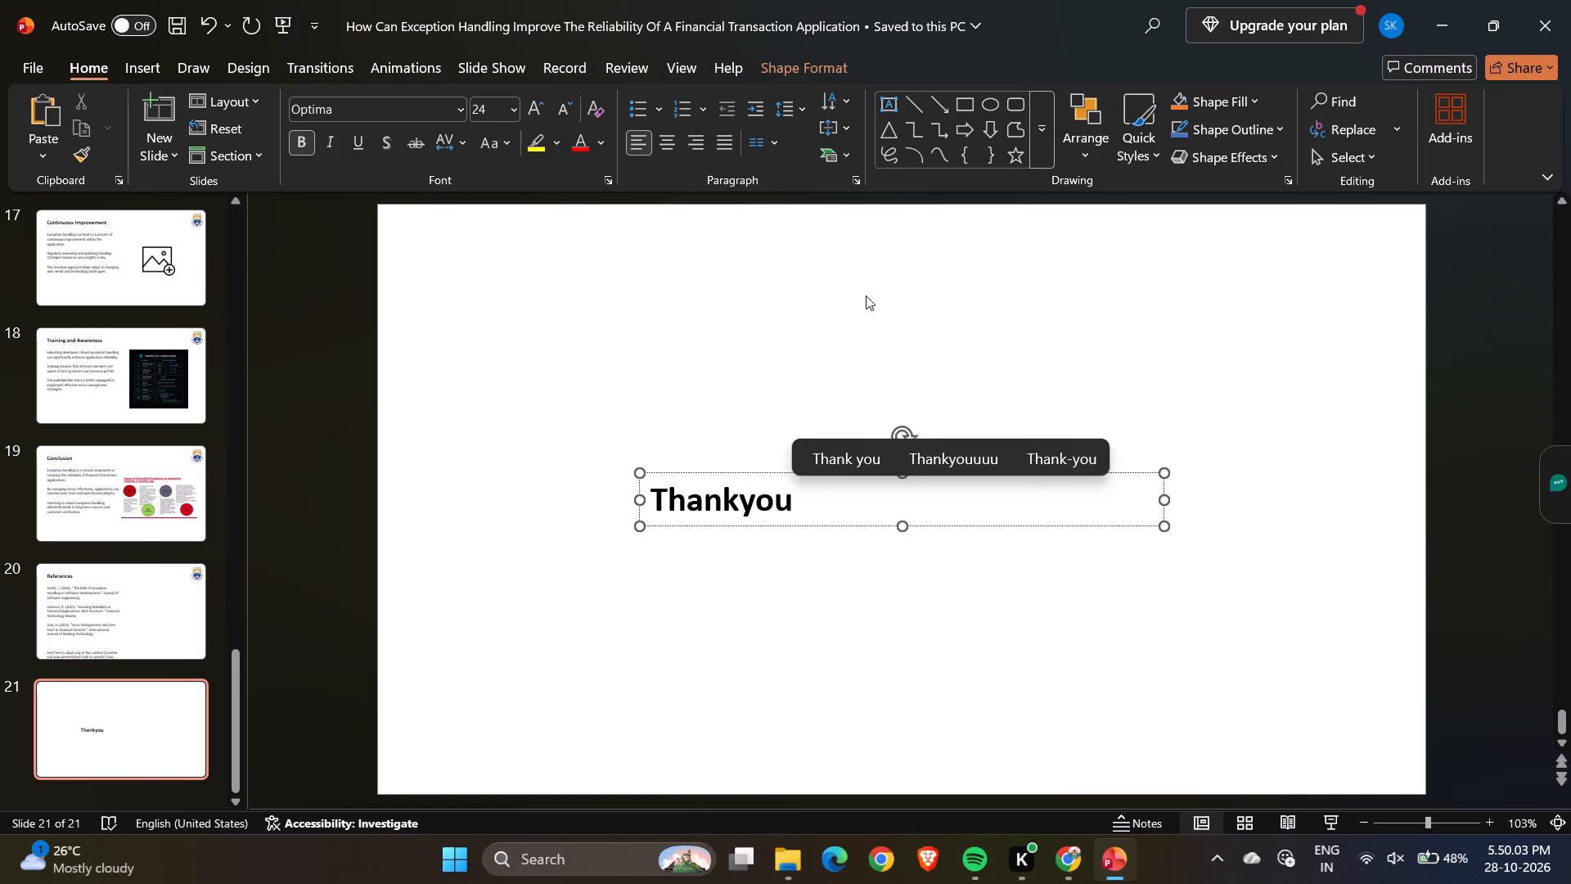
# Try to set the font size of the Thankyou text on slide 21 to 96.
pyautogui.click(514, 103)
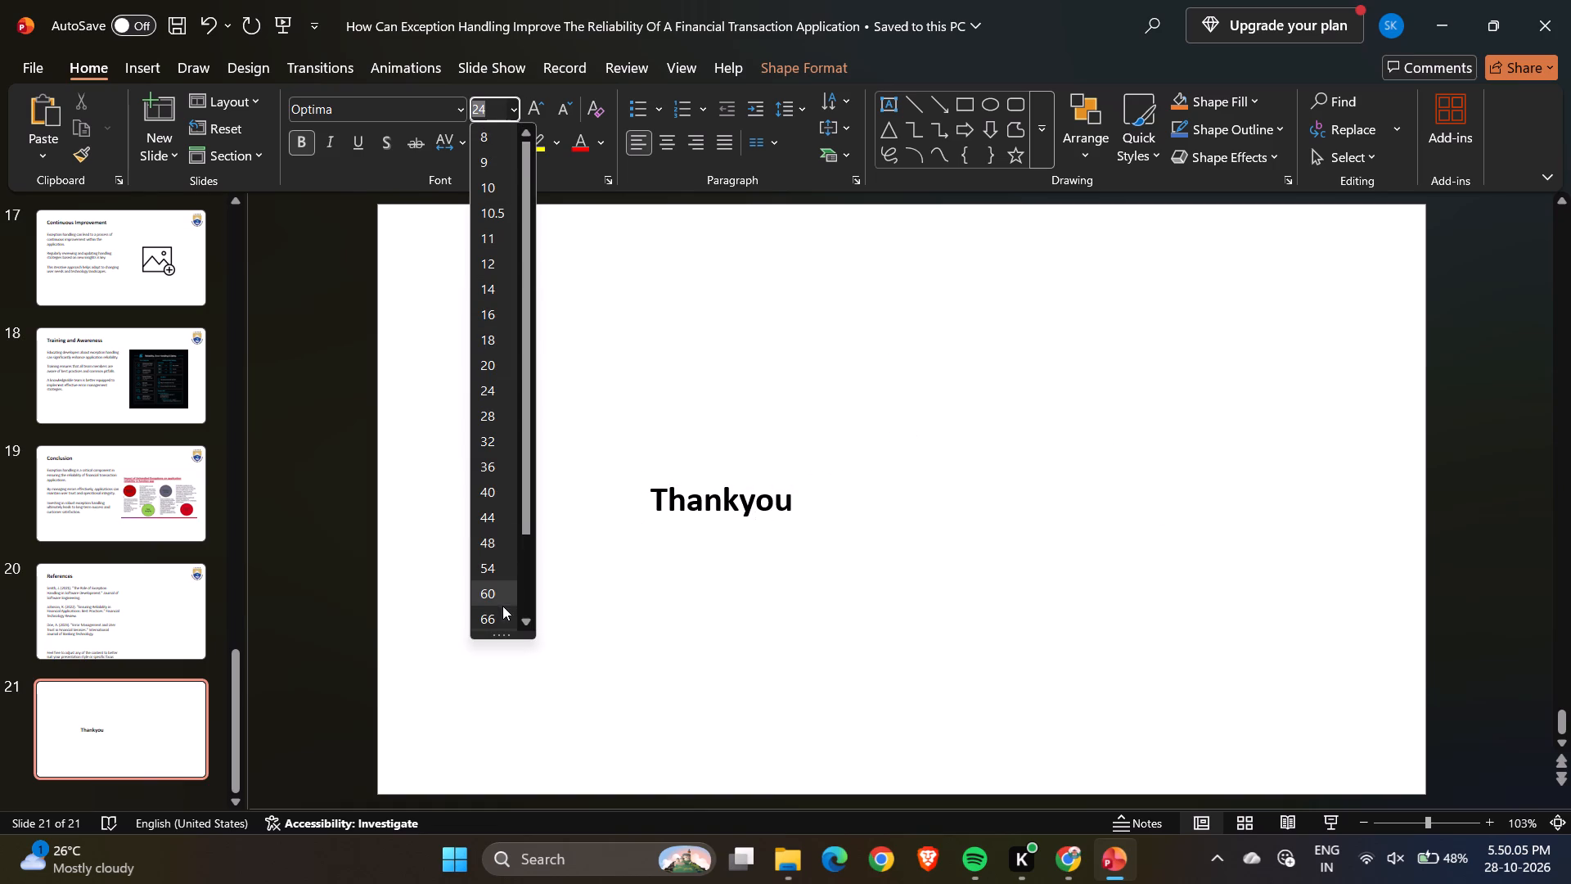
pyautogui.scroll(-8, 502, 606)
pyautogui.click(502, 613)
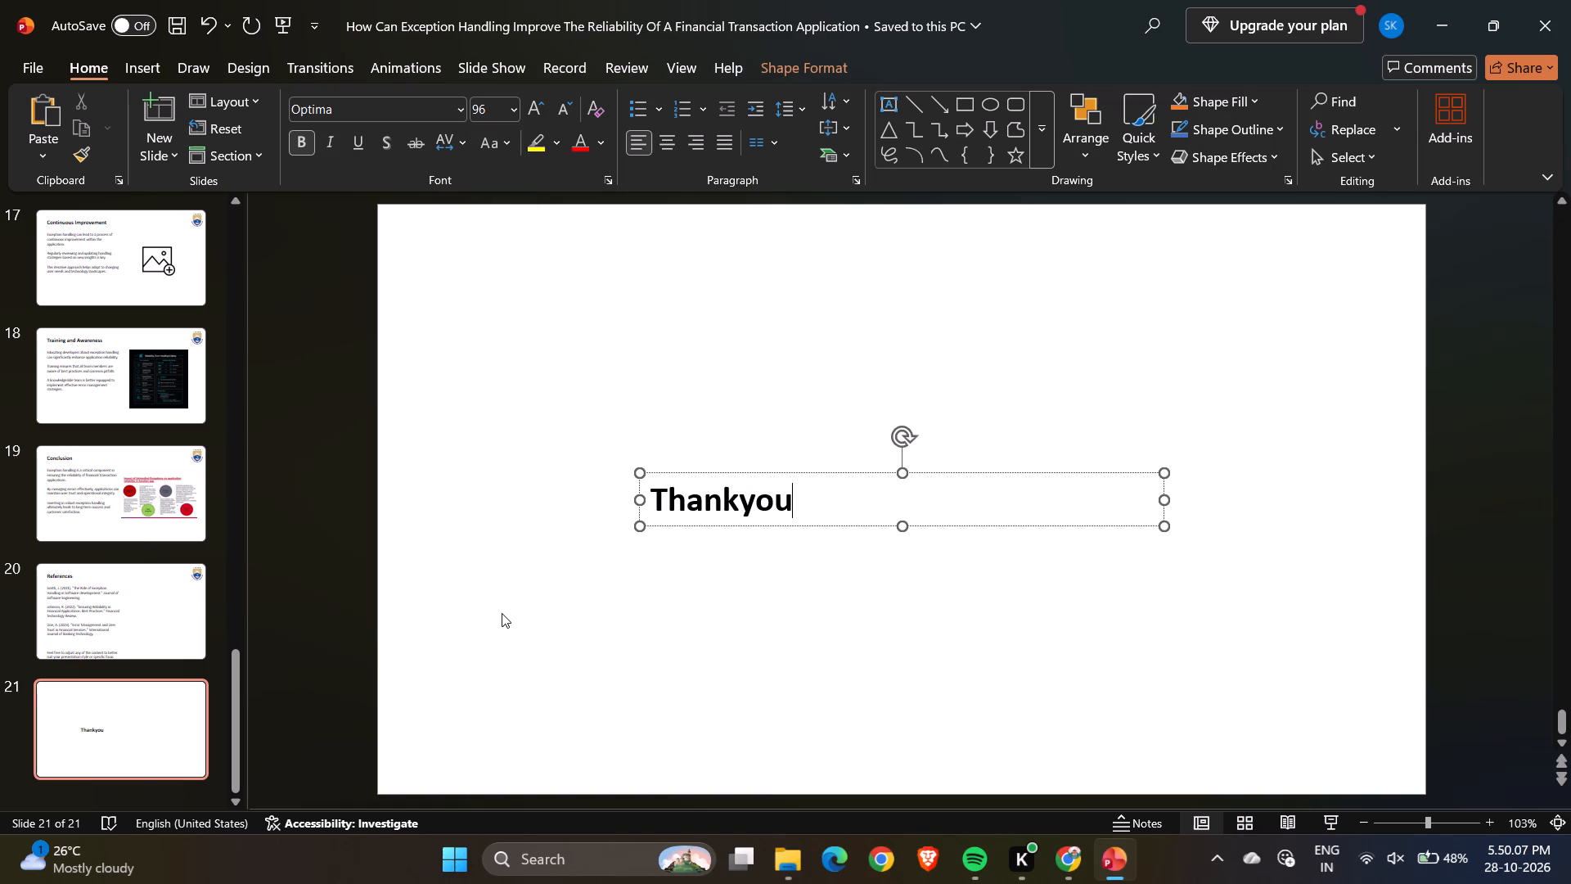
# Set the font size of the whole word Thankyou on slide 21 to 88.
pyautogui.moveTo(790, 504); pyautogui.dragTo(660, 505)
pyautogui.click(515, 101)
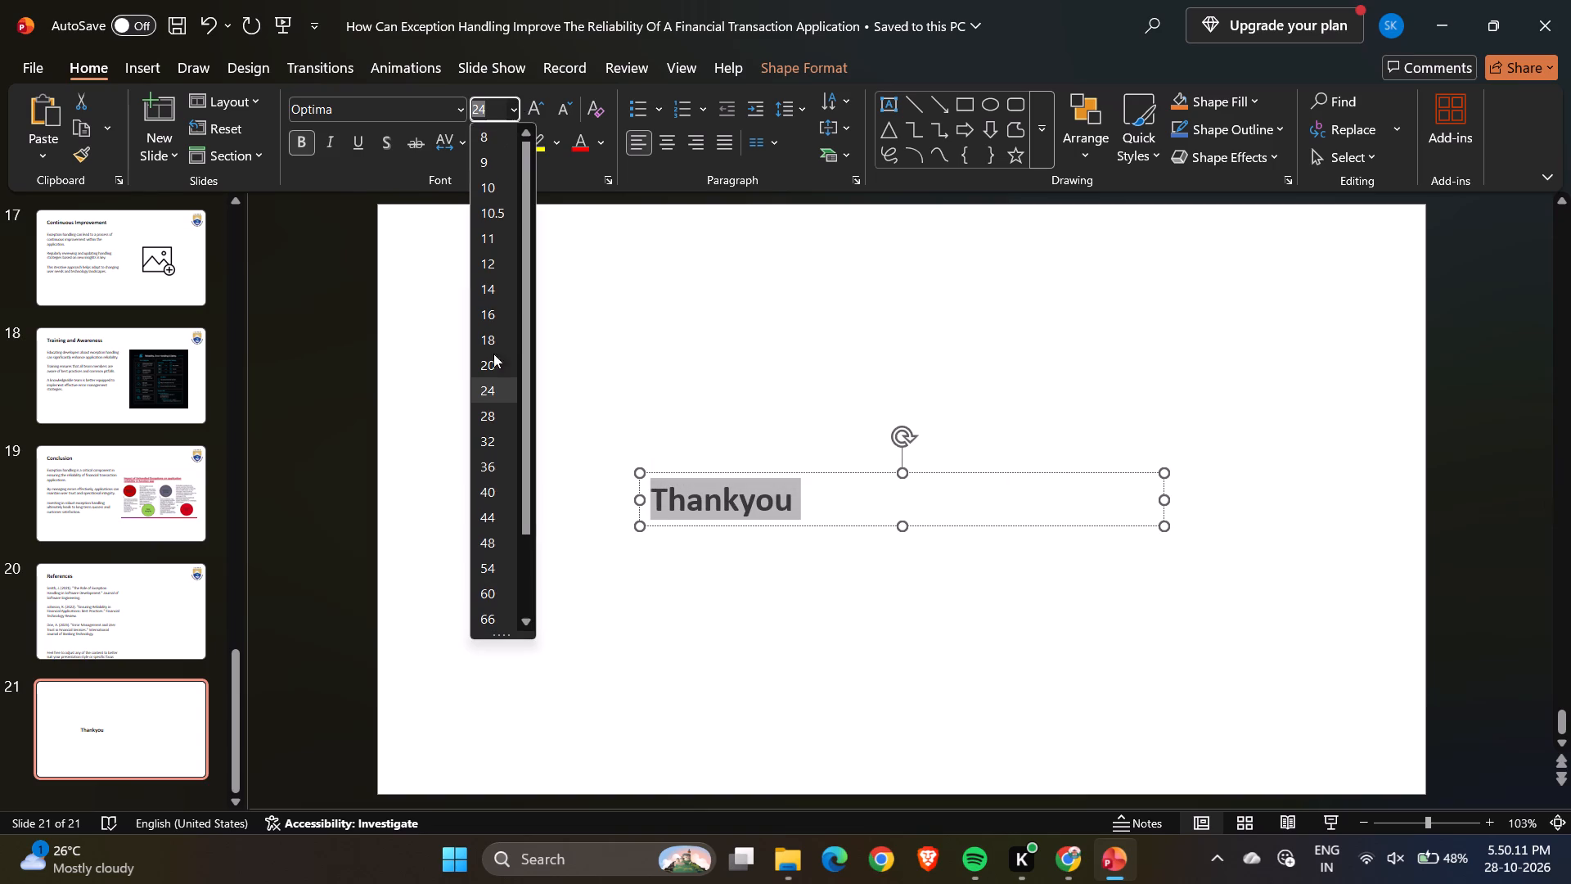
pyautogui.scroll(-5, 506, 559)
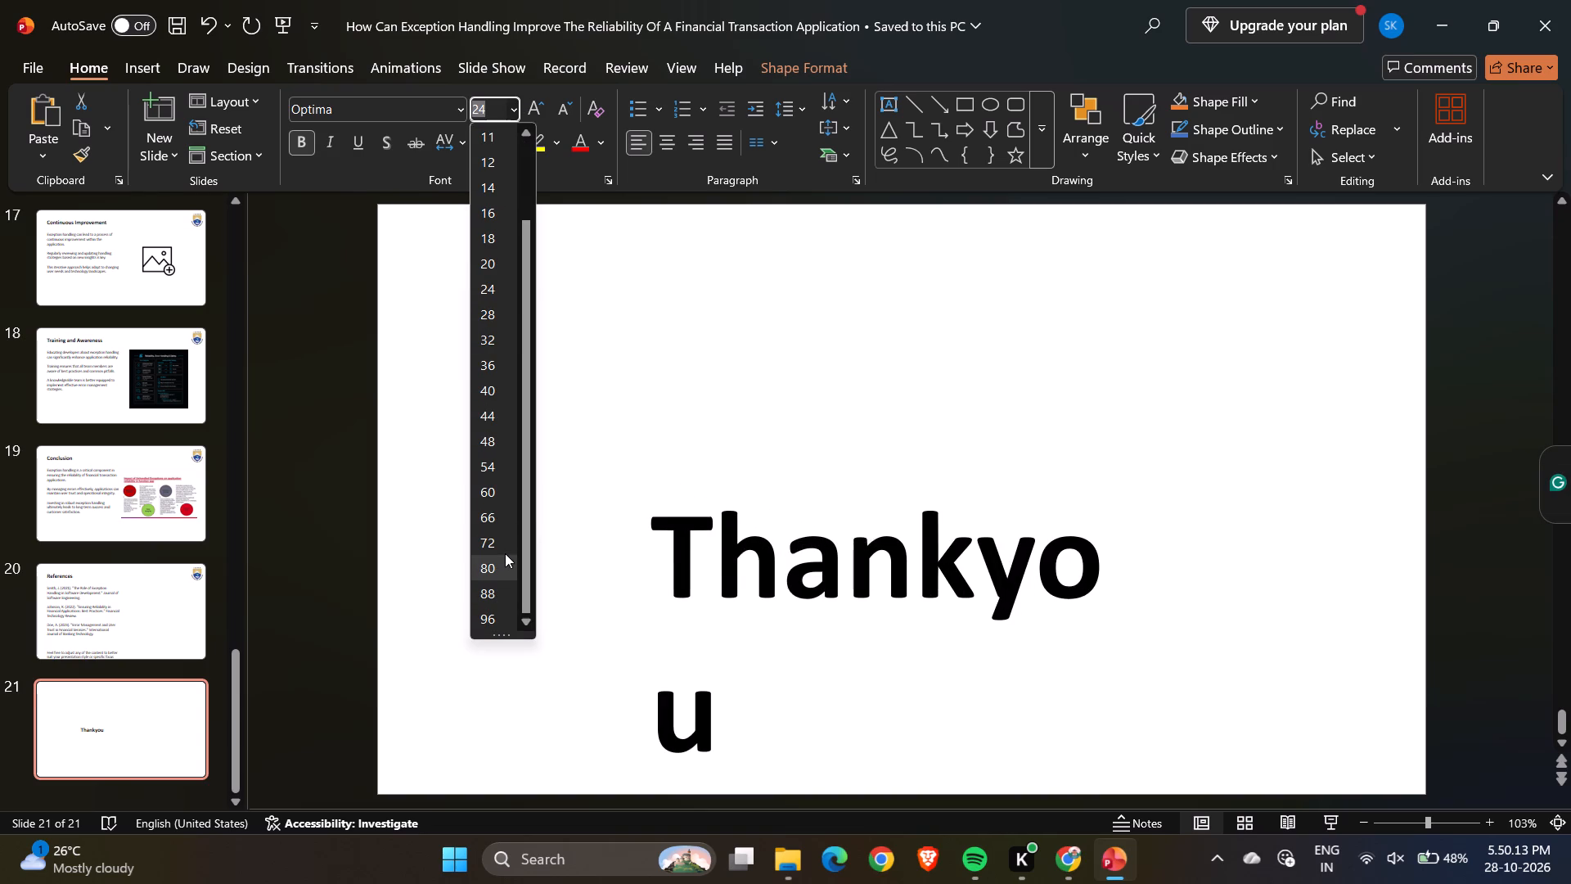
pyautogui.click(503, 589)
# Widen the Thankyou text box on slide 21 so the word fits on one line.
pyautogui.moveTo(1164, 627); pyautogui.dragTo(1236, 616)
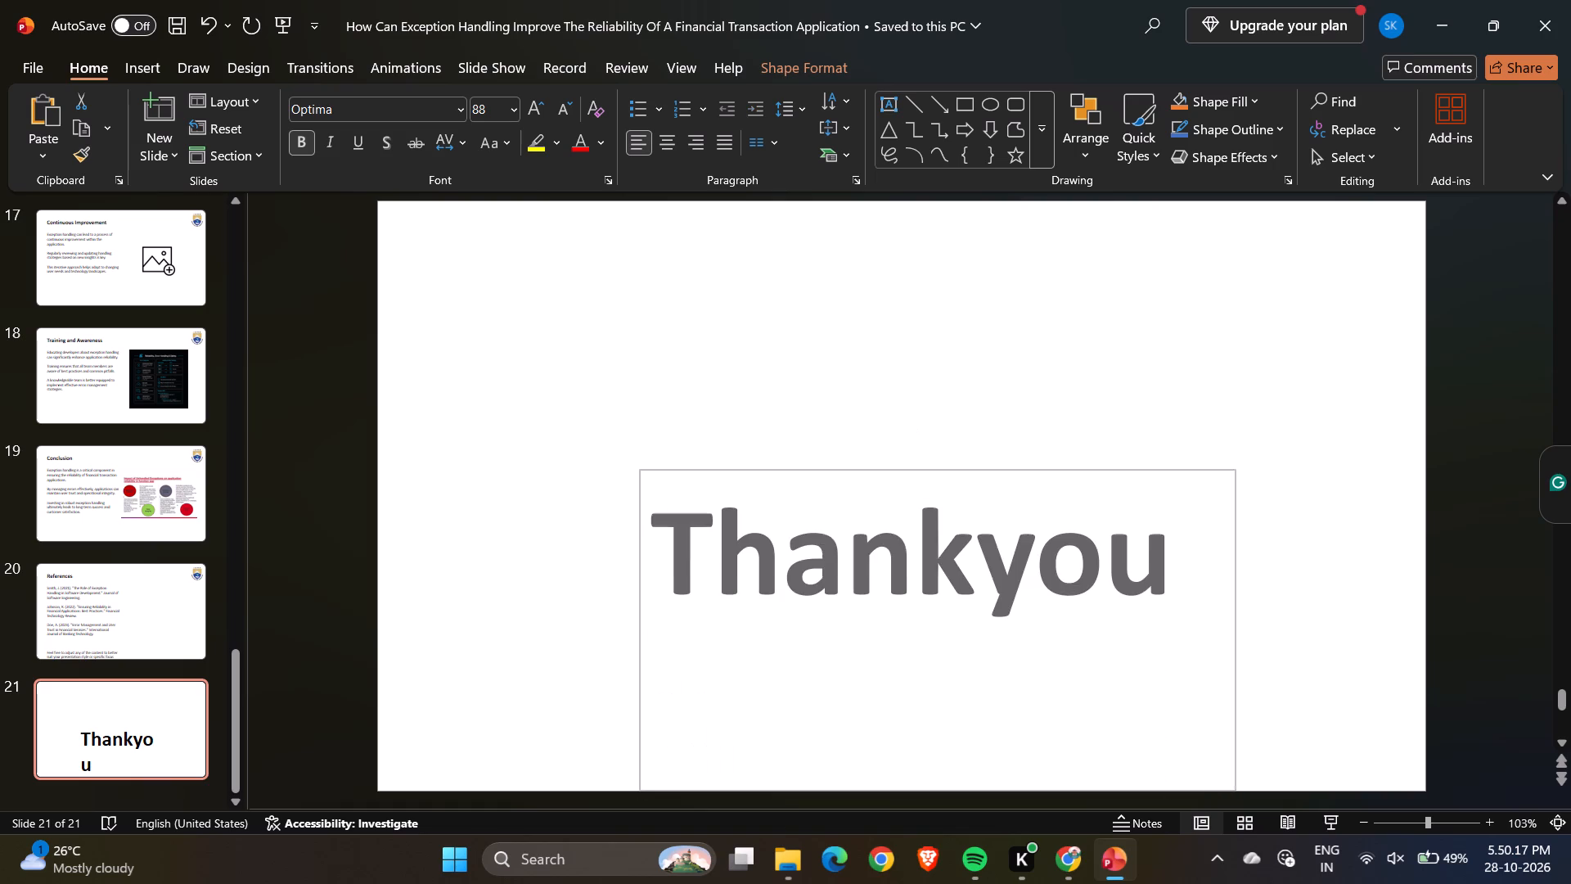
pyautogui.moveTo(1236, 616); pyautogui.dragTo(1254, 613)
pyautogui.click(1321, 458)
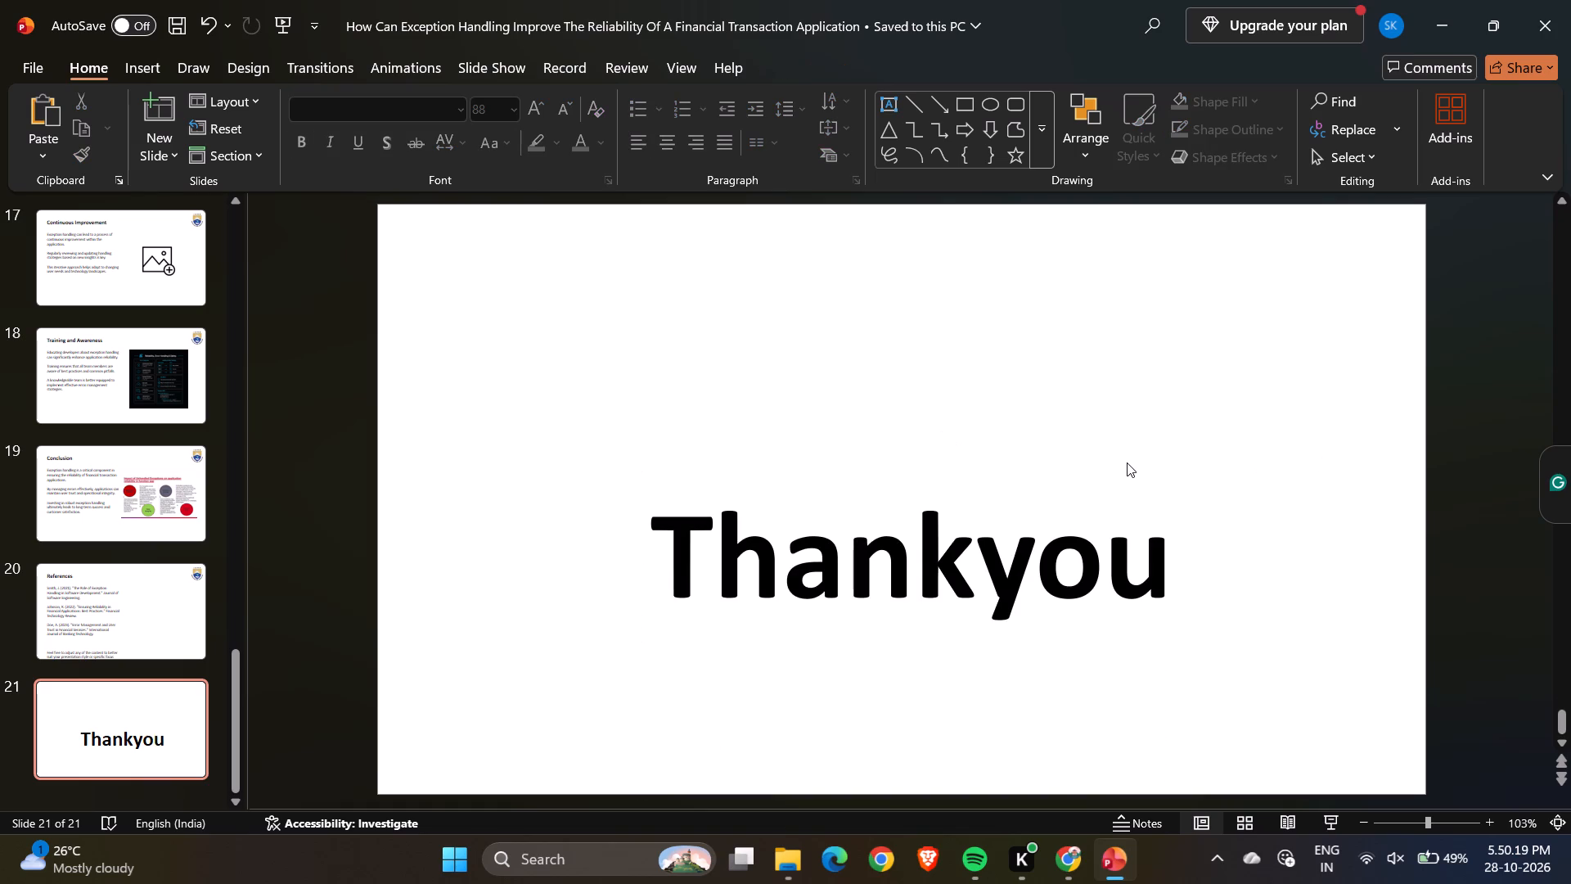
# Move the Thankyou text box up to the vertical middle of slide 21.
pyautogui.click(1128, 463)
pyautogui.moveTo(1131, 475); pyautogui.dragTo(1103, 416)
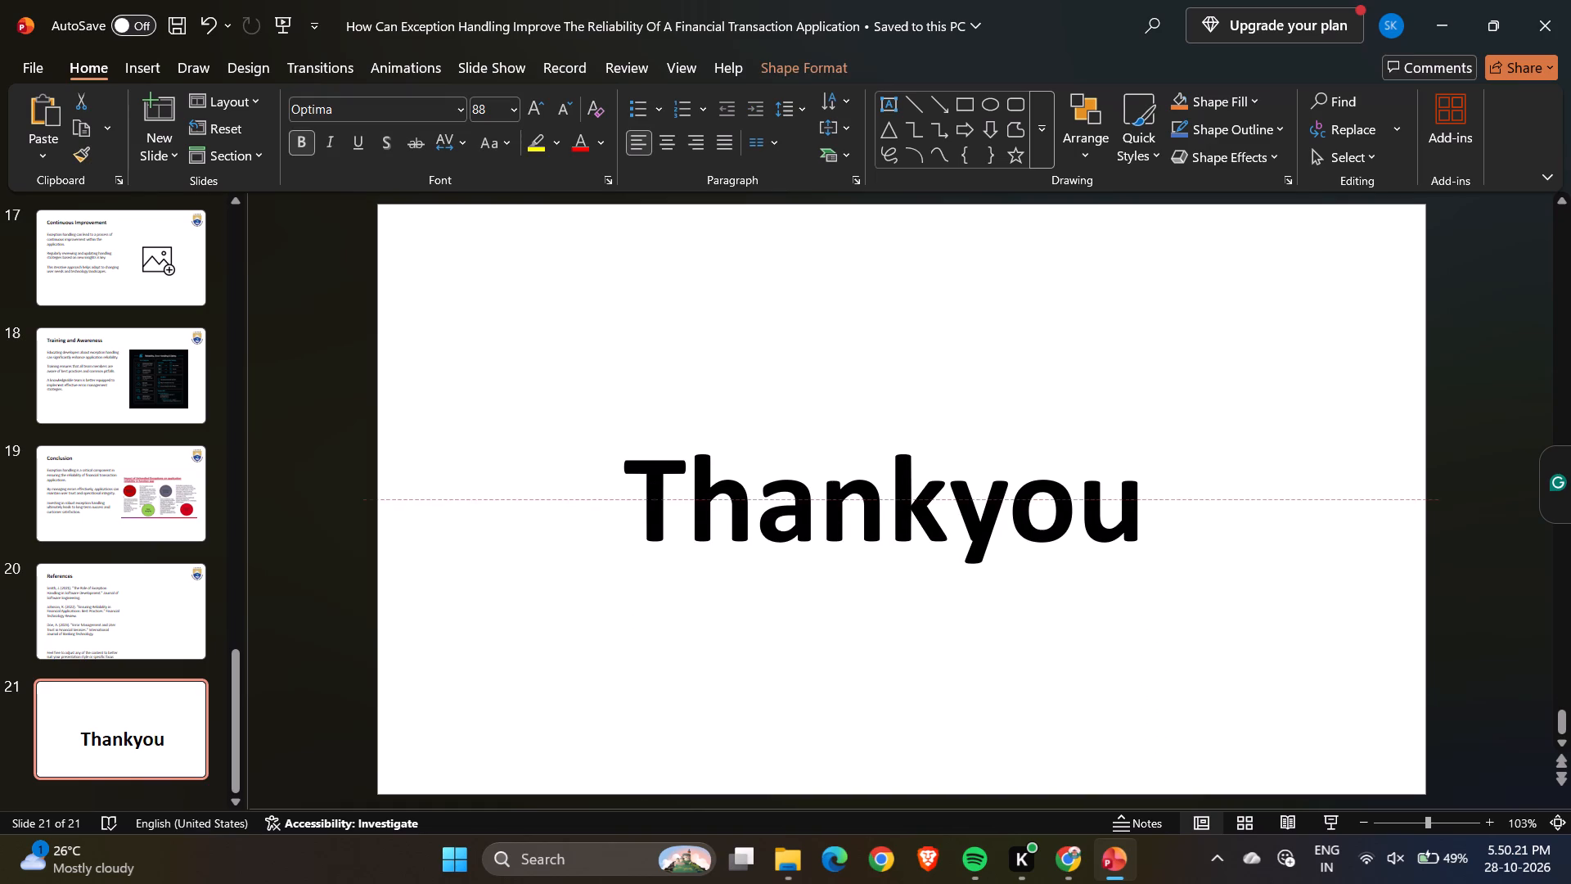
# Nudge the Thankyou text box slightly higher on slide 21.
pyautogui.moveTo(1103, 416); pyautogui.dragTo(1105, 396)
# Delete the placeholder picture from slide 17, Continuous Improvement.
pyautogui.scroll(11, 187, 507)
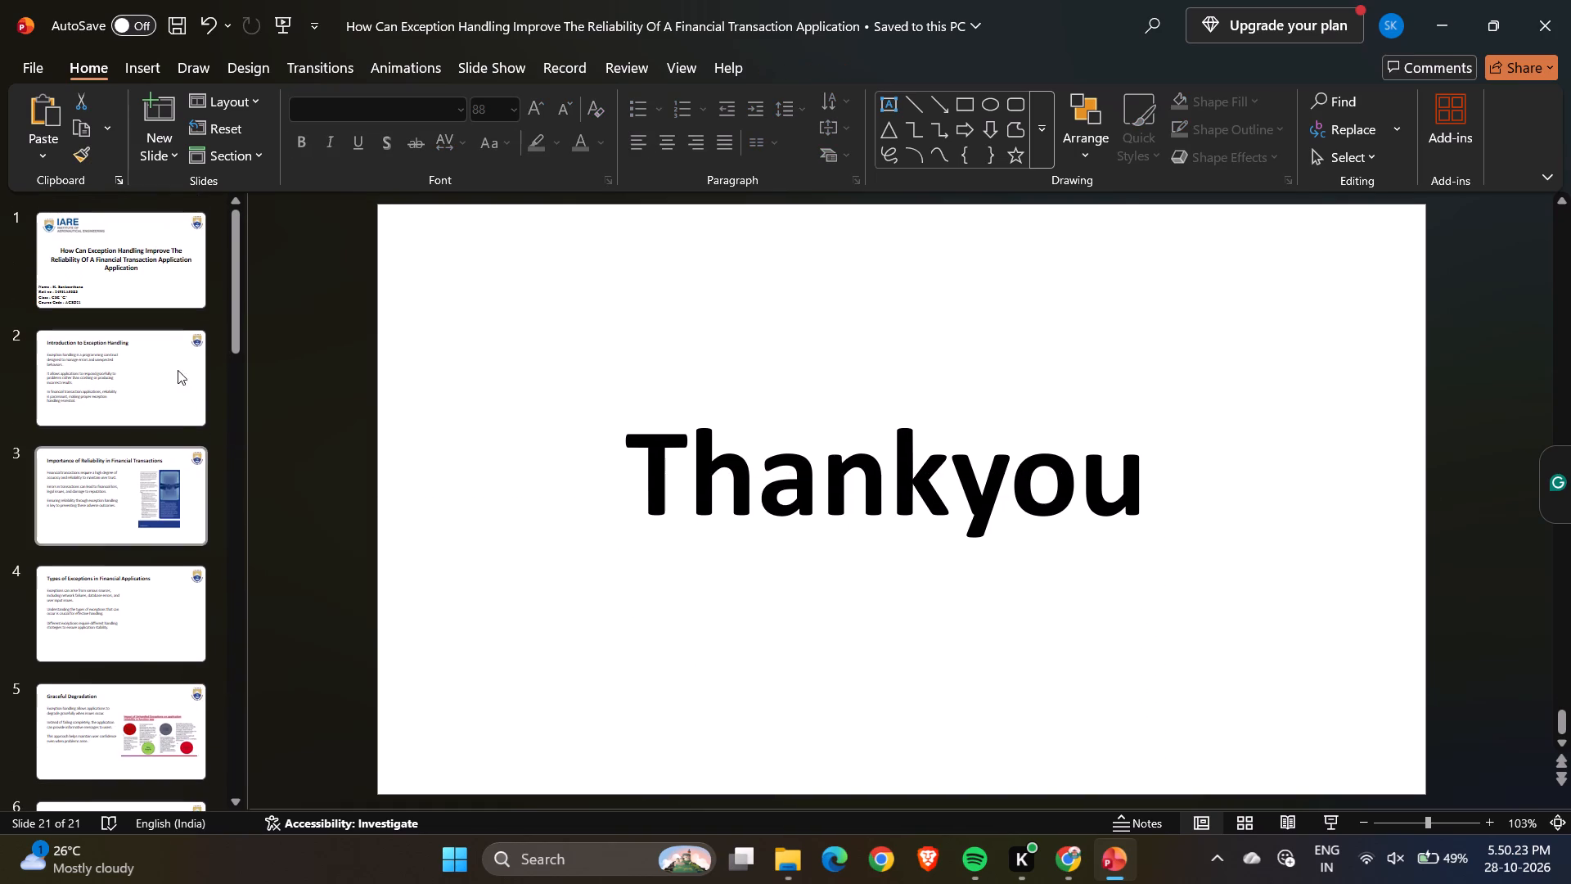
pyautogui.scroll(-1, 136, 652)
pyautogui.click(164, 281)
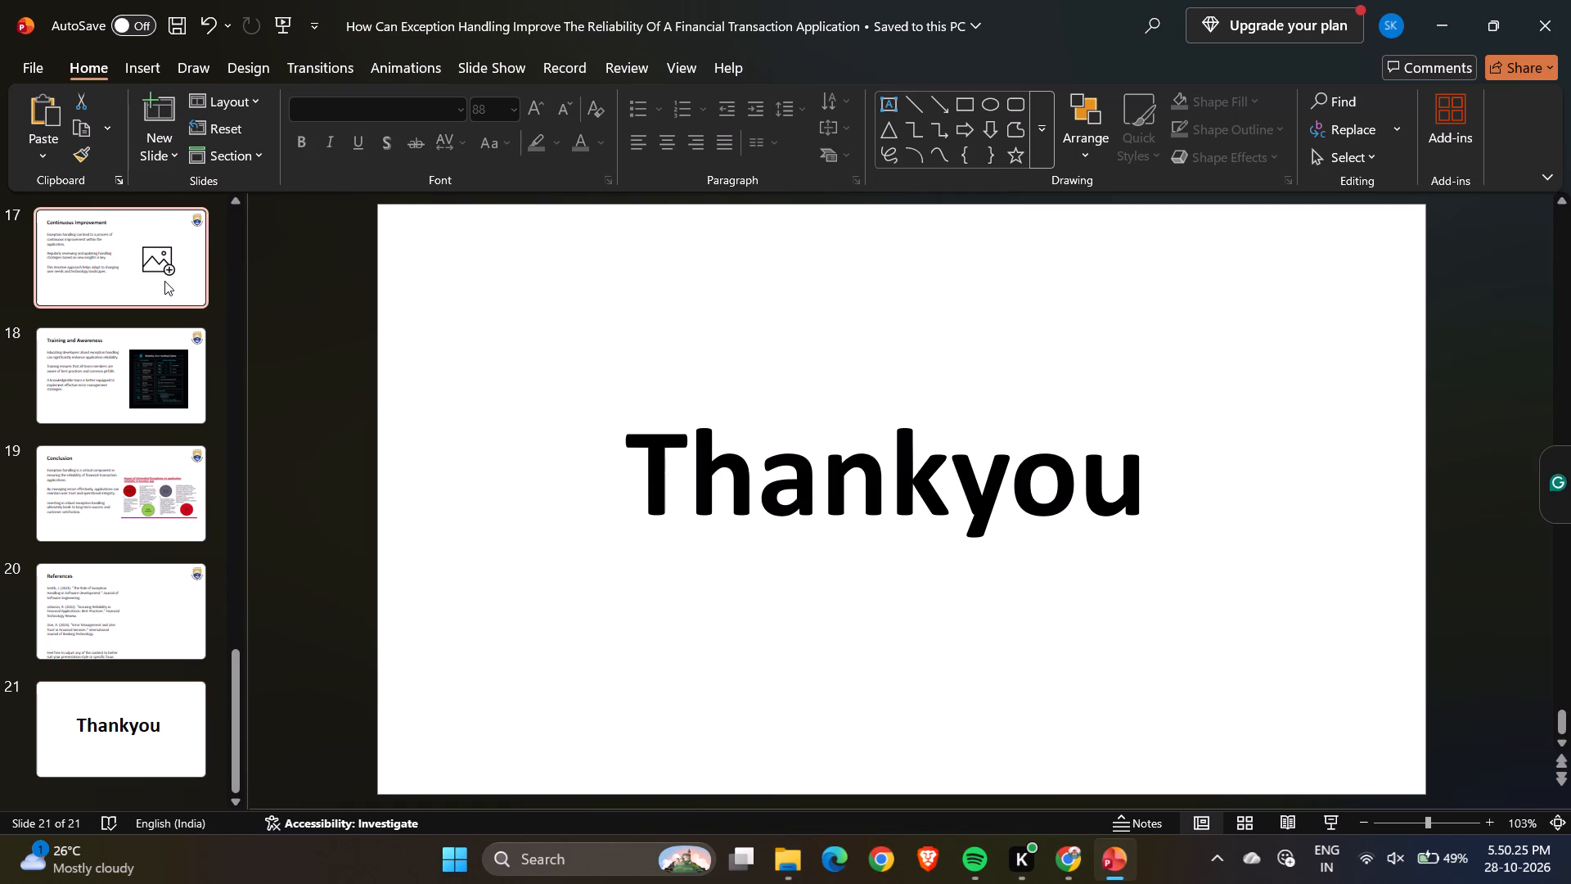
pyautogui.click(910, 411)
pyautogui.click(962, 410)
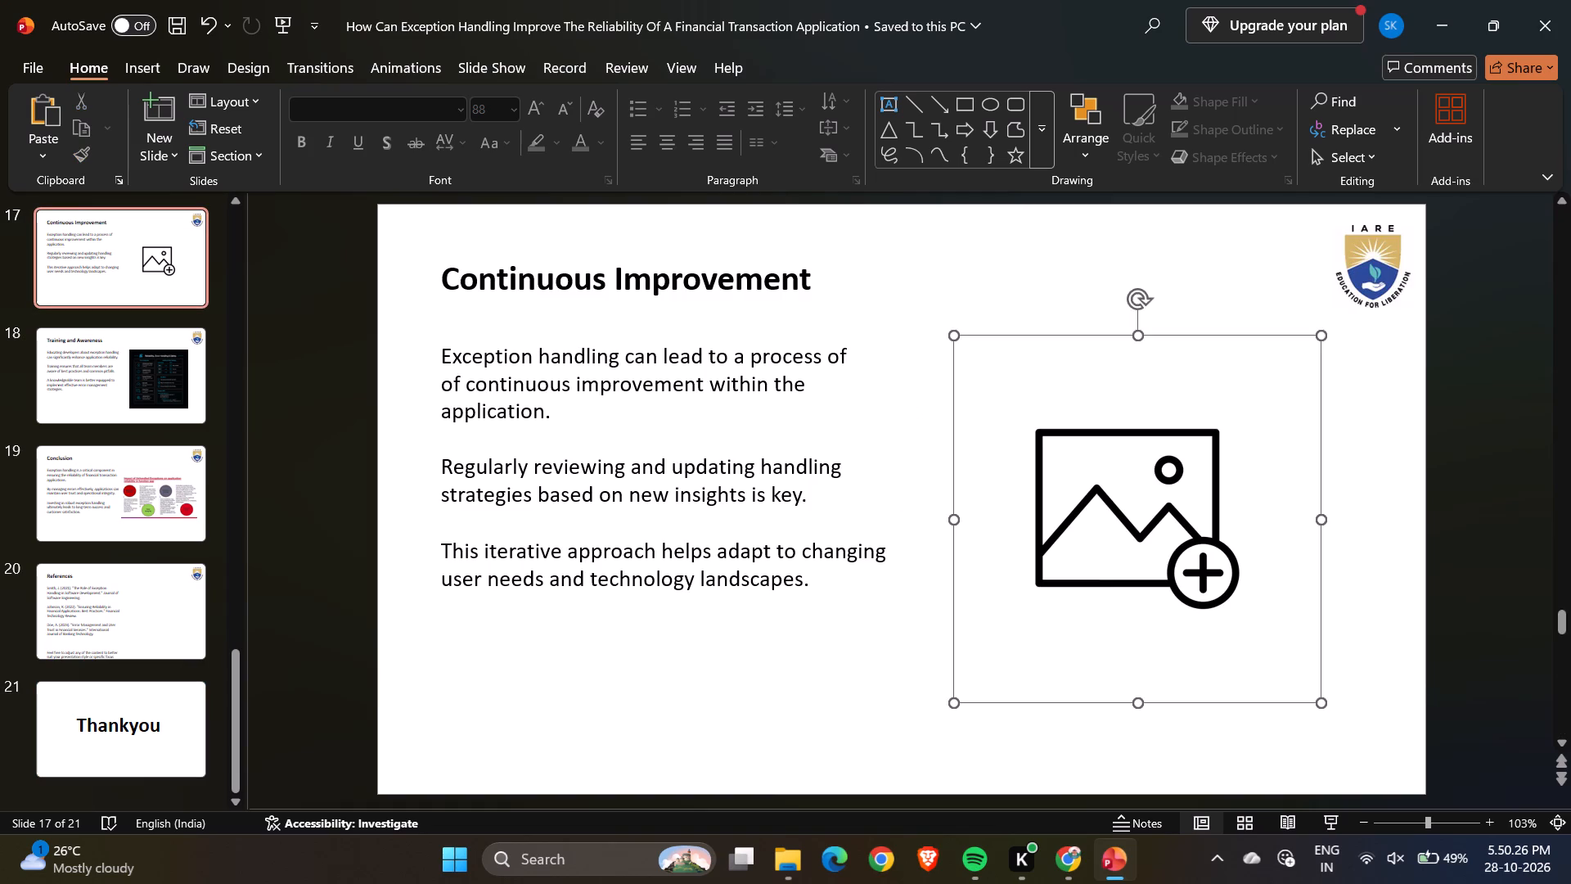
pyautogui.press('BackSpace')
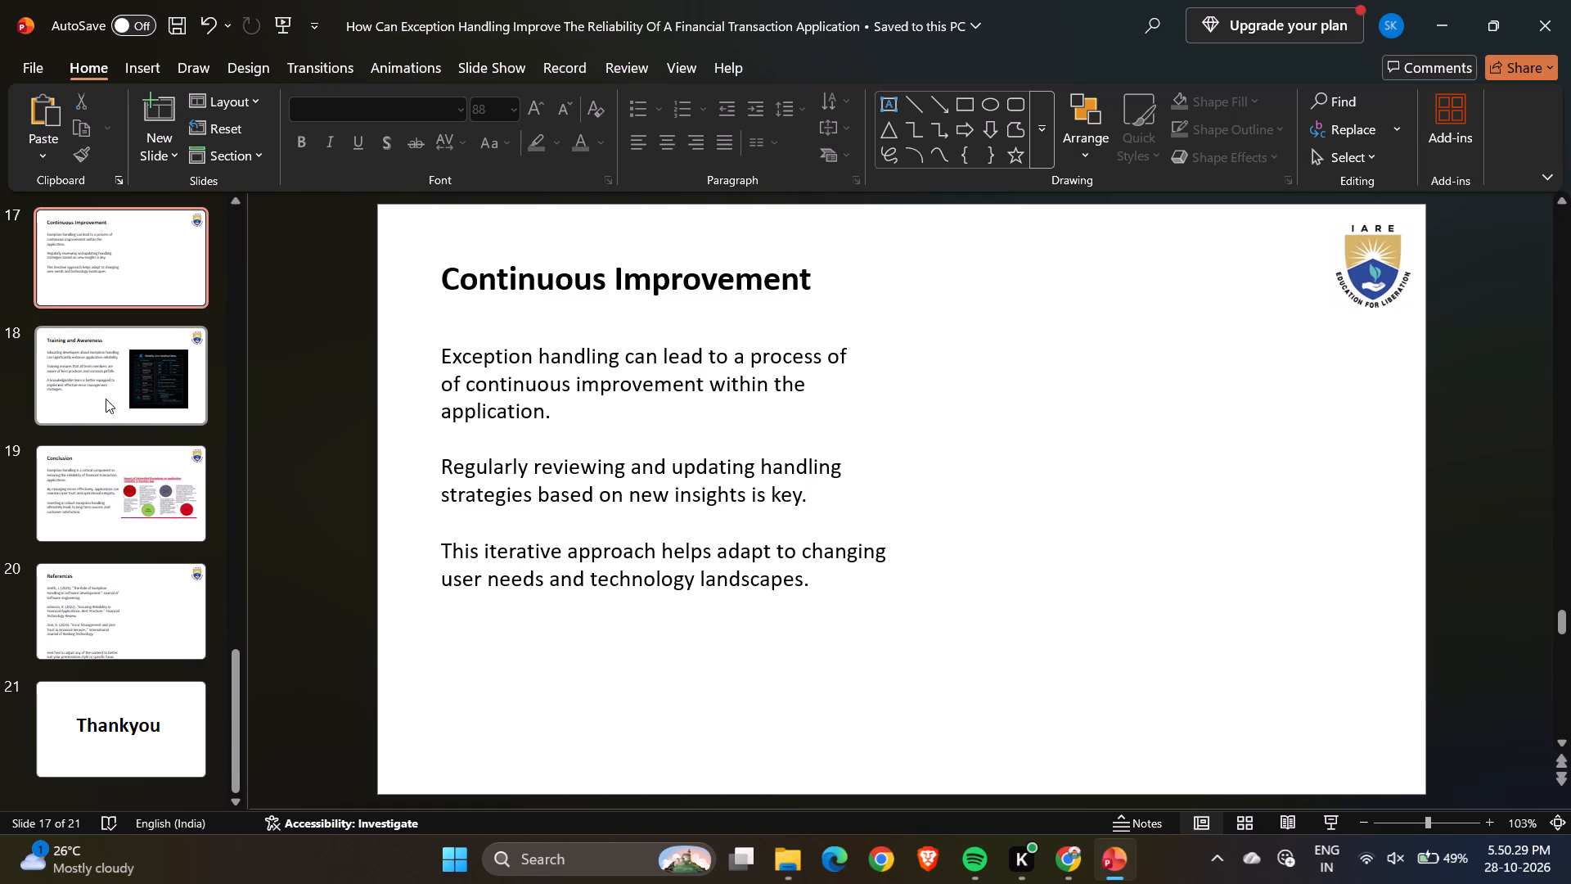
# Delete the placeholder picture from slide 12, Security Considerations.
pyautogui.click(128, 295)
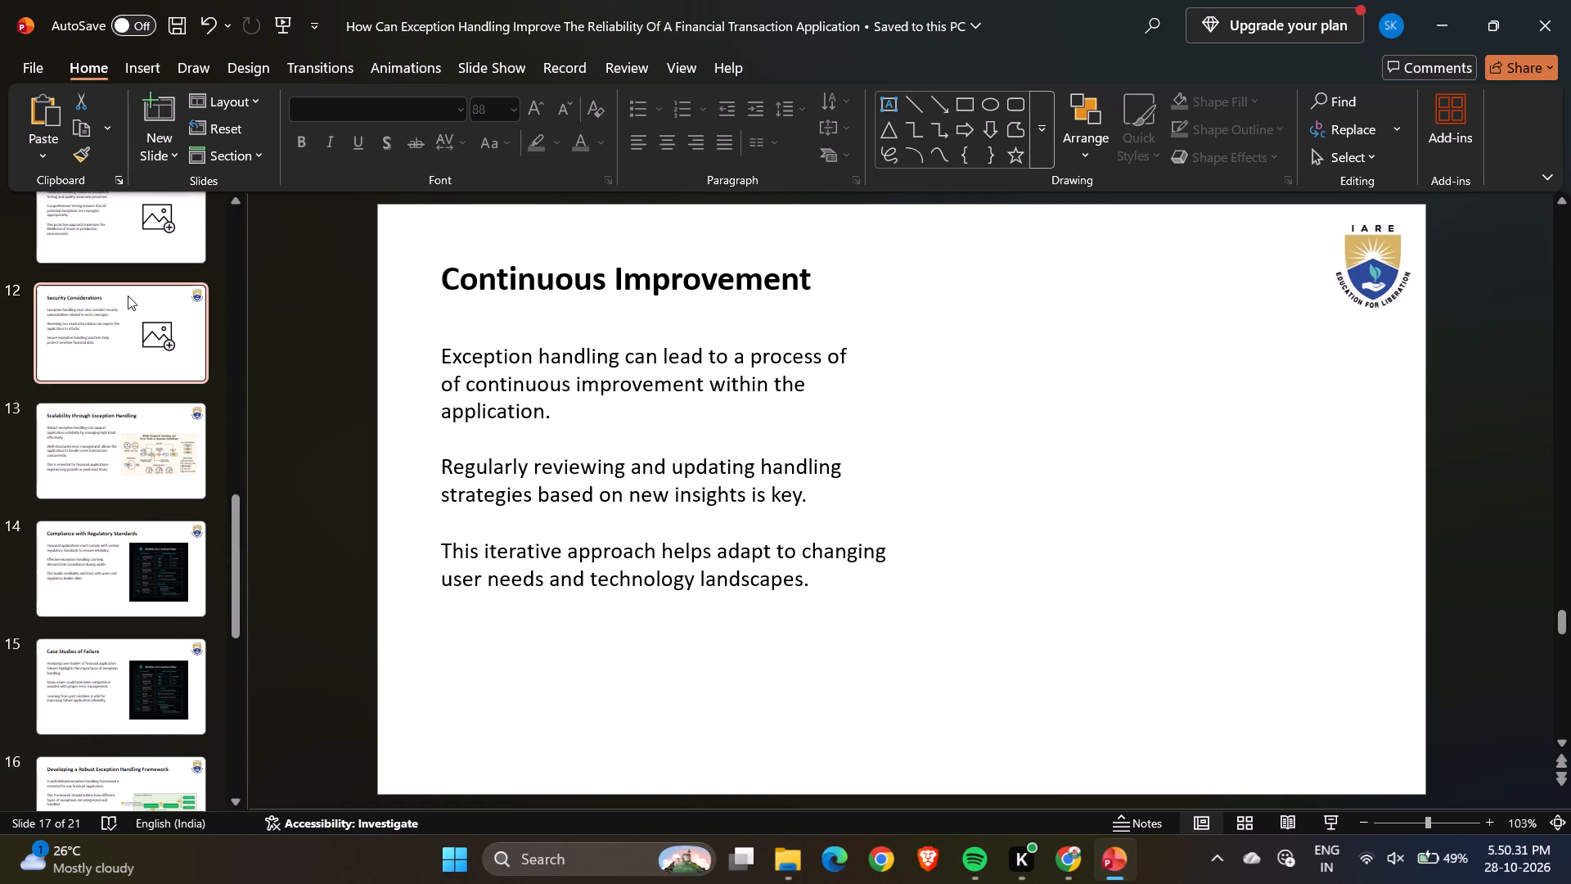
pyautogui.click(1131, 395)
pyautogui.press('BackSpace')
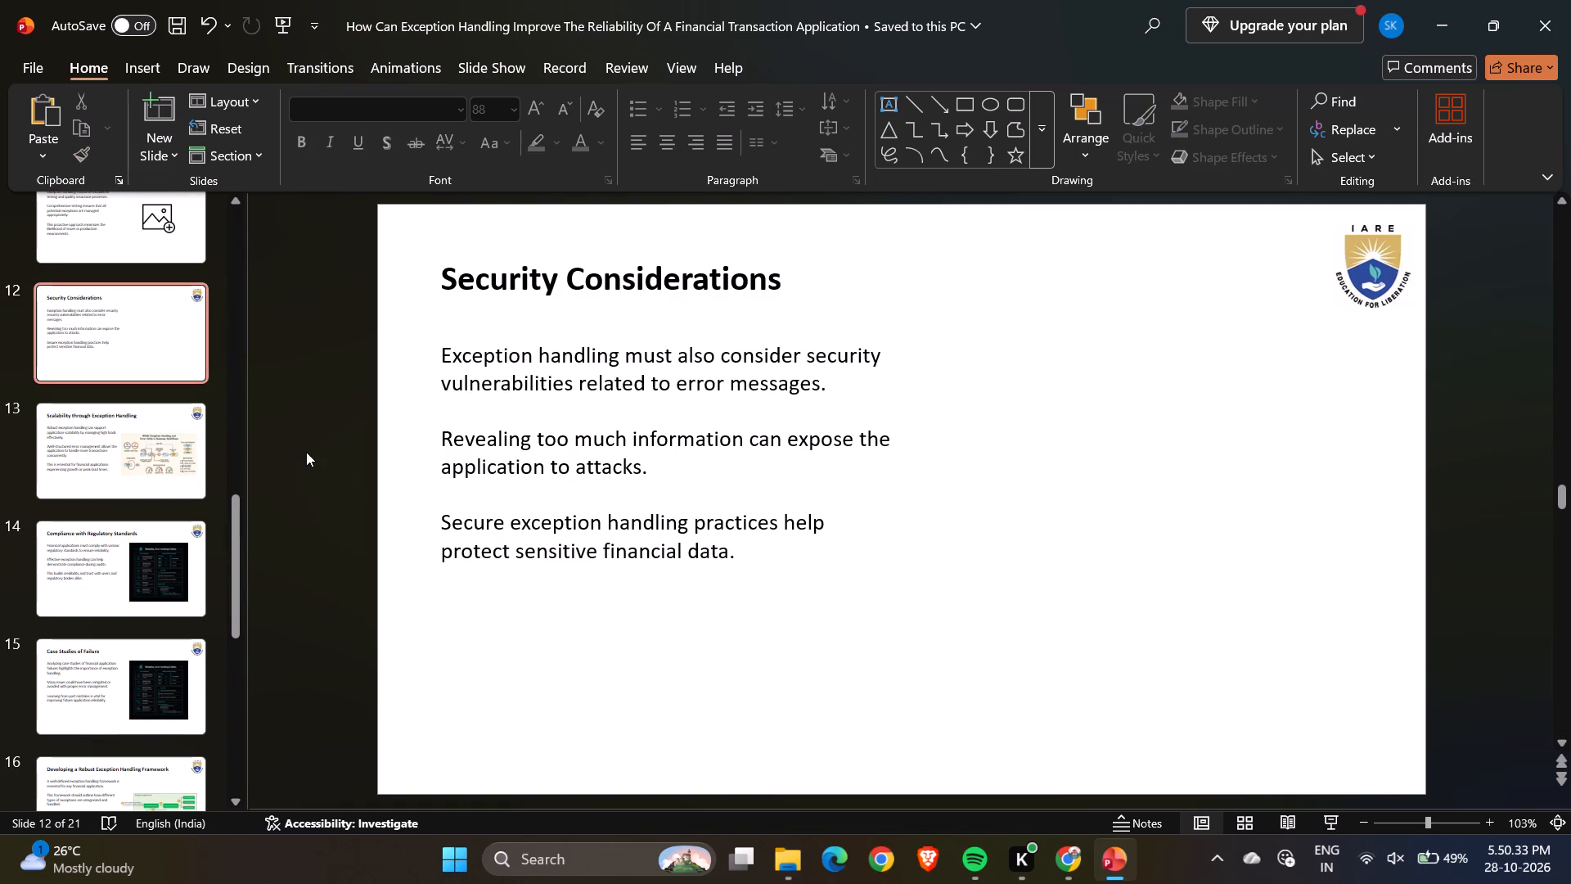
# Delete the placeholder picture from slide 11, Testing and Quality Assurance.
pyautogui.click(135, 239)
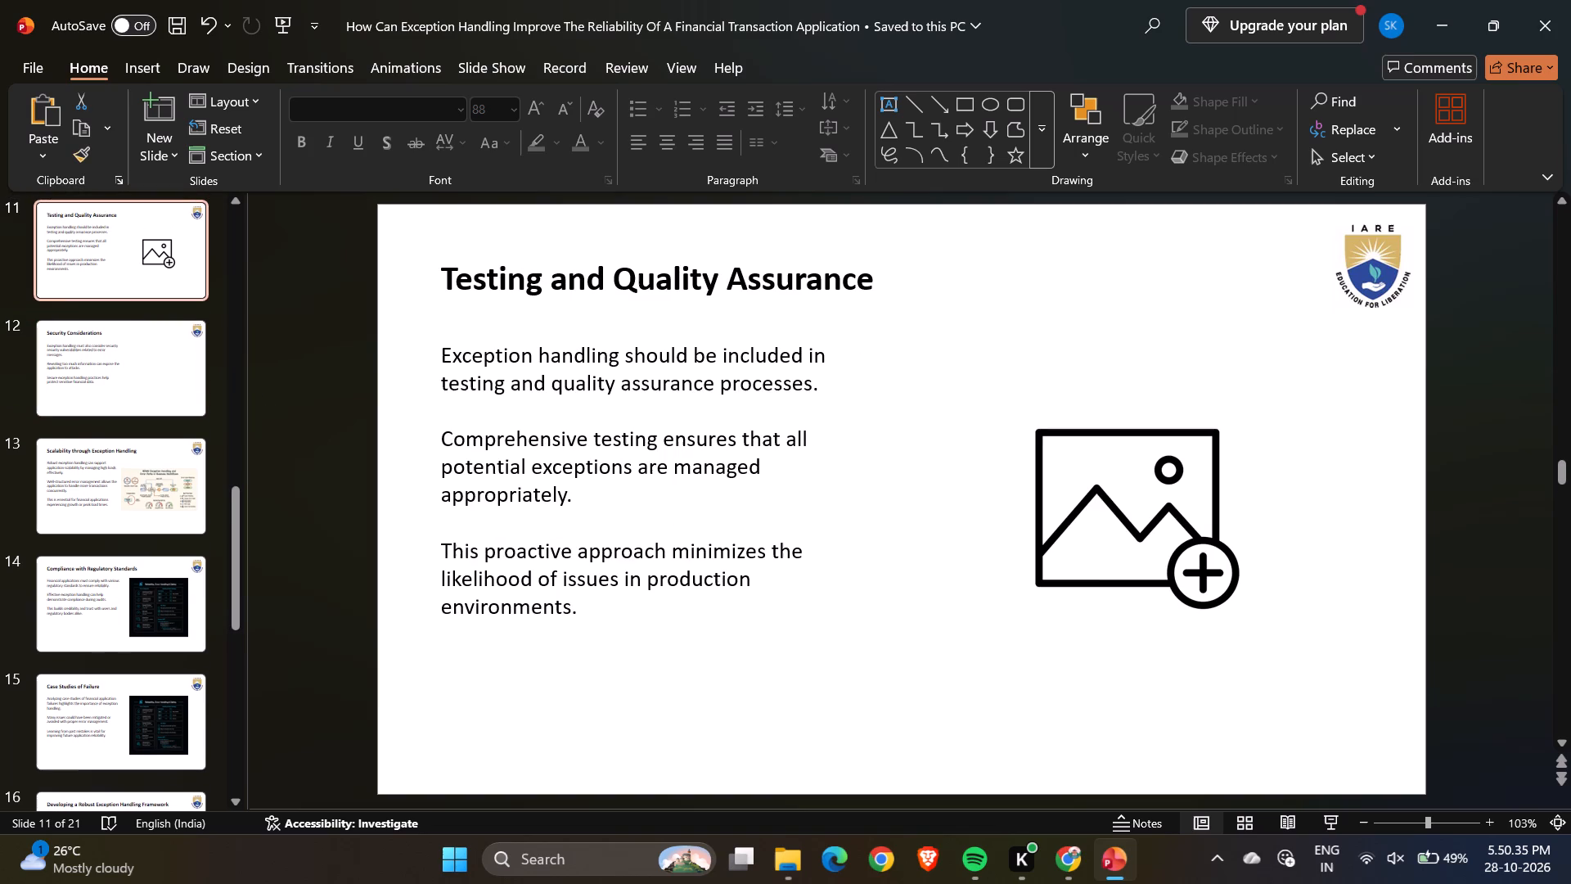
pyautogui.click(1052, 338)
pyautogui.press('BackSpace')
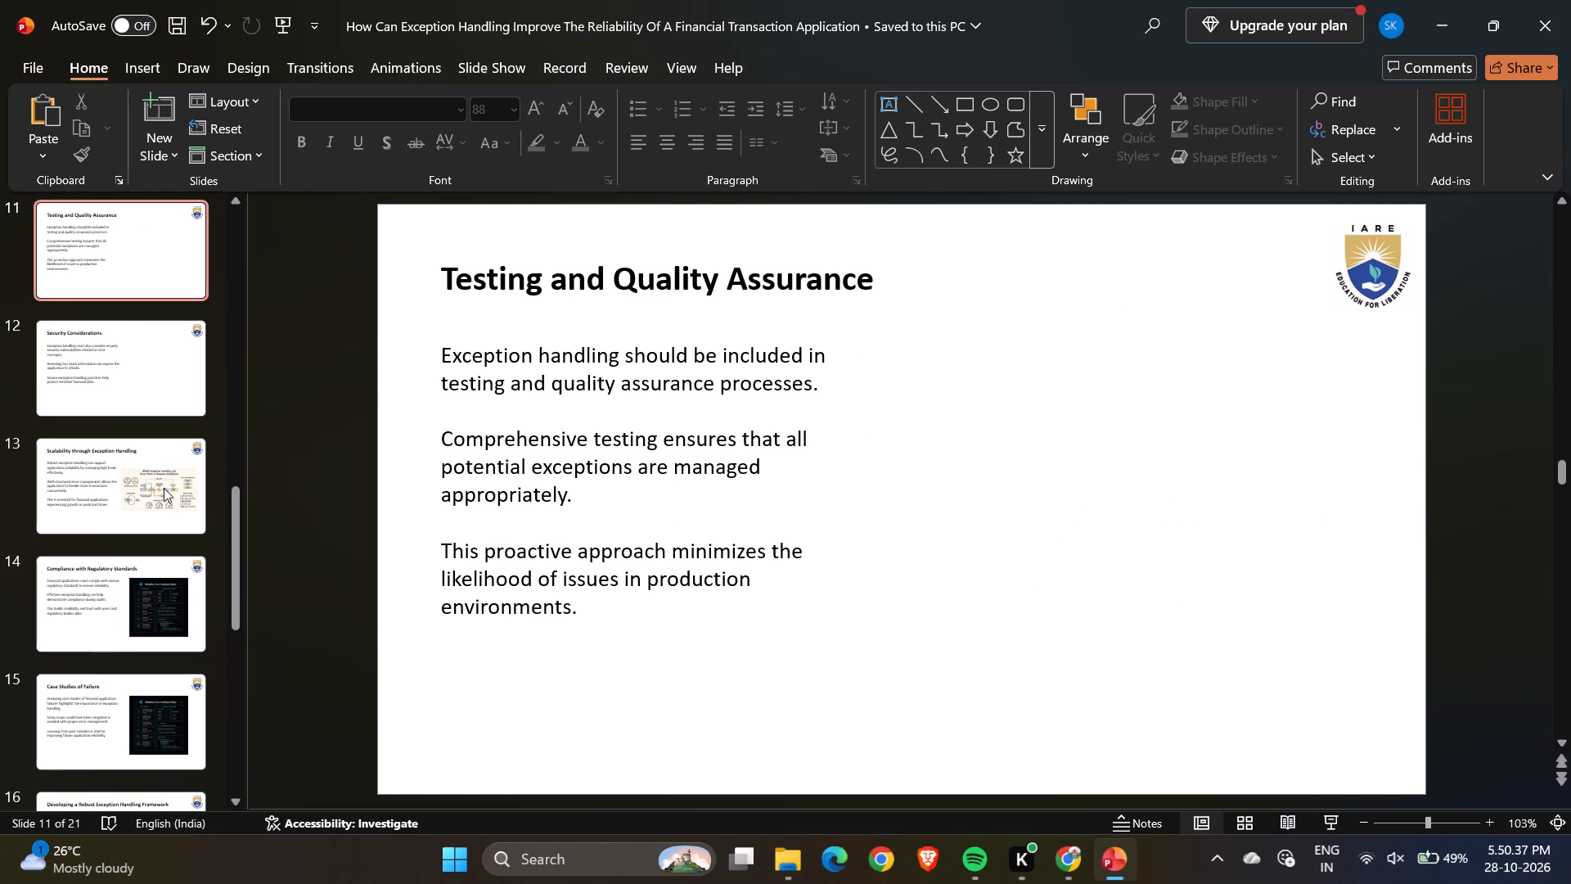
# Copy the words "Exception Handling" from the title of slide 2.
pyautogui.scroll(5, 164, 488)
pyautogui.moveTo(239, 336); pyautogui.dragTo(239, 353)
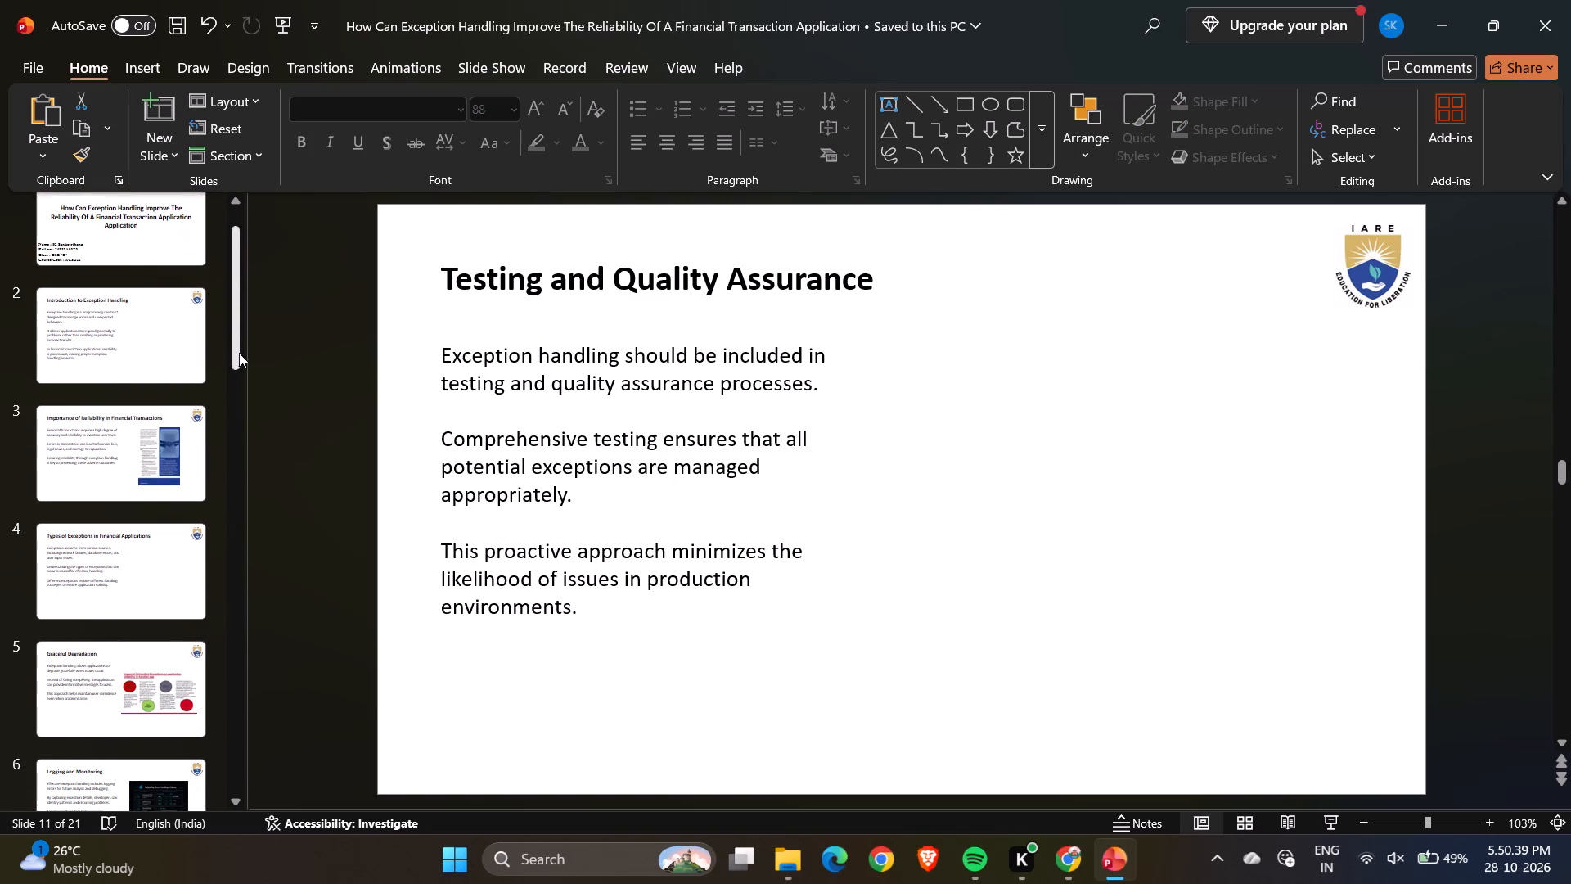
pyautogui.moveTo(239, 353); pyautogui.dragTo(295, 579)
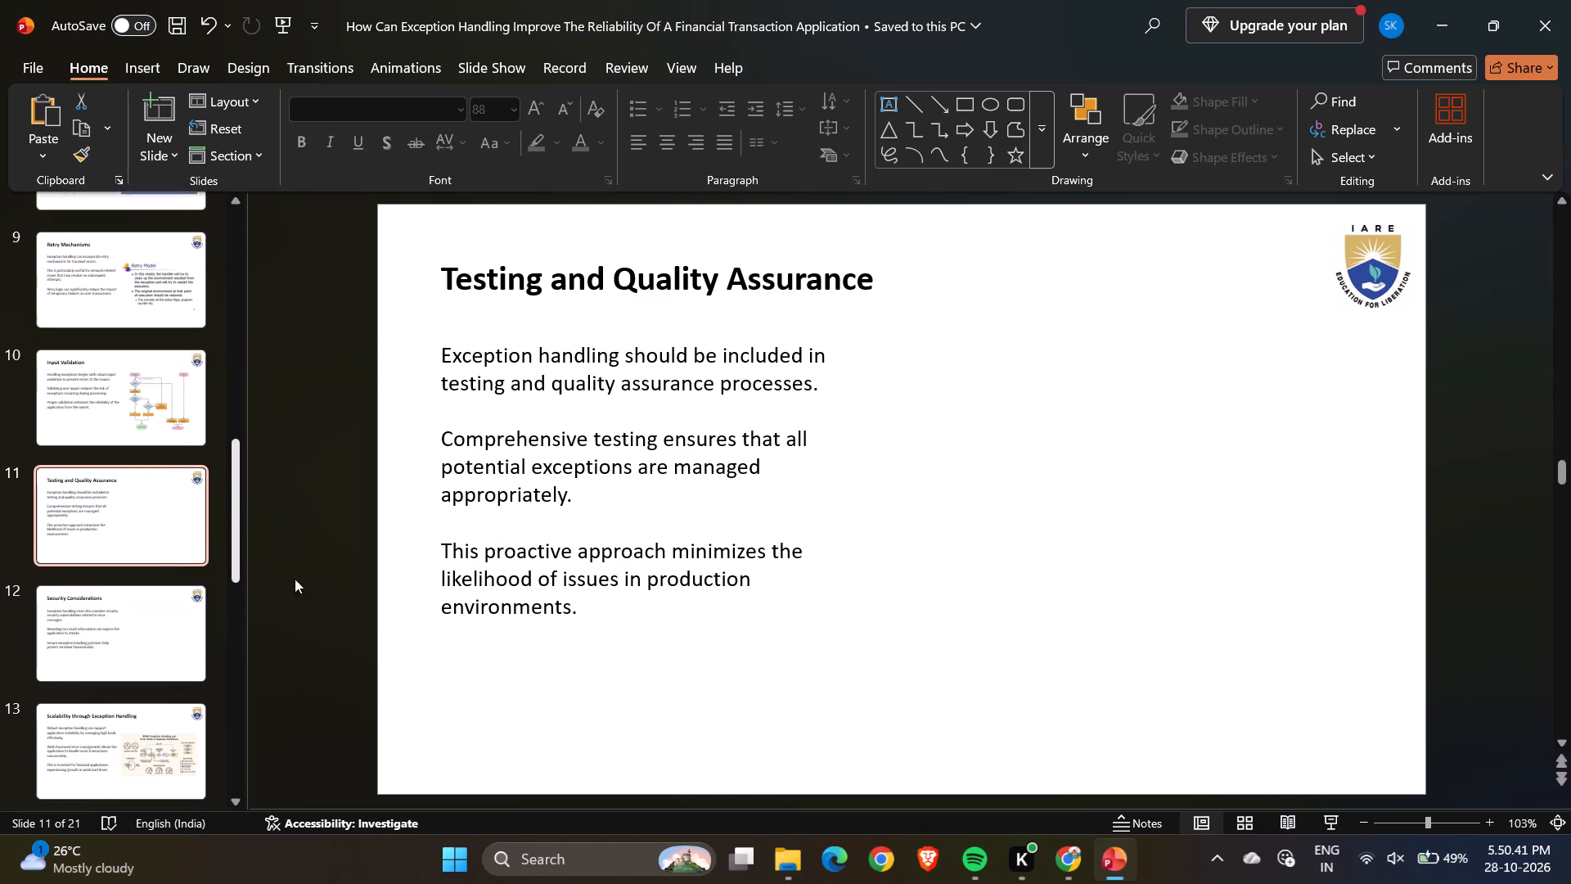
pyautogui.moveTo(295, 579); pyautogui.dragTo(367, 63)
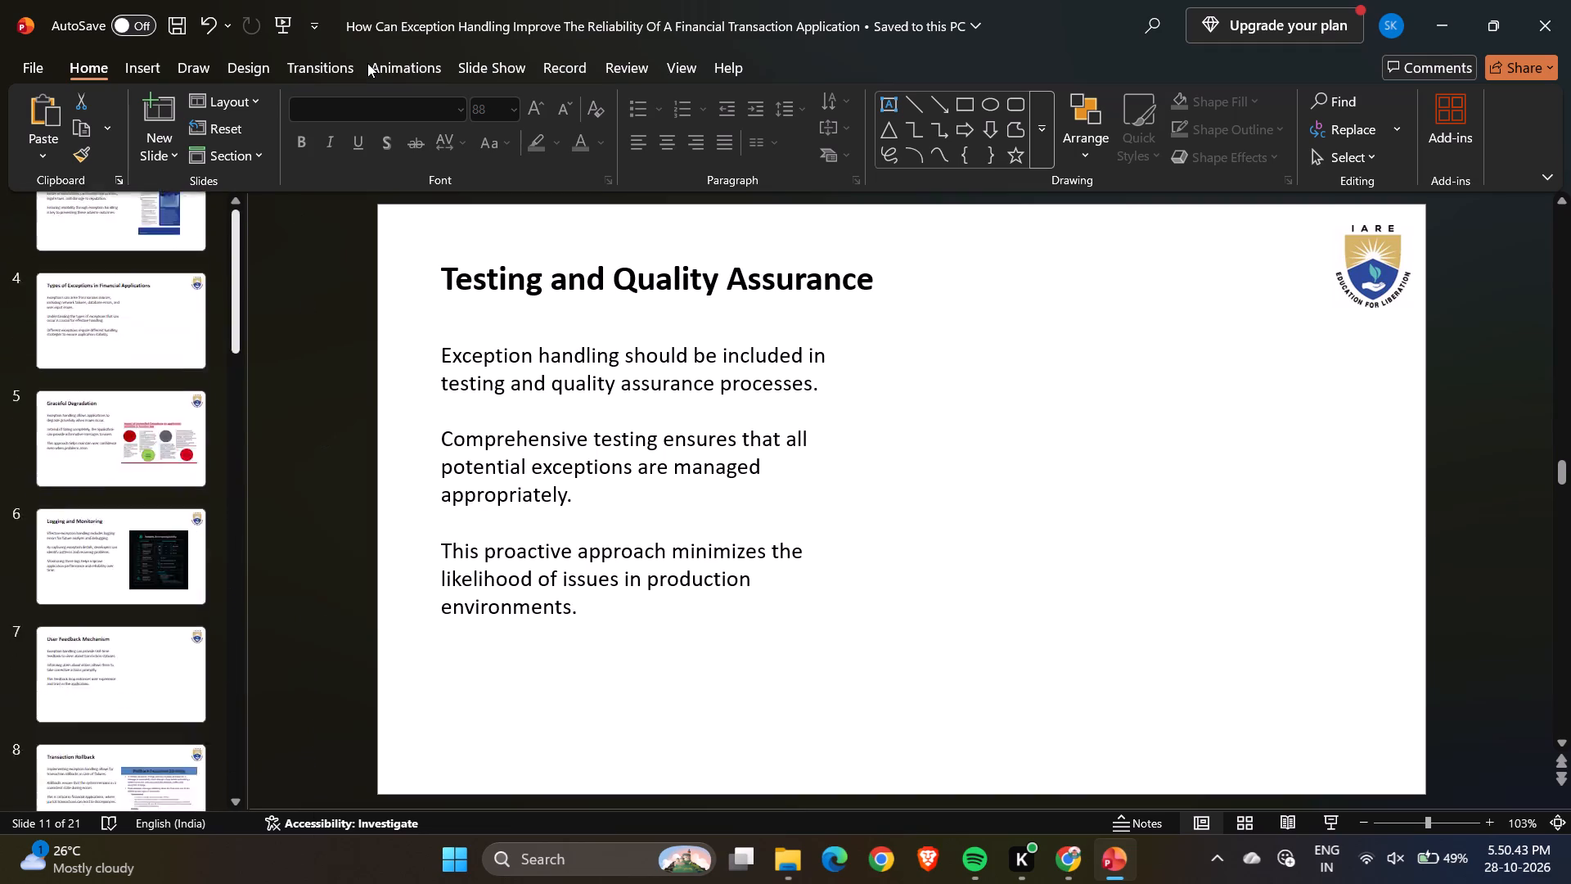
pyautogui.click(105, 368)
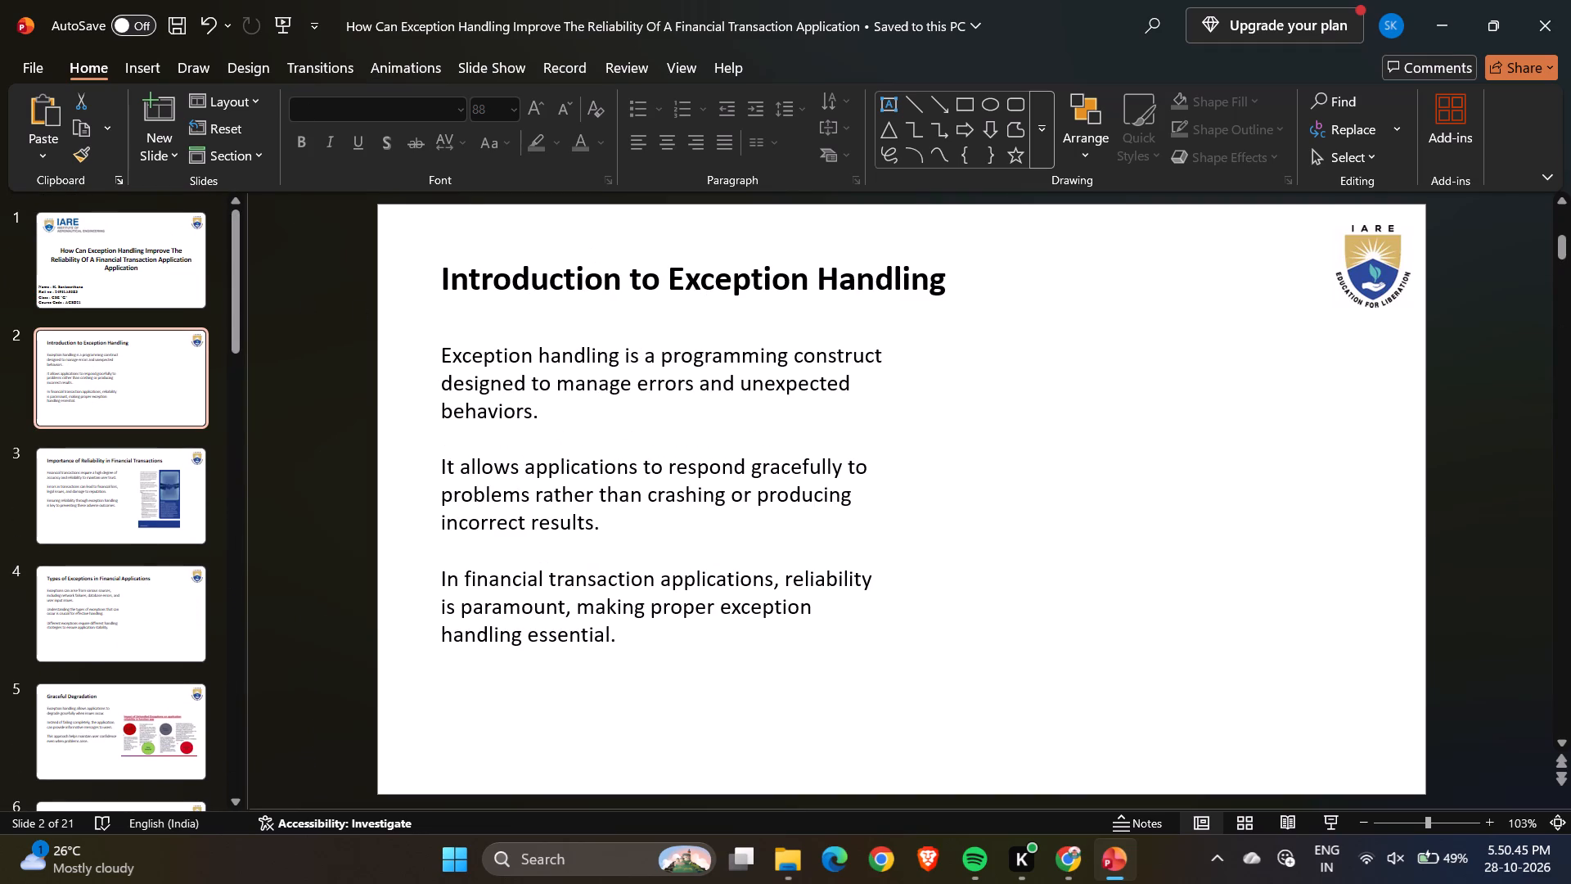
pyautogui.moveTo(674, 282); pyautogui.dragTo(907, 280)
pyautogui.hotkey('ctrl', 'c')
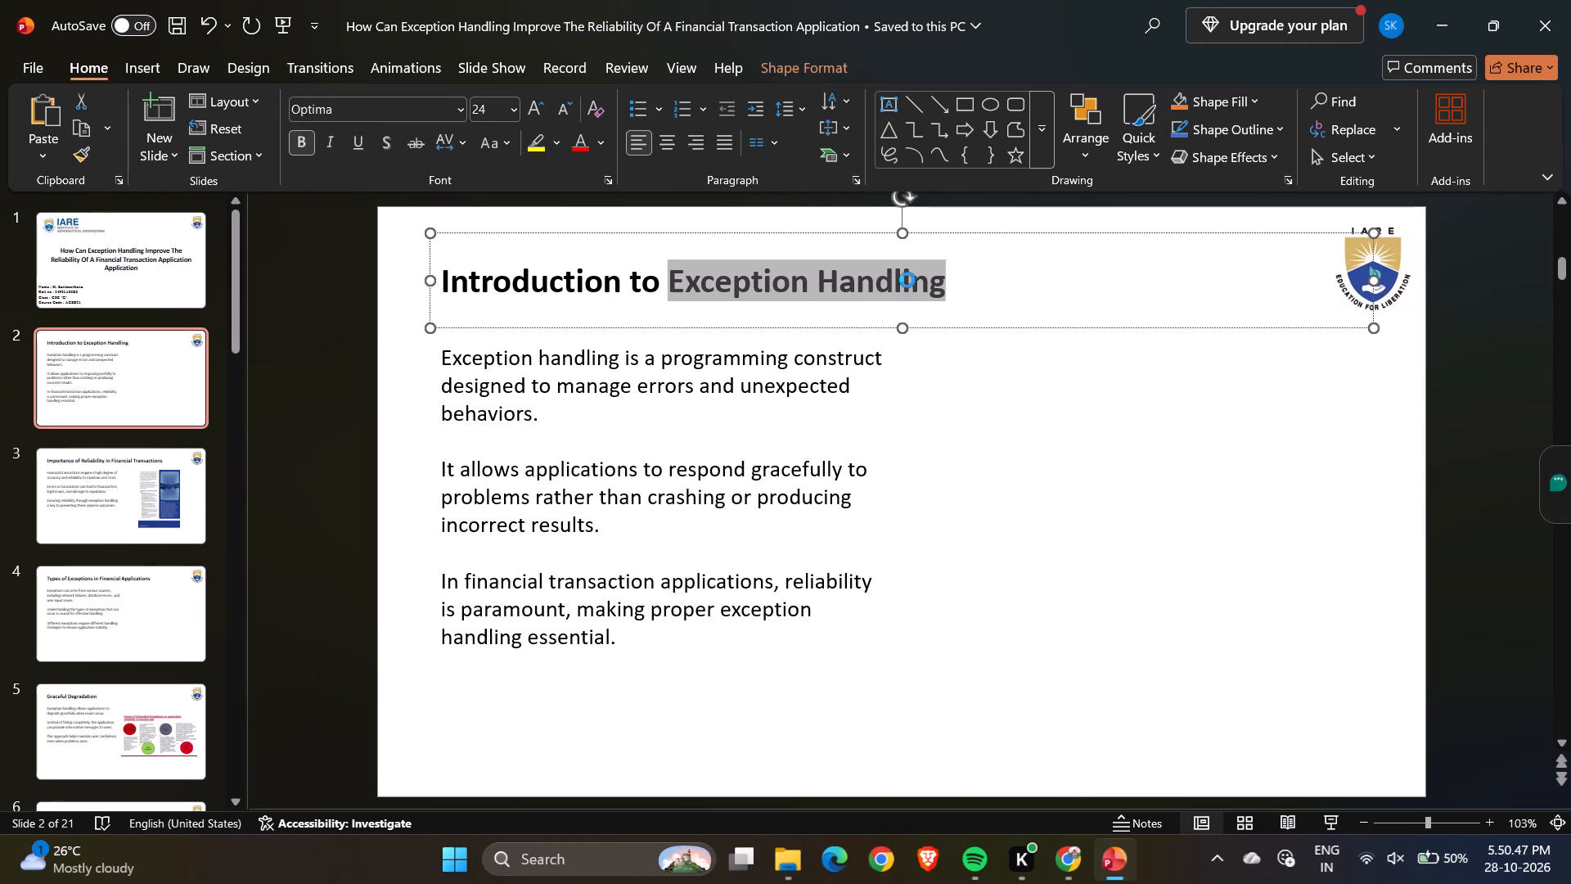
pyautogui.hotkey('ctrl', 'c')
pyautogui.hotkey('ctrl', 'c')
pyautogui.click(1060, 295)
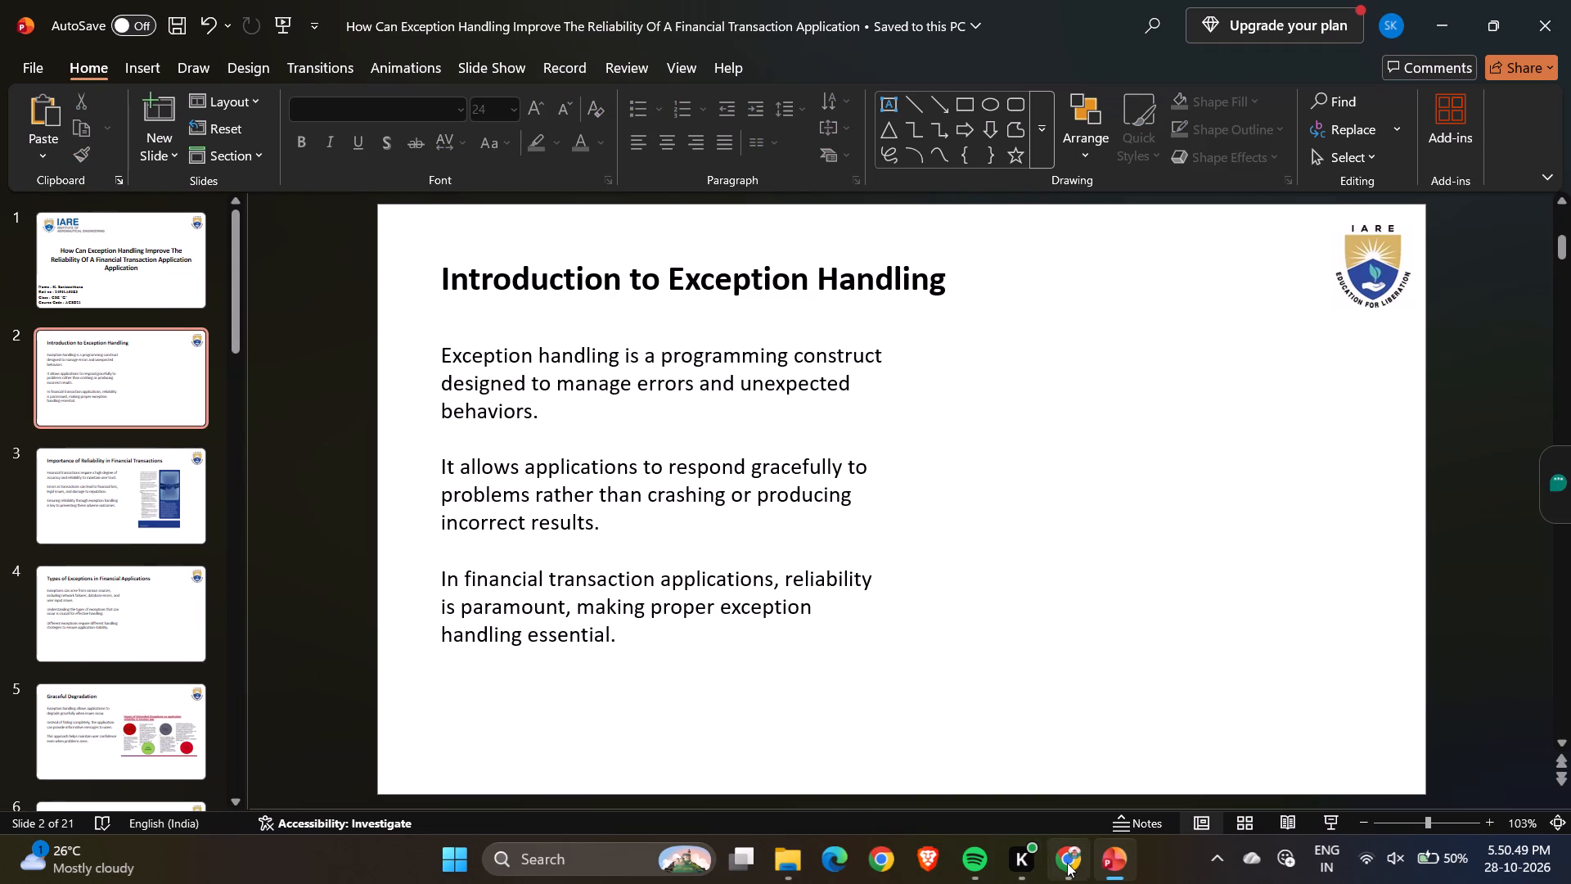
# Switch to Chrome and search Google in a new tab for "Exception Handling images".
pyautogui.click(1067, 863)
pyautogui.click(316, 23)
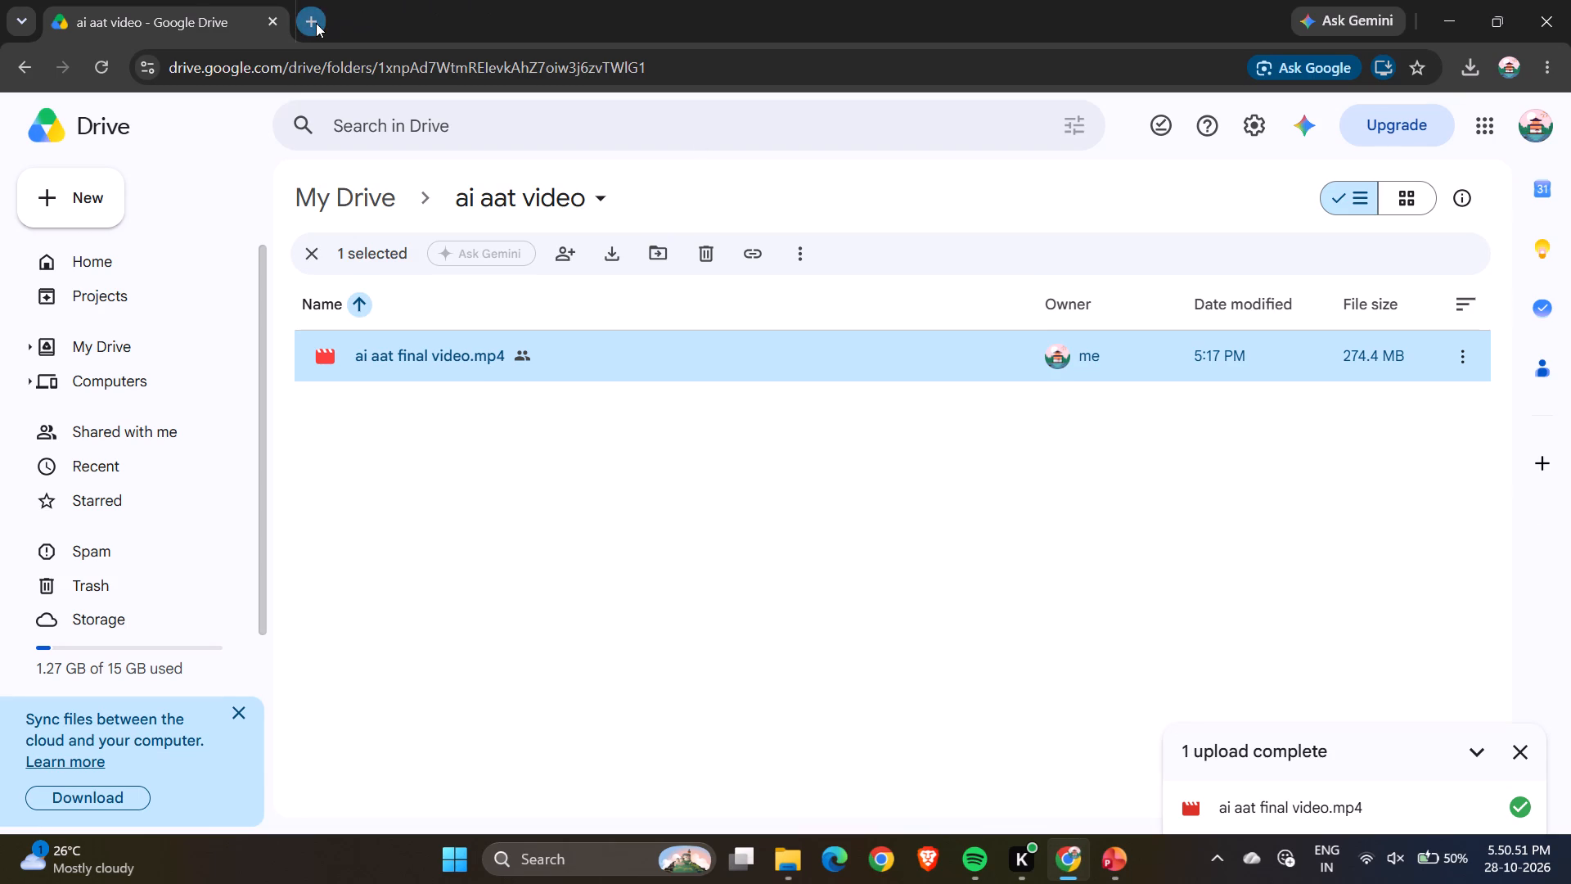
pyautogui.hotkey('ctrl', 'v')
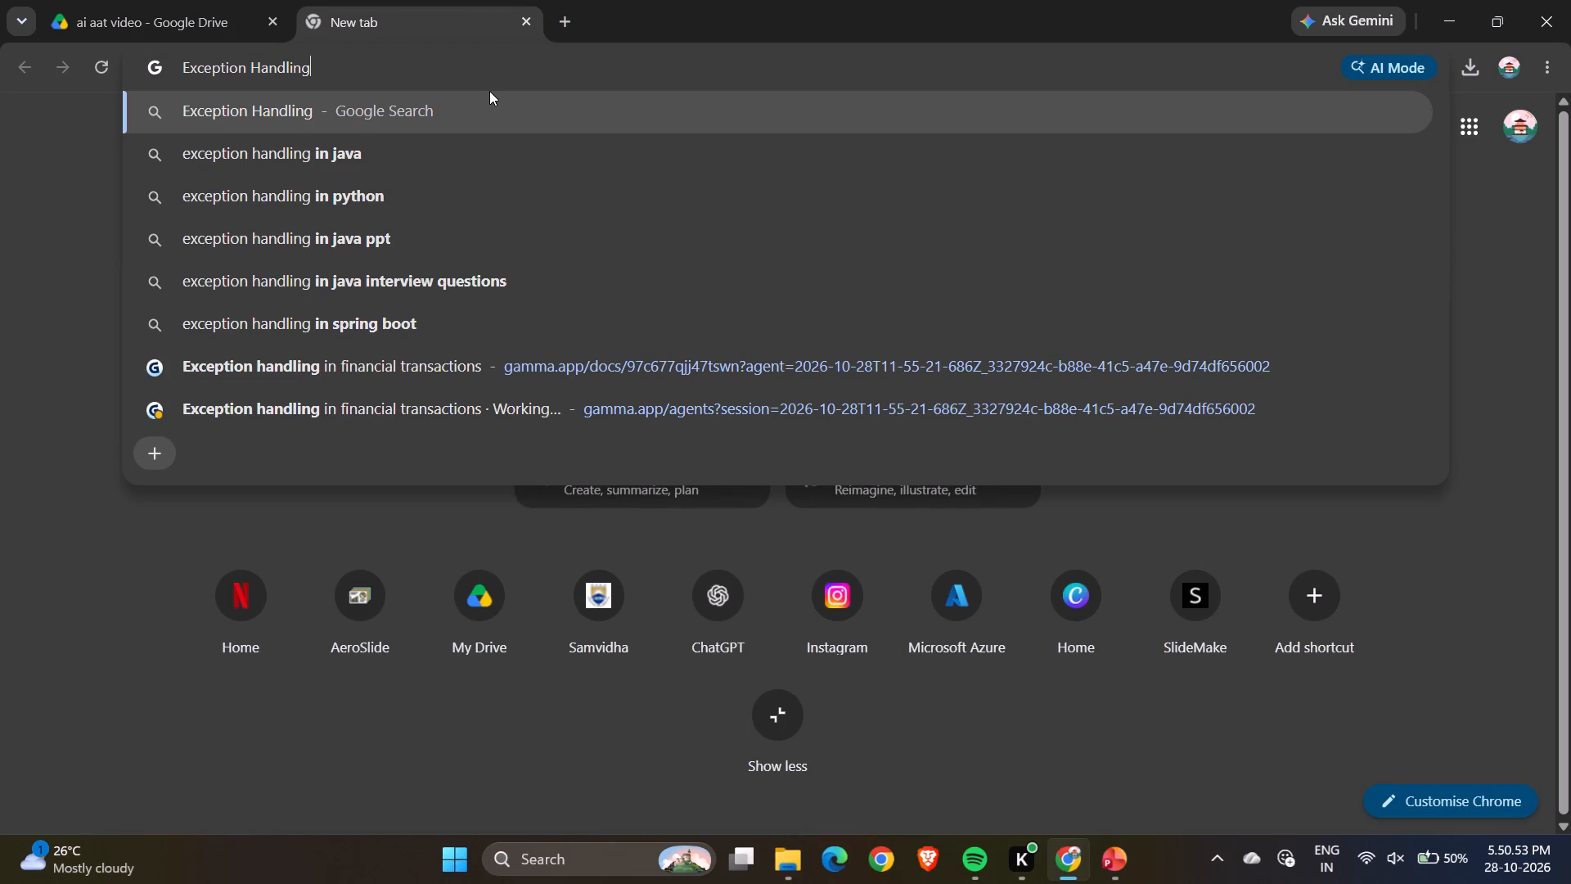
pyautogui.press('space')
pyautogui.write('images')
pyautogui.press('Return')
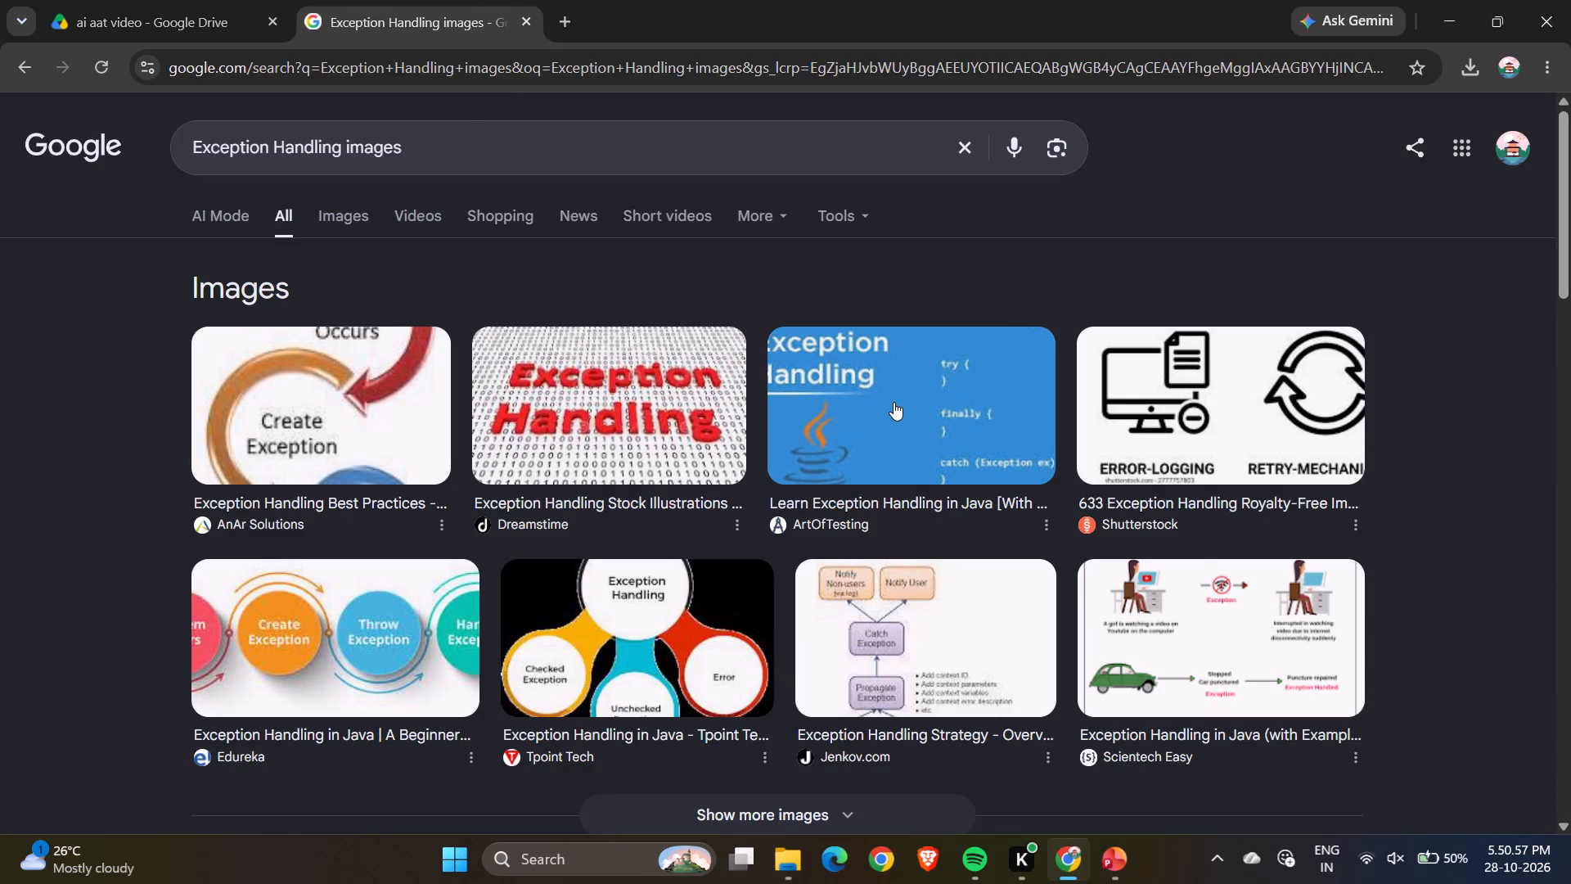
# Copy the Dreamstime picture with red Exception Handling lettering and place it beside the body text on slide 2 in PowerPoint.
pyautogui.rightClick(605, 419)
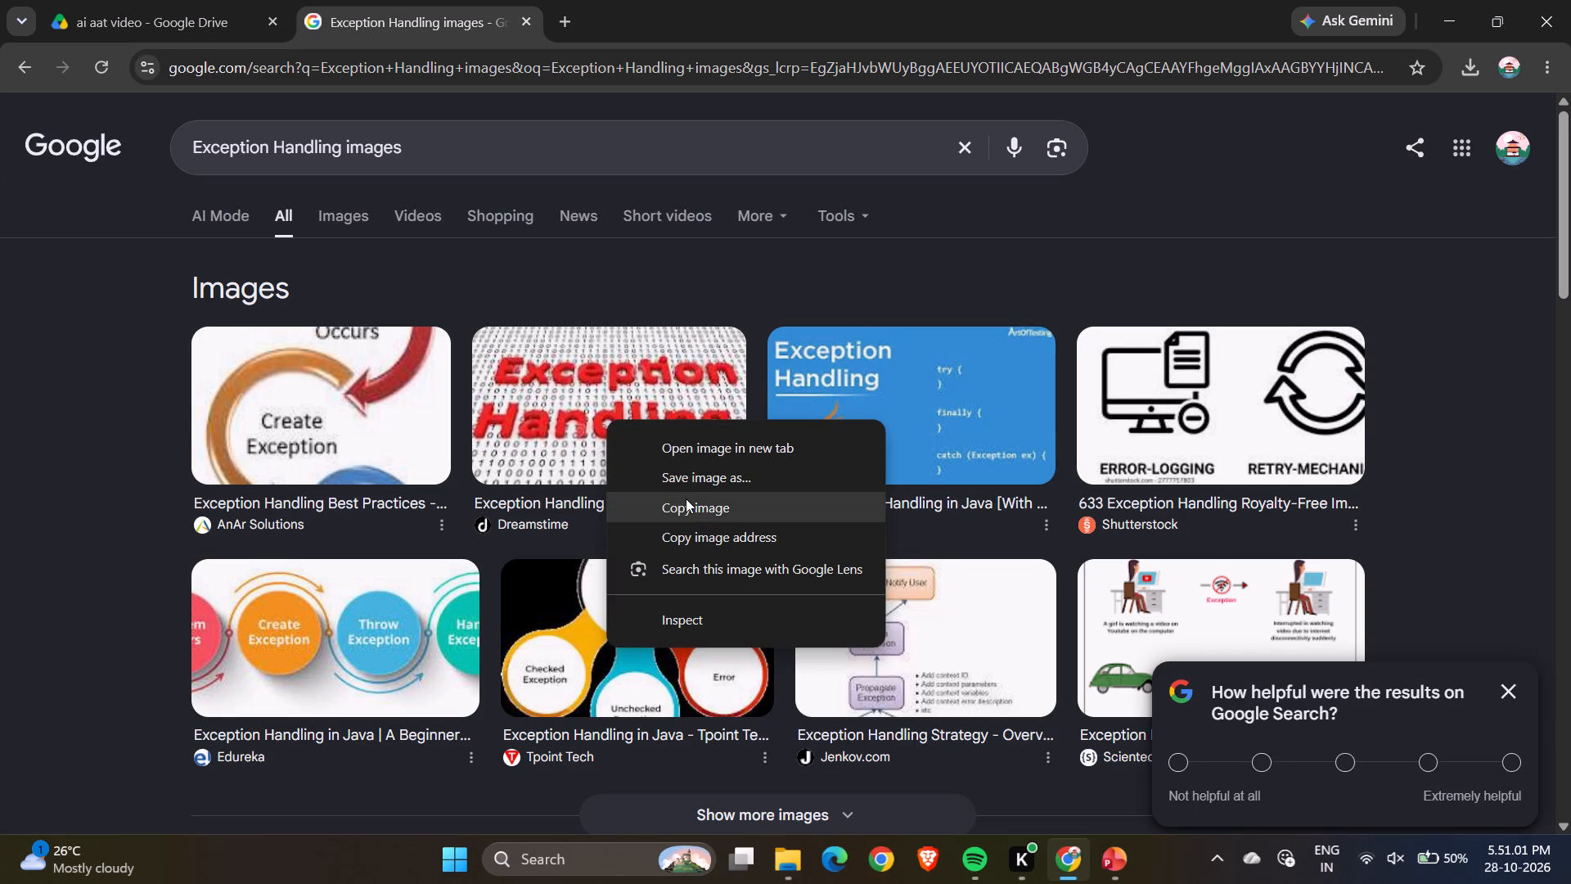
pyautogui.click(686, 498)
pyautogui.click(1097, 867)
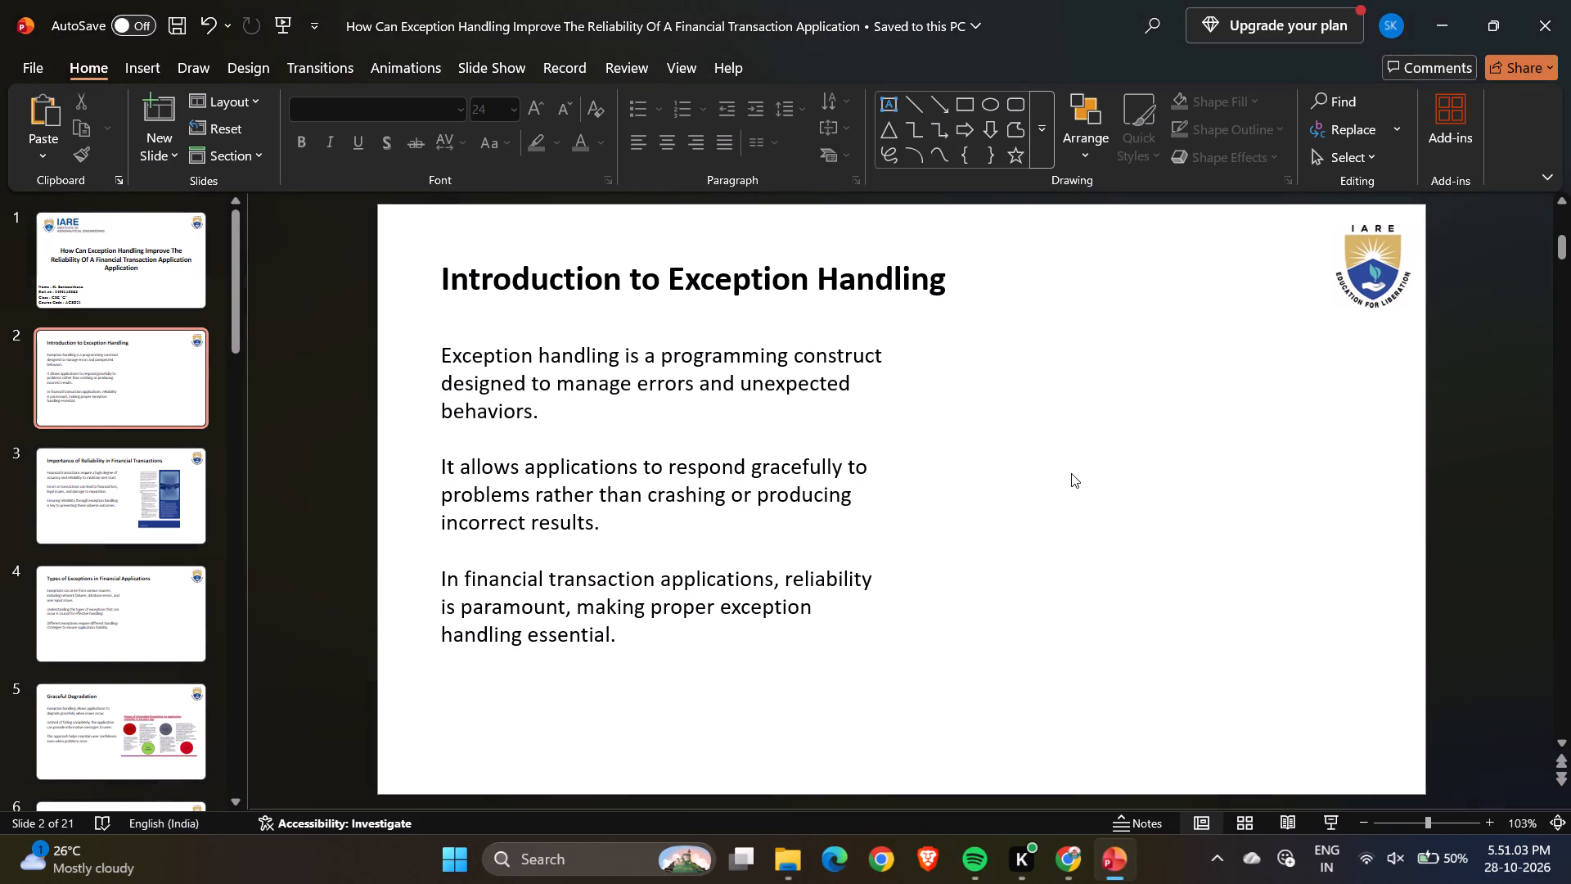
pyautogui.click(1071, 473)
pyautogui.hotkey('ctrl', 'v')
pyautogui.moveTo(927, 483); pyautogui.dragTo(1188, 419)
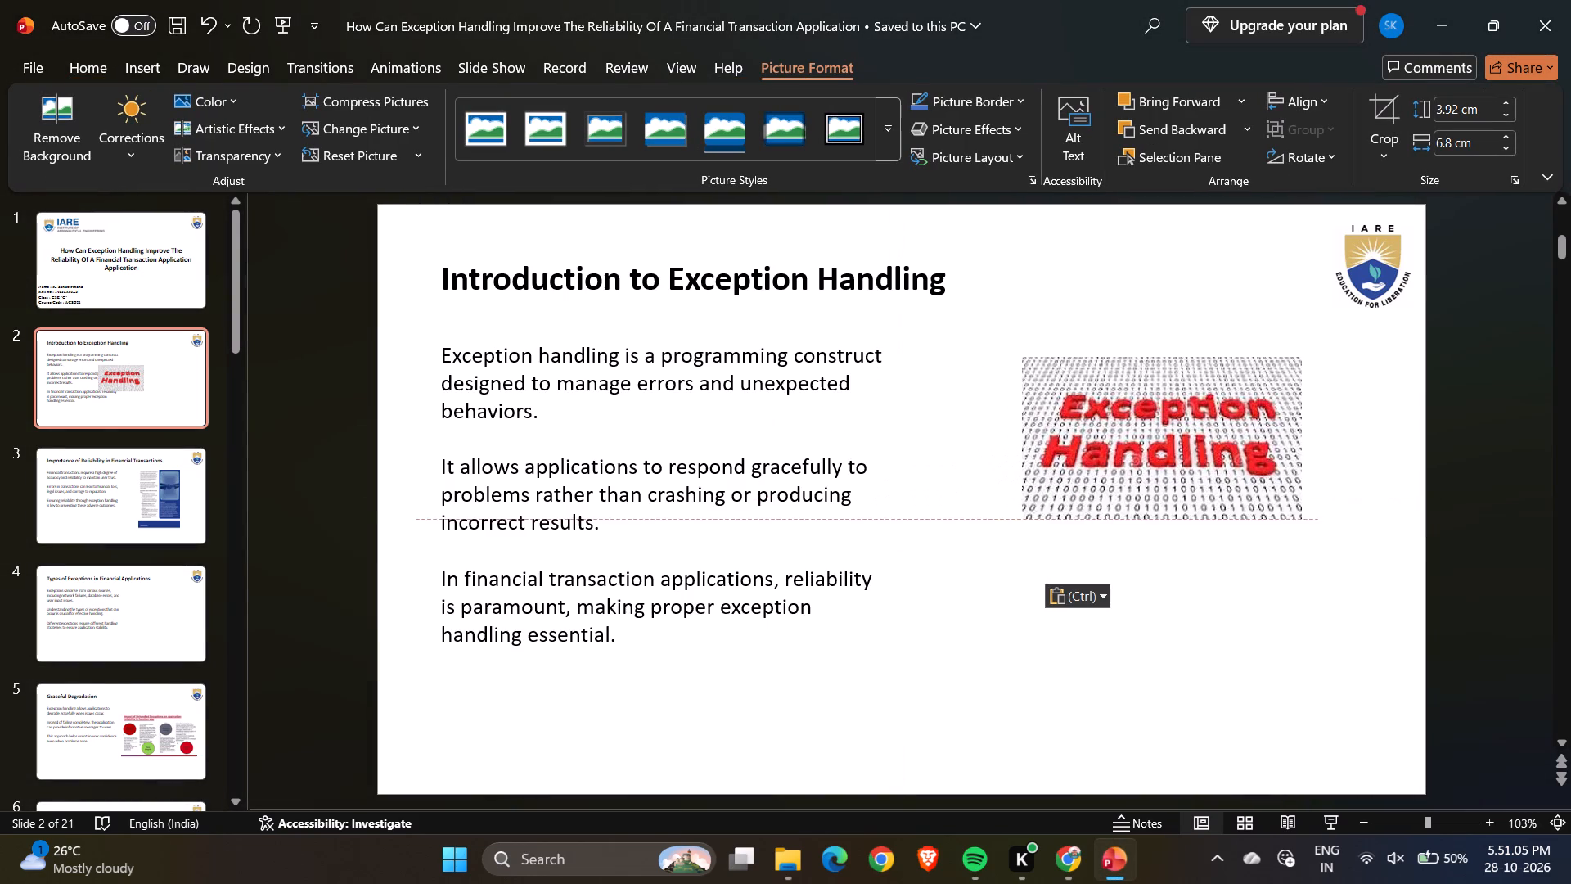
pyautogui.moveTo(1188, 419); pyautogui.dragTo(1192, 435)
pyautogui.click(1132, 635)
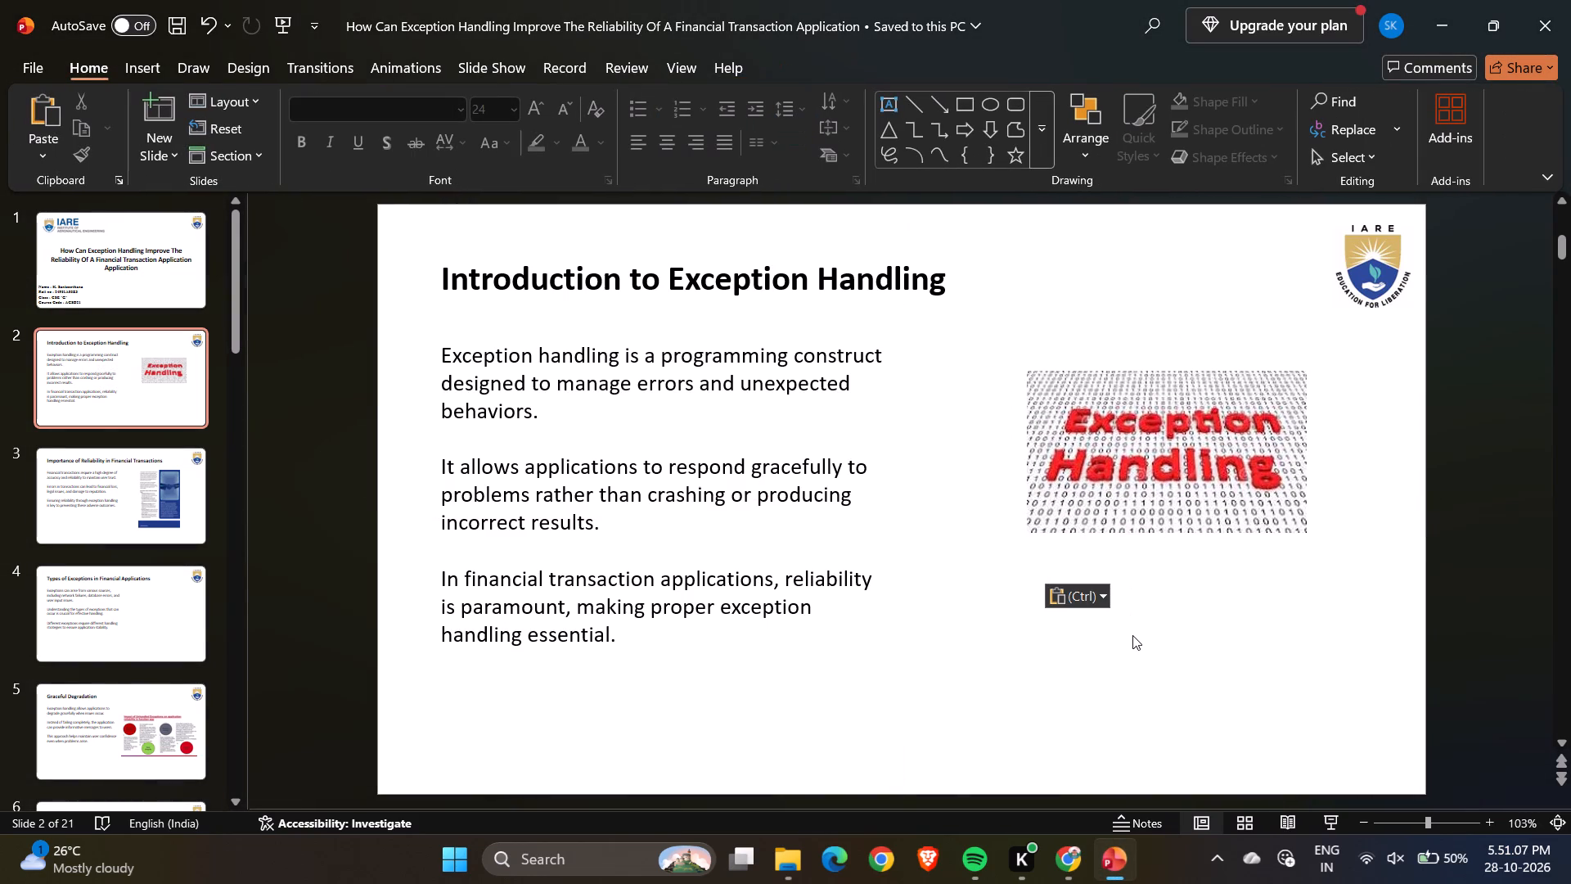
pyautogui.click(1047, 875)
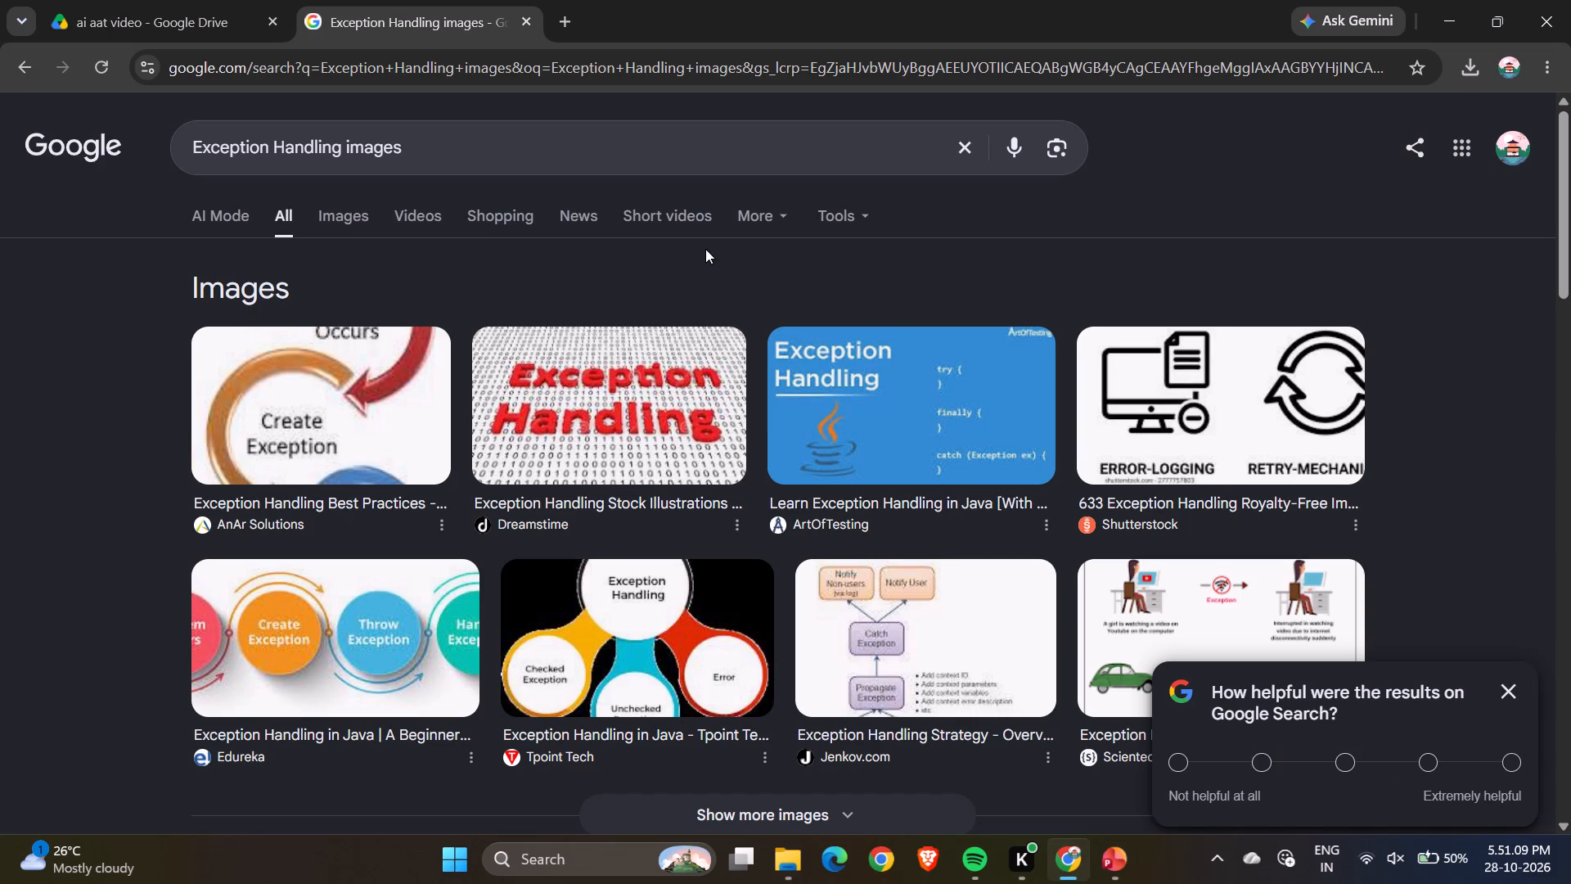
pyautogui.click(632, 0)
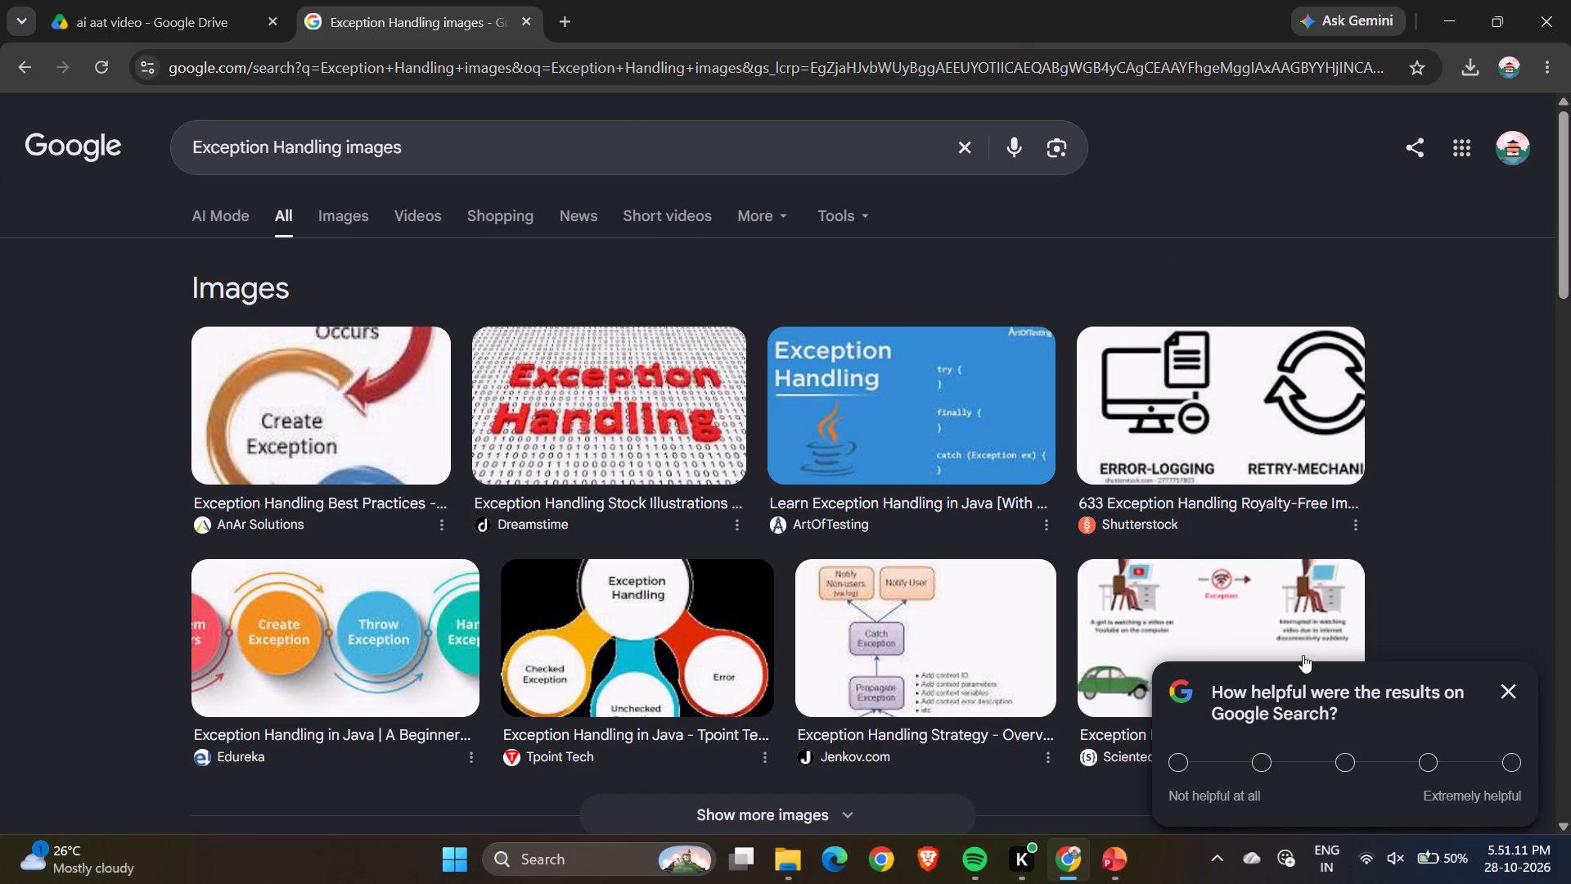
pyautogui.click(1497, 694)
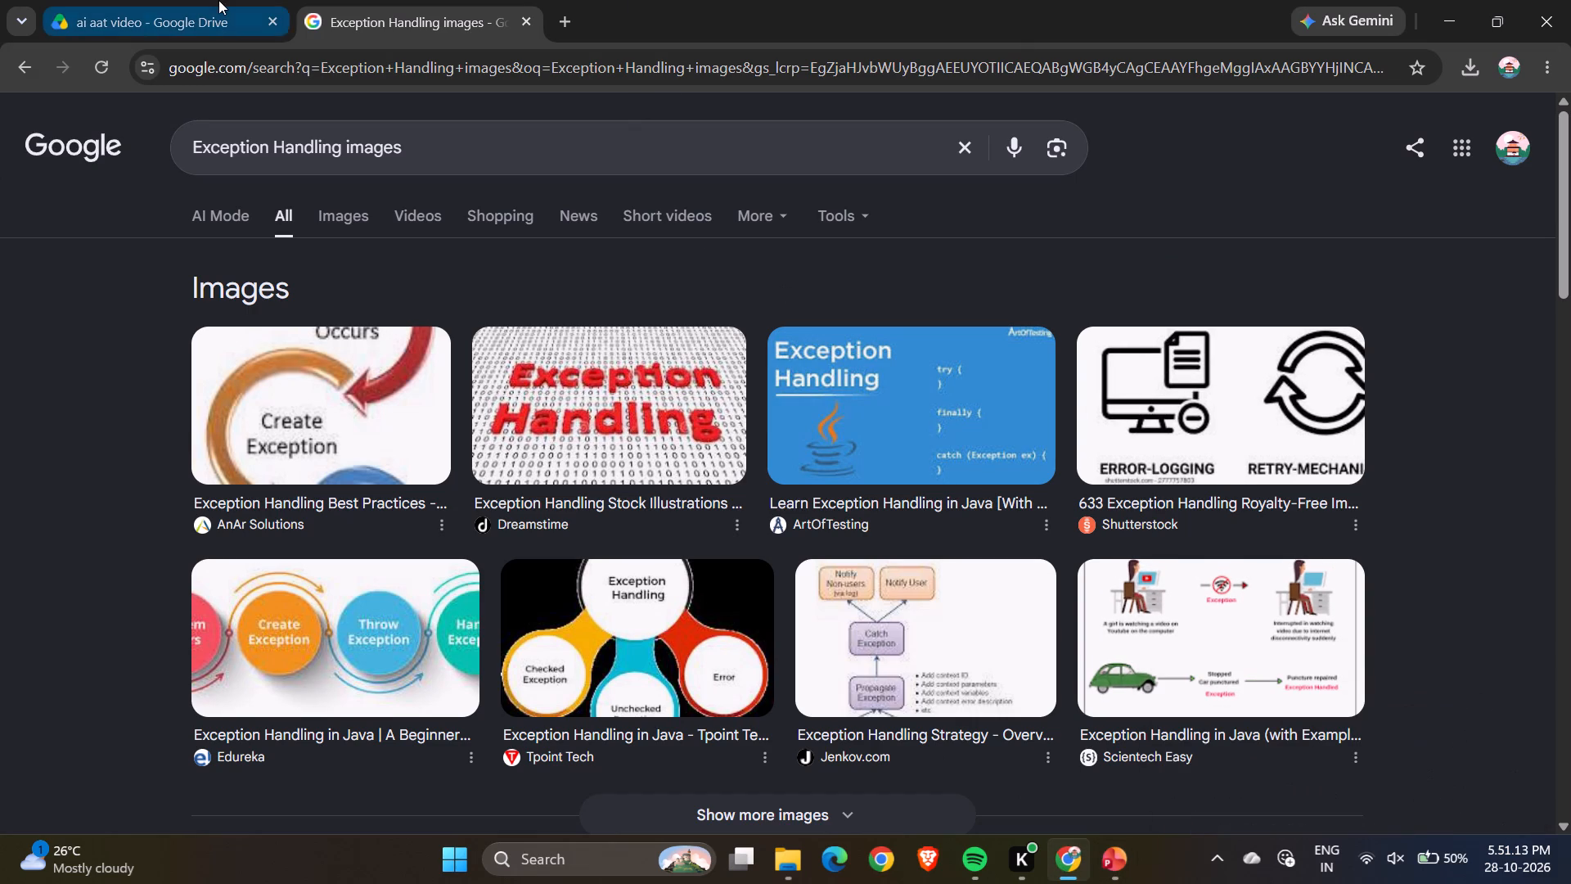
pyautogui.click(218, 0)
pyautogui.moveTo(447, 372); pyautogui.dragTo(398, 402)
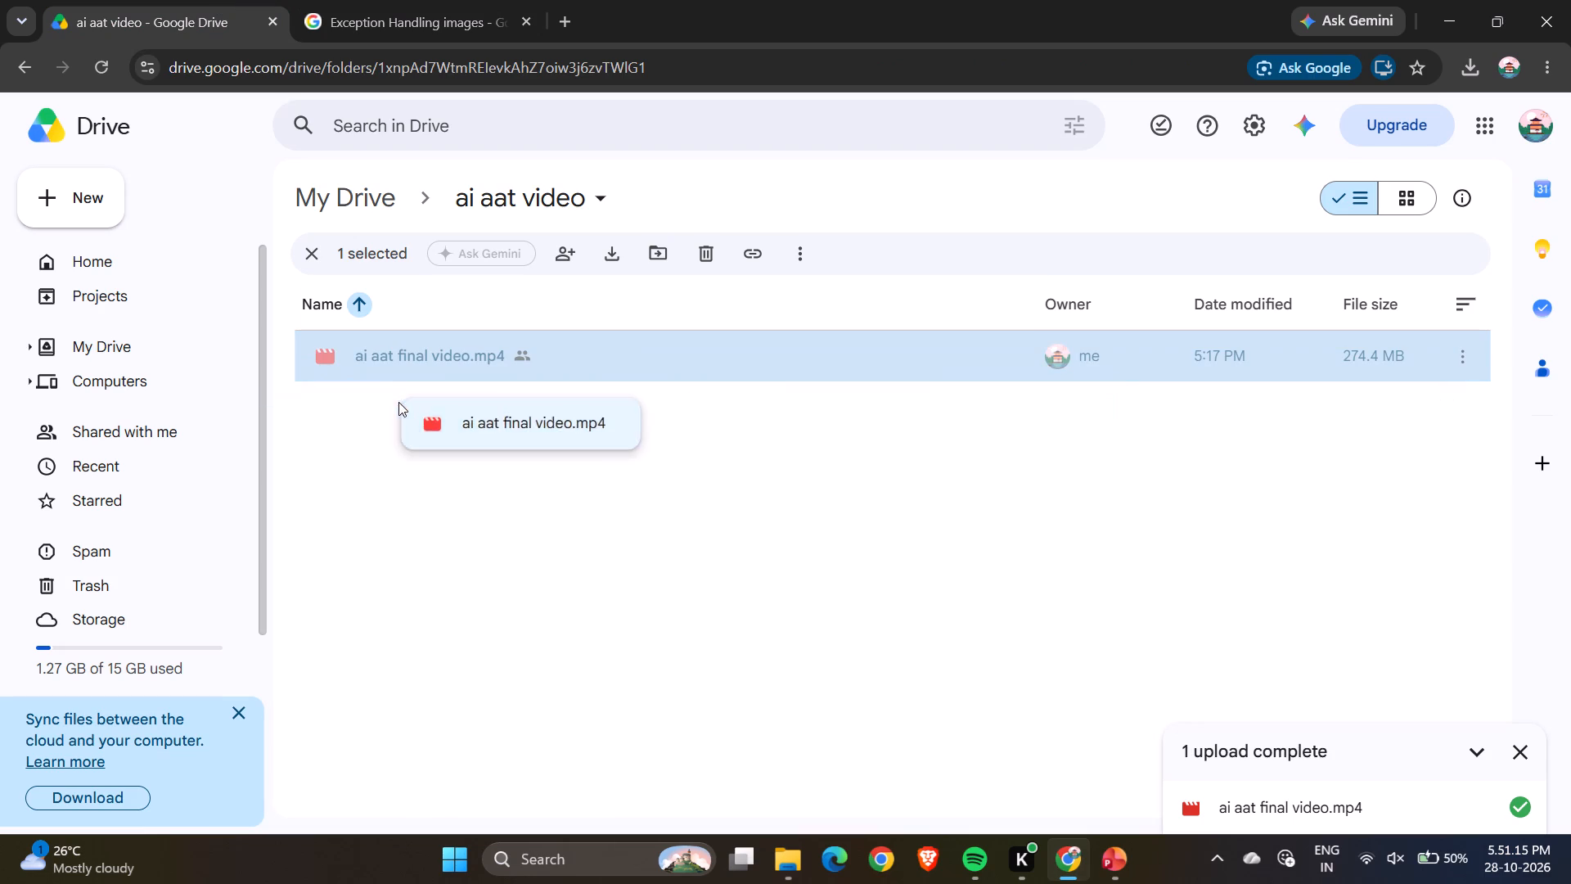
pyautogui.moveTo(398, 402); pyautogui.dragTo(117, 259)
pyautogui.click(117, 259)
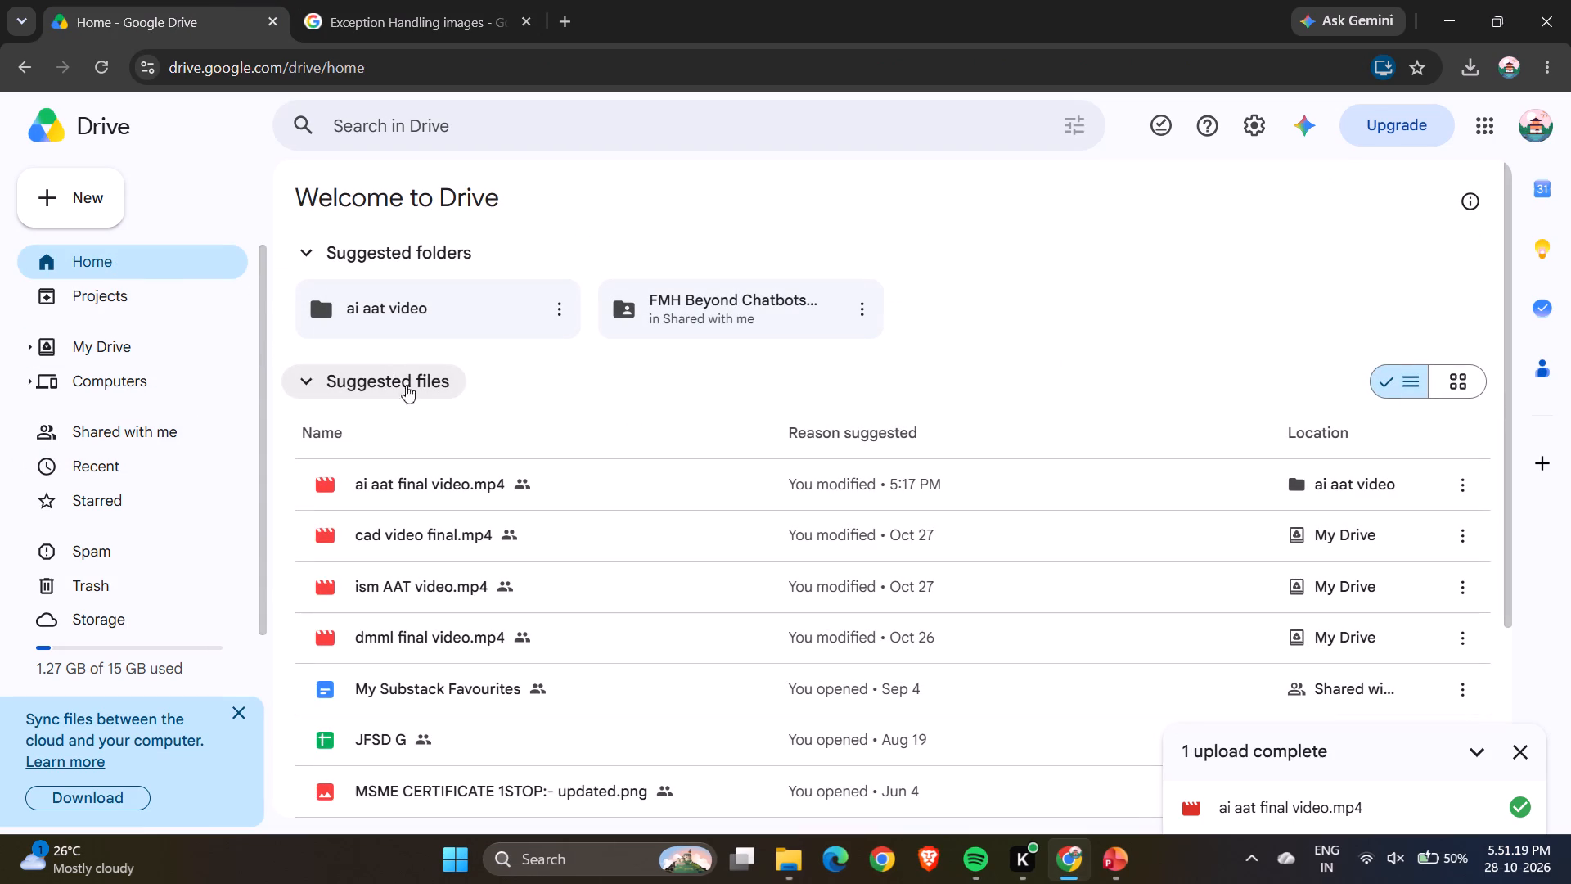
# Open the file actions for the video ai aat final video.mp4 in Google Drive.
pyautogui.click(1469, 481)
pyautogui.click(1171, 341)
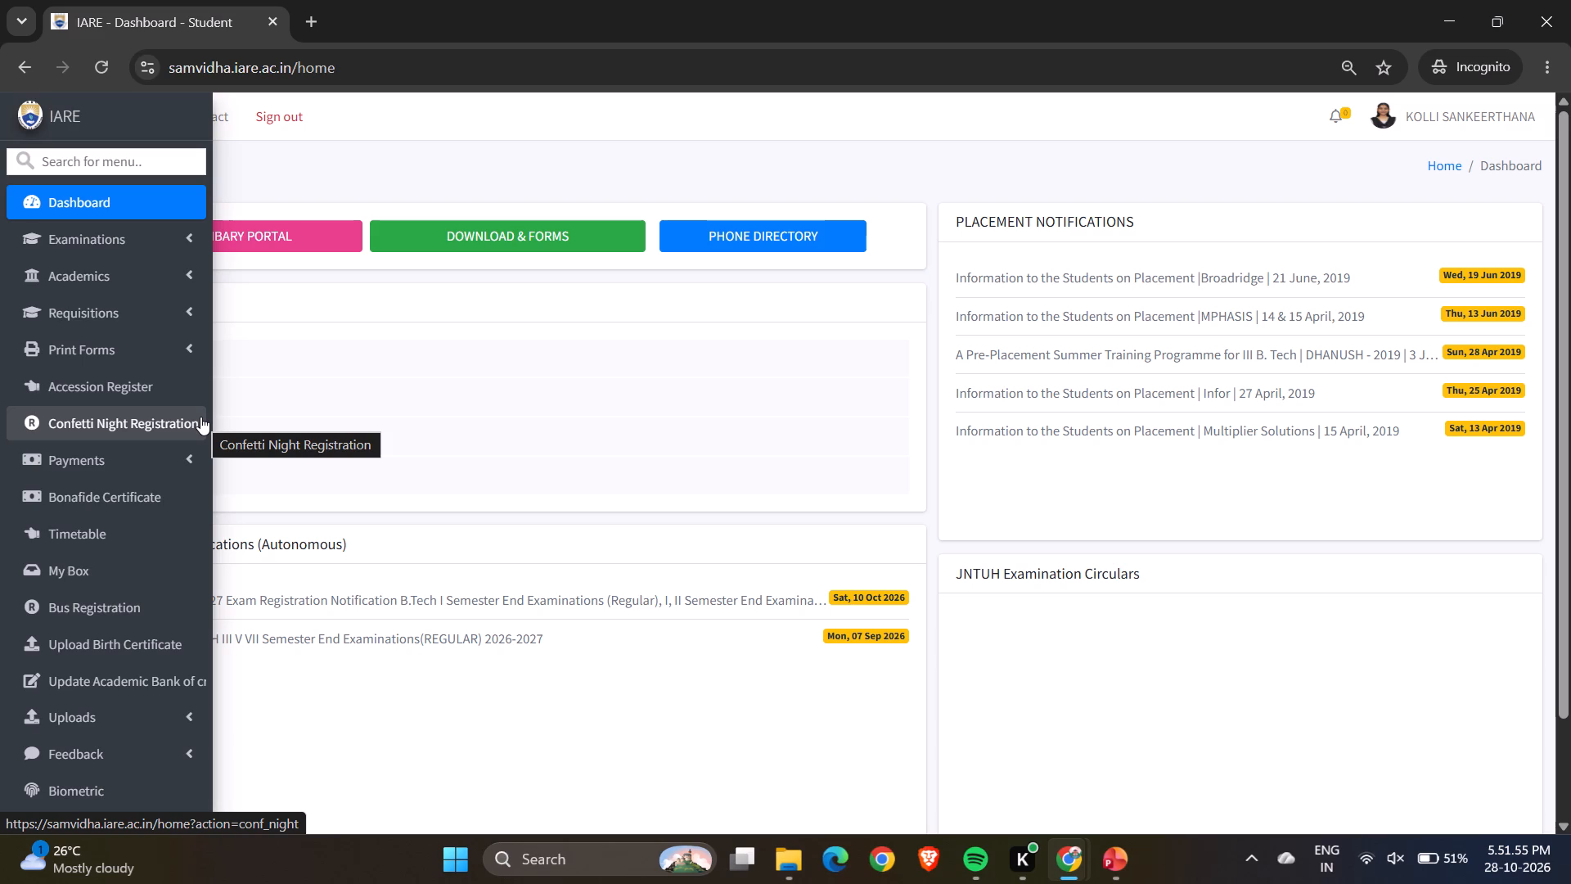
# Open the AAT-II upload page in the IARE student portal and get the question for Artificial Intelligence (ACSD21).
pyautogui.click(113, 706)
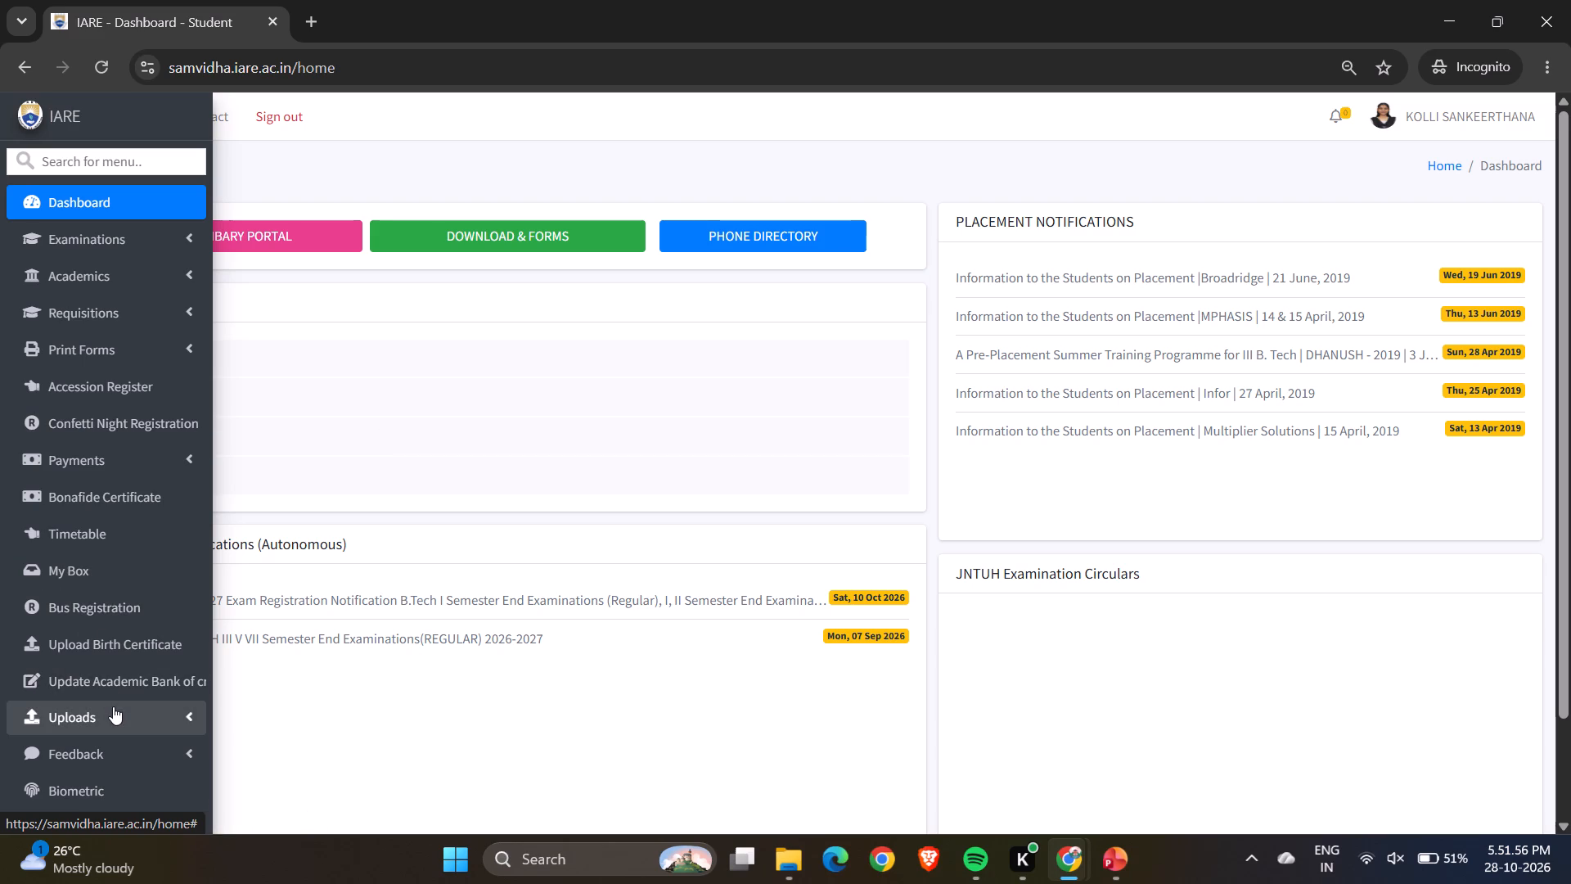
pyautogui.scroll(-6, 113, 706)
pyautogui.click(96, 665)
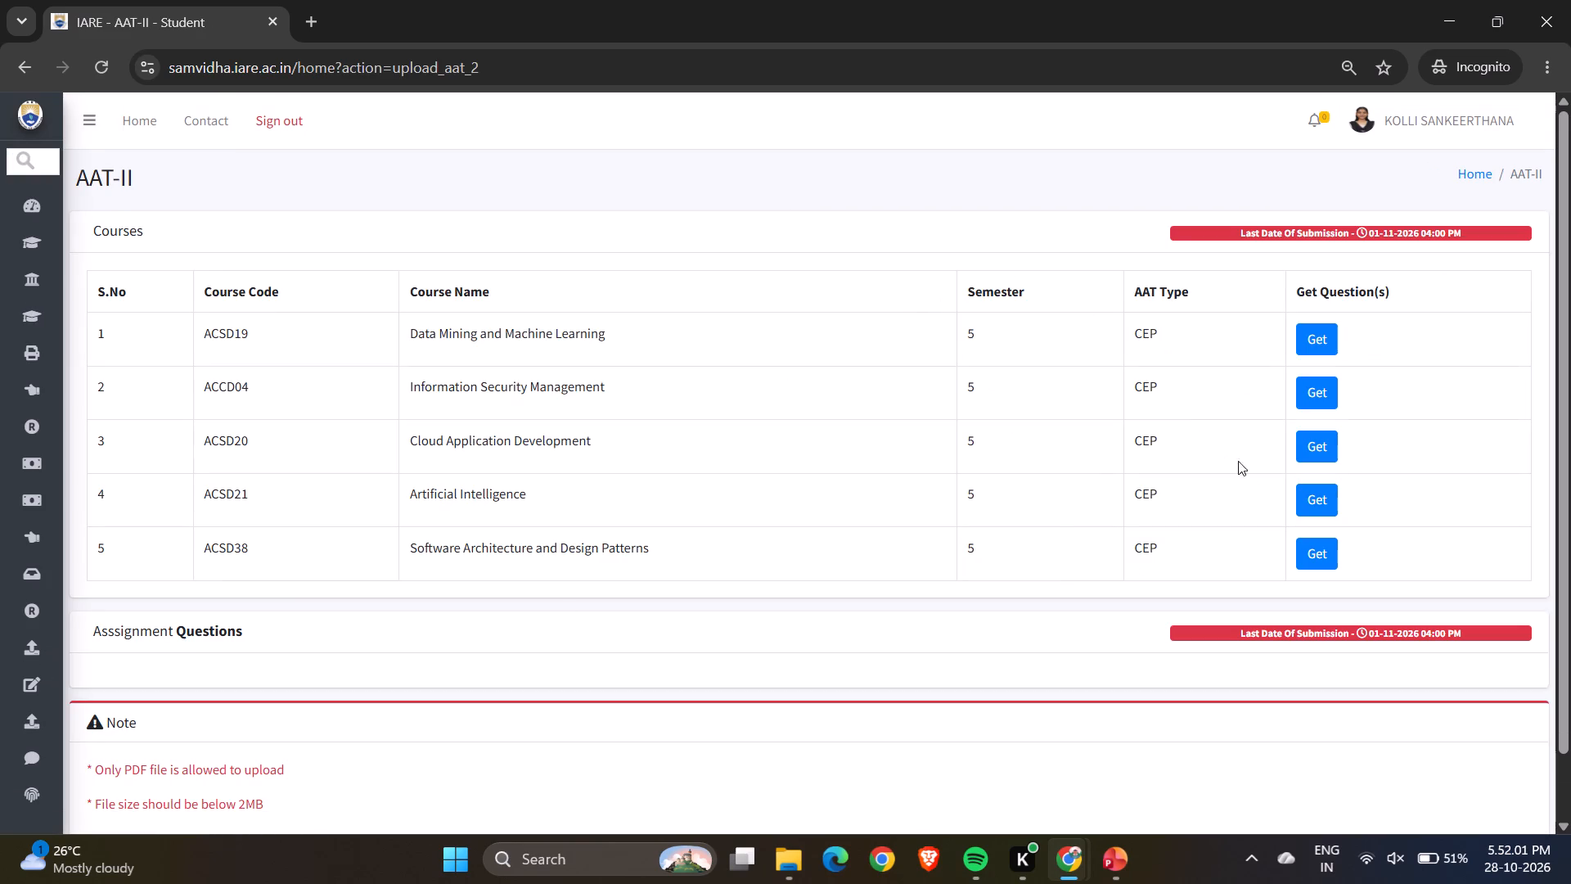
pyautogui.click(1326, 503)
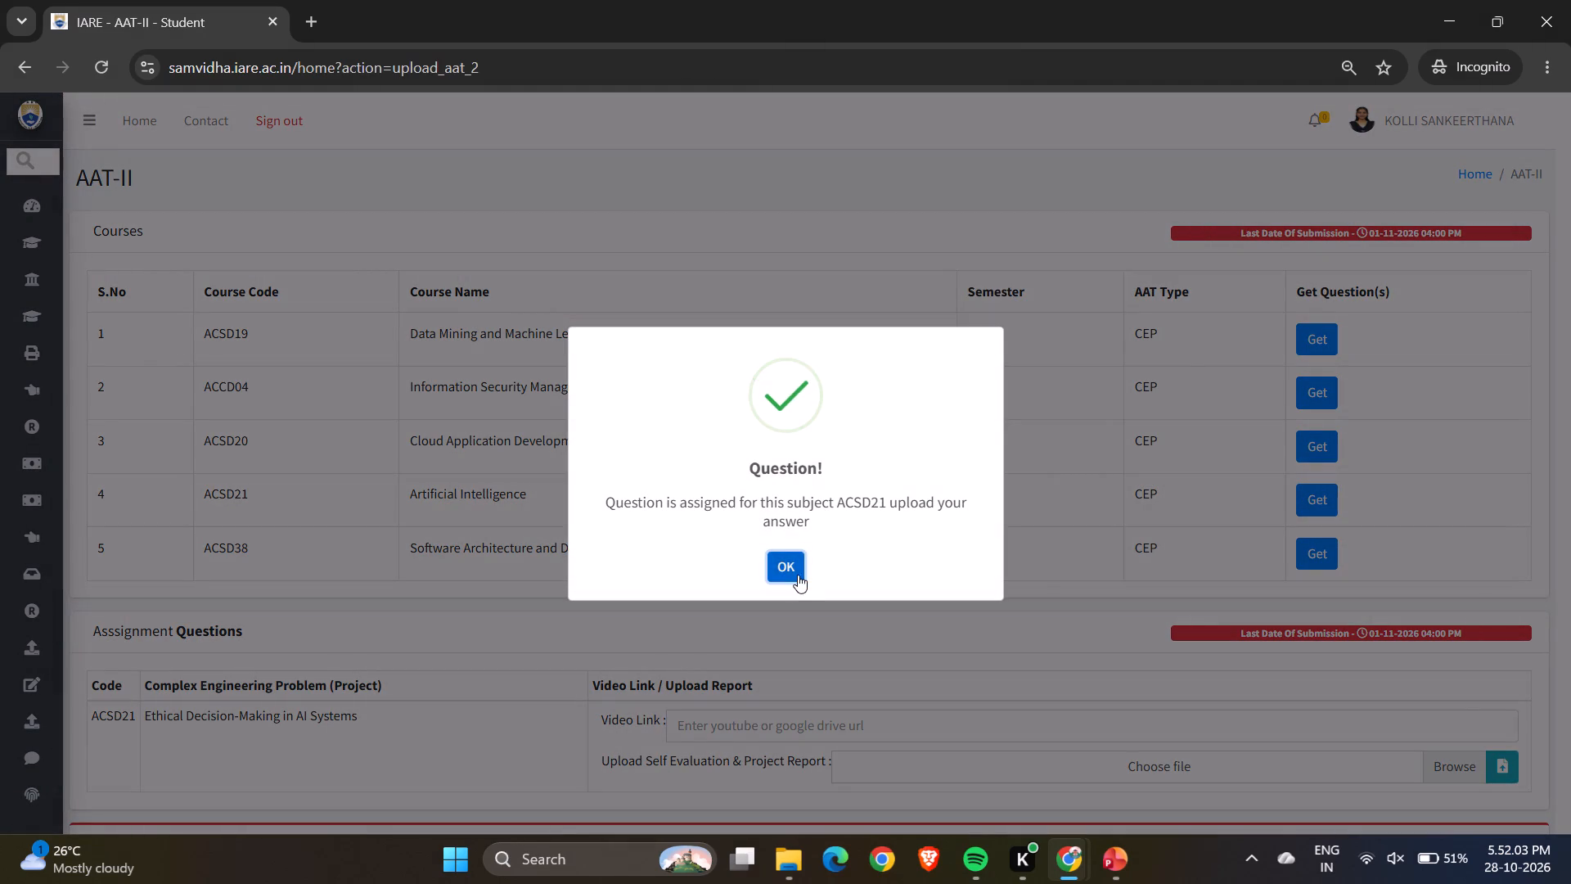
pyautogui.click(798, 575)
# Paste the copied Google Drive link as the video link for the ACSD21 assignment.
pyautogui.click(780, 727)
pyautogui.hotkey('ctrl', 'v')
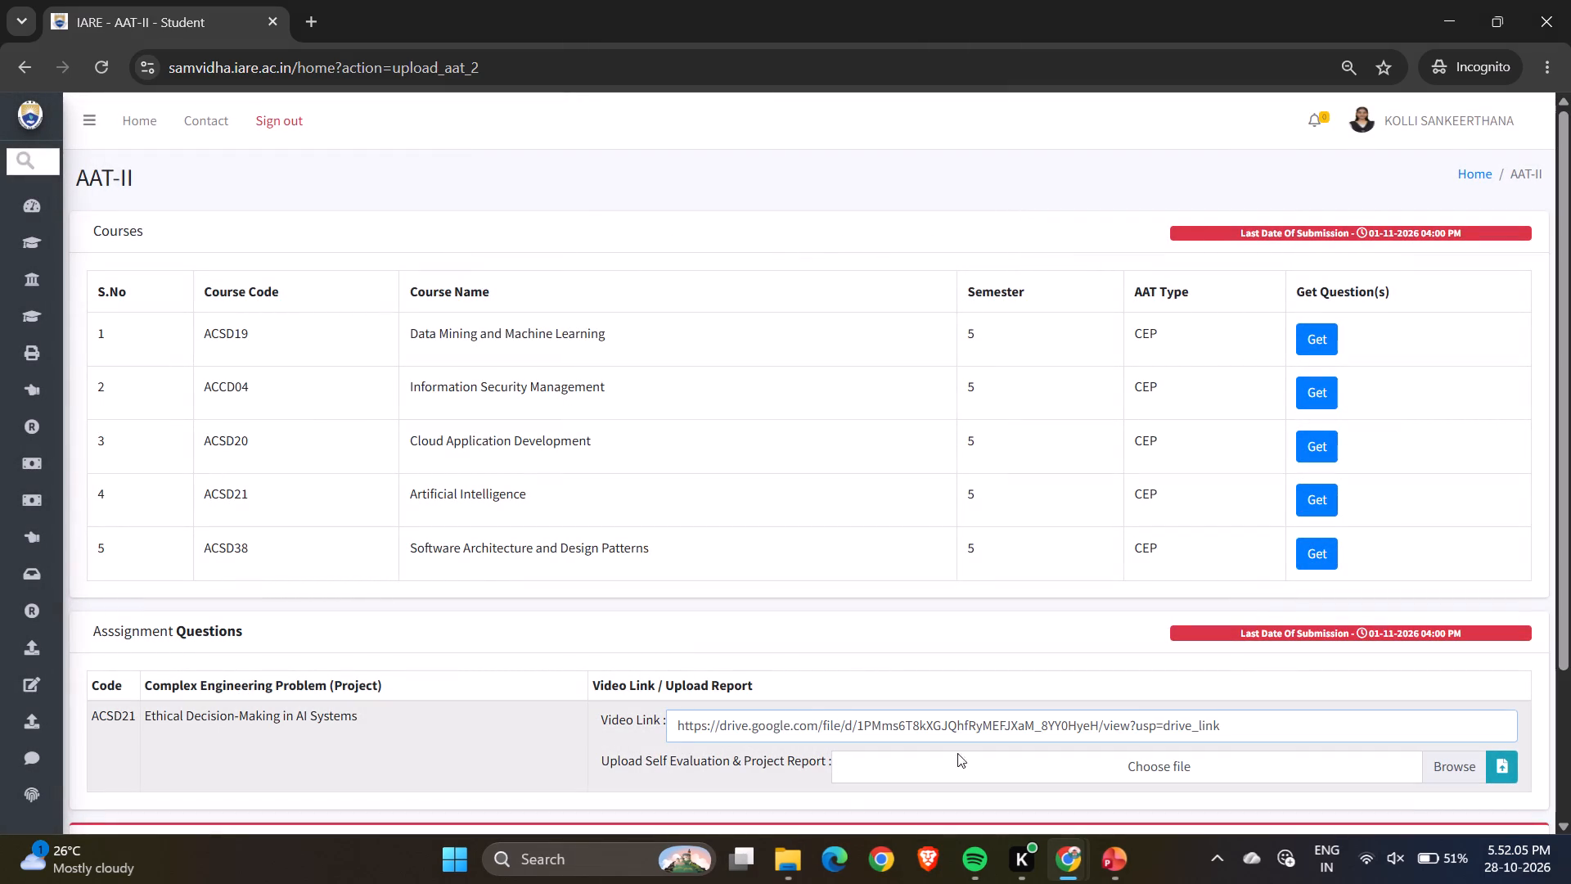
# Attach the PDF "11zon_Artificial_Intelligence final report" from Downloads as the ACSD21 self evaluation and project report.
pyautogui.click(1448, 769)
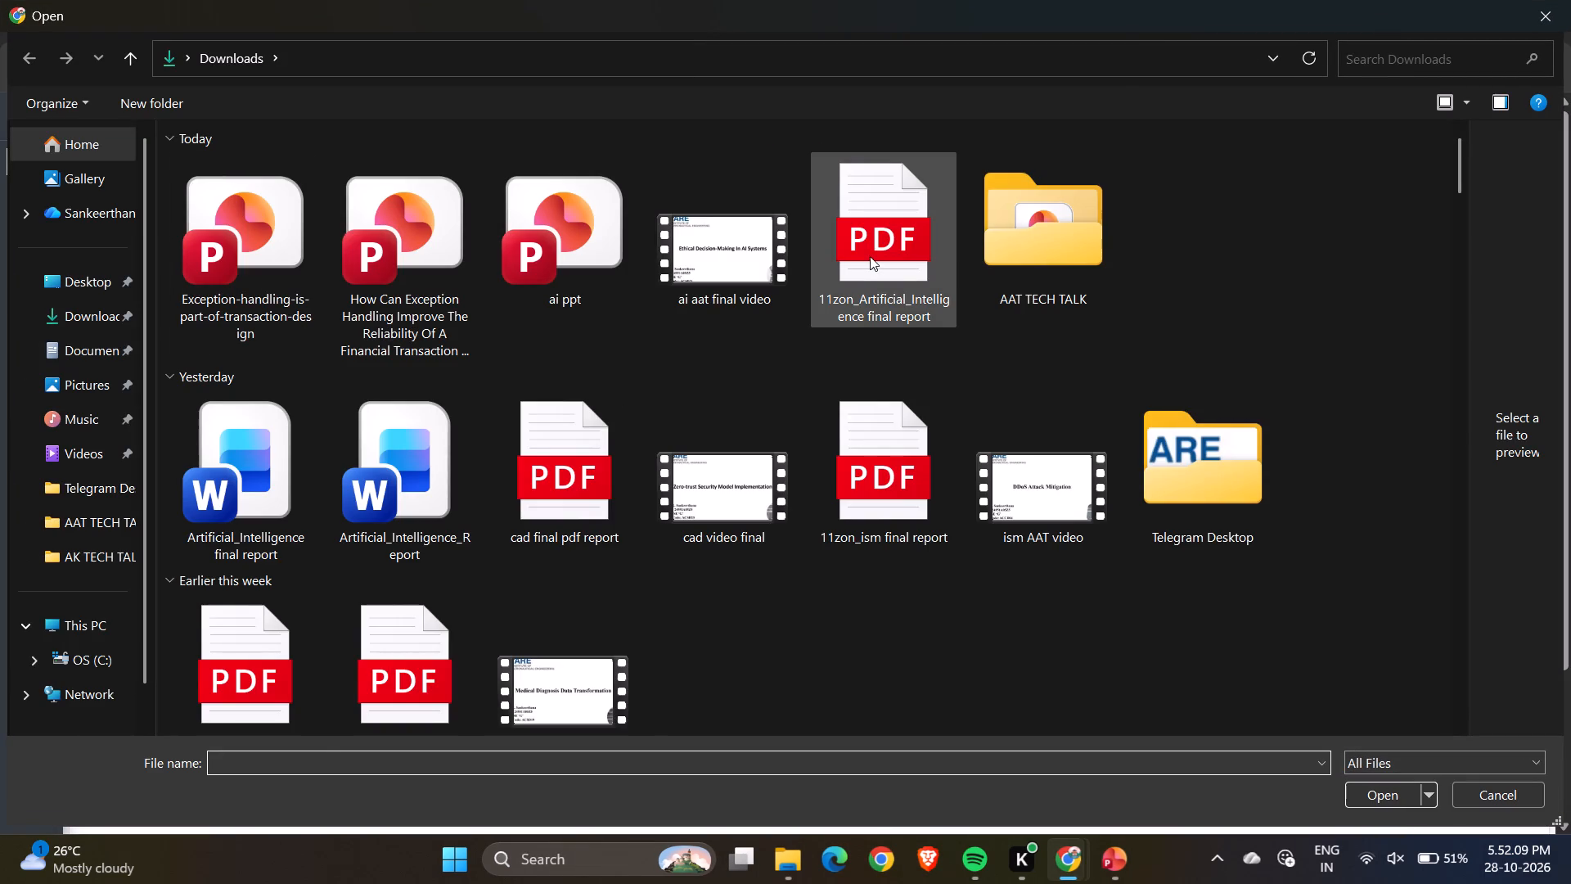
pyautogui.click(870, 256)
pyautogui.press('Return')
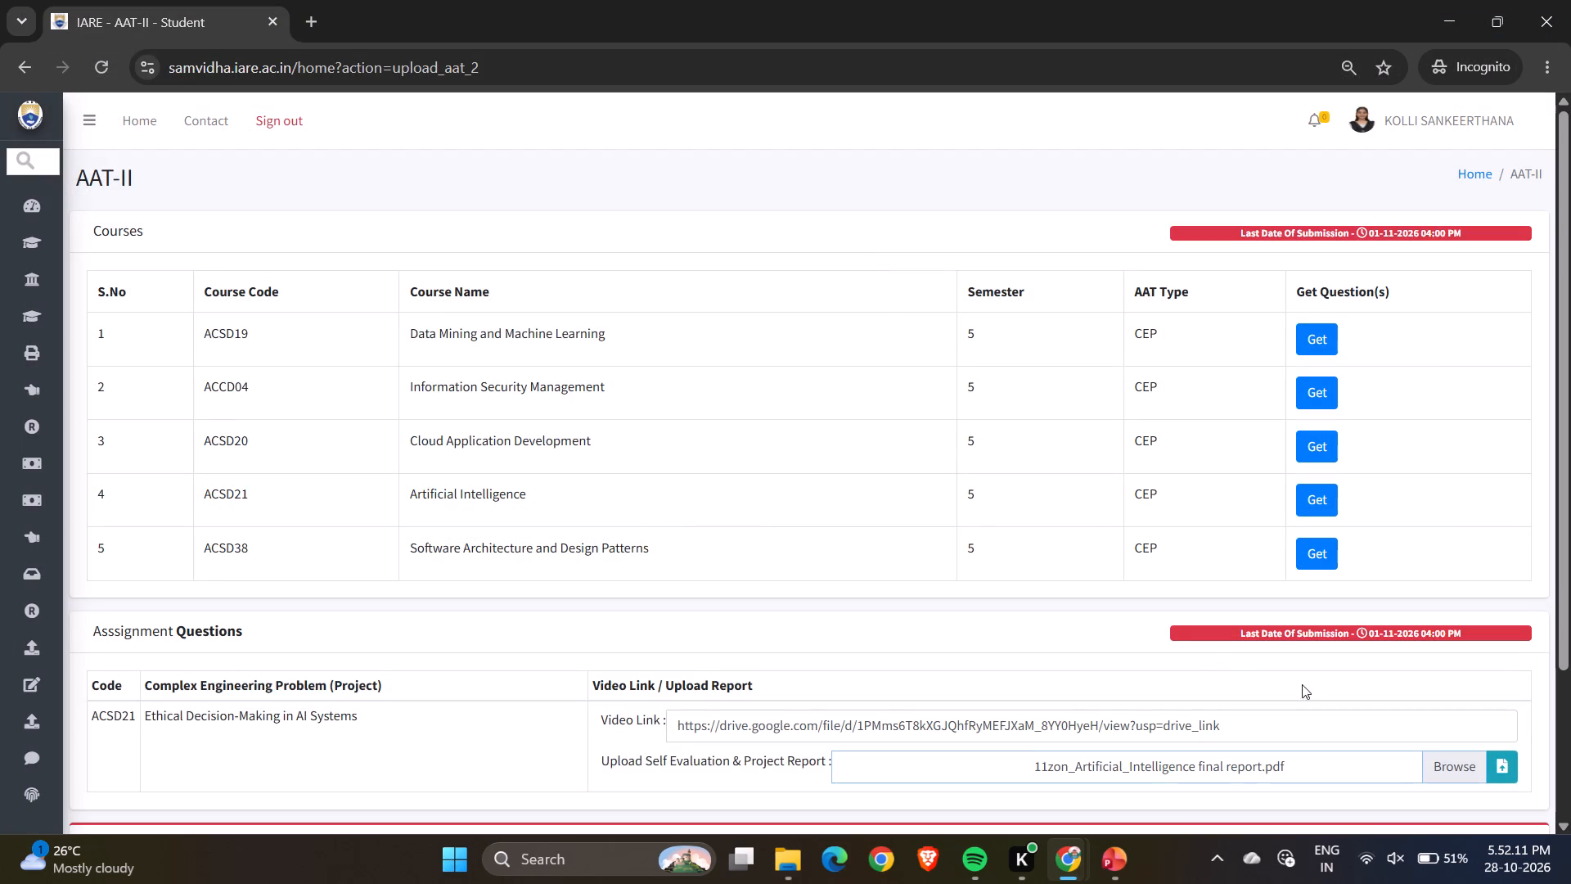
# Submit the video link and project report for the ACSD21 assignment.
pyautogui.tripleClick(1493, 763)
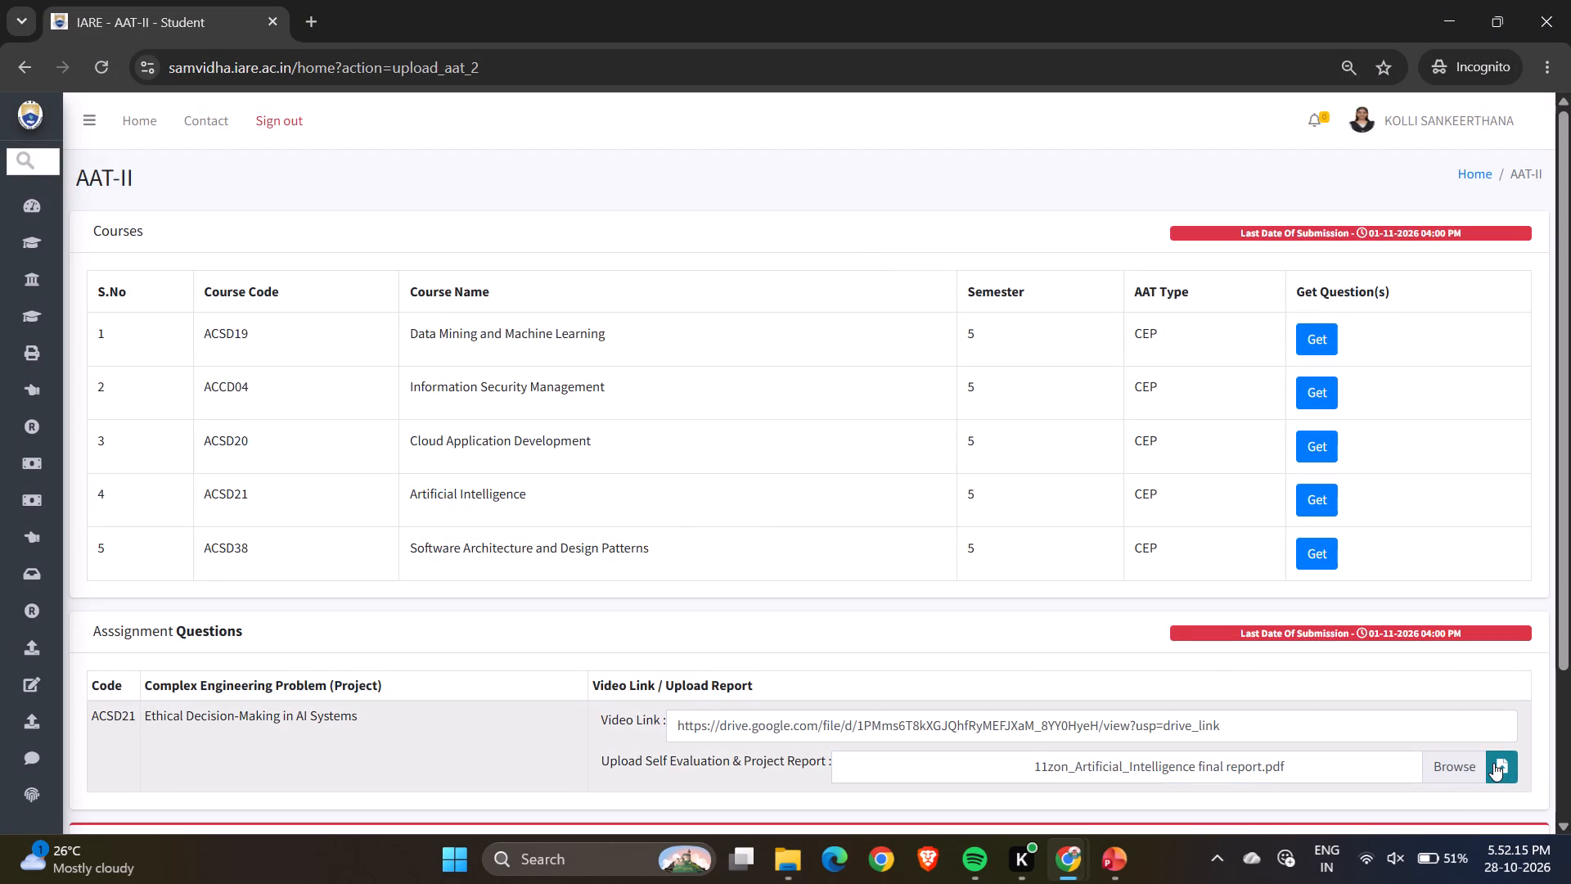
pyautogui.click(1493, 763)
pyautogui.doubleClick(1493, 763)
pyautogui.click(1493, 763)
pyautogui.click(1493, 763)
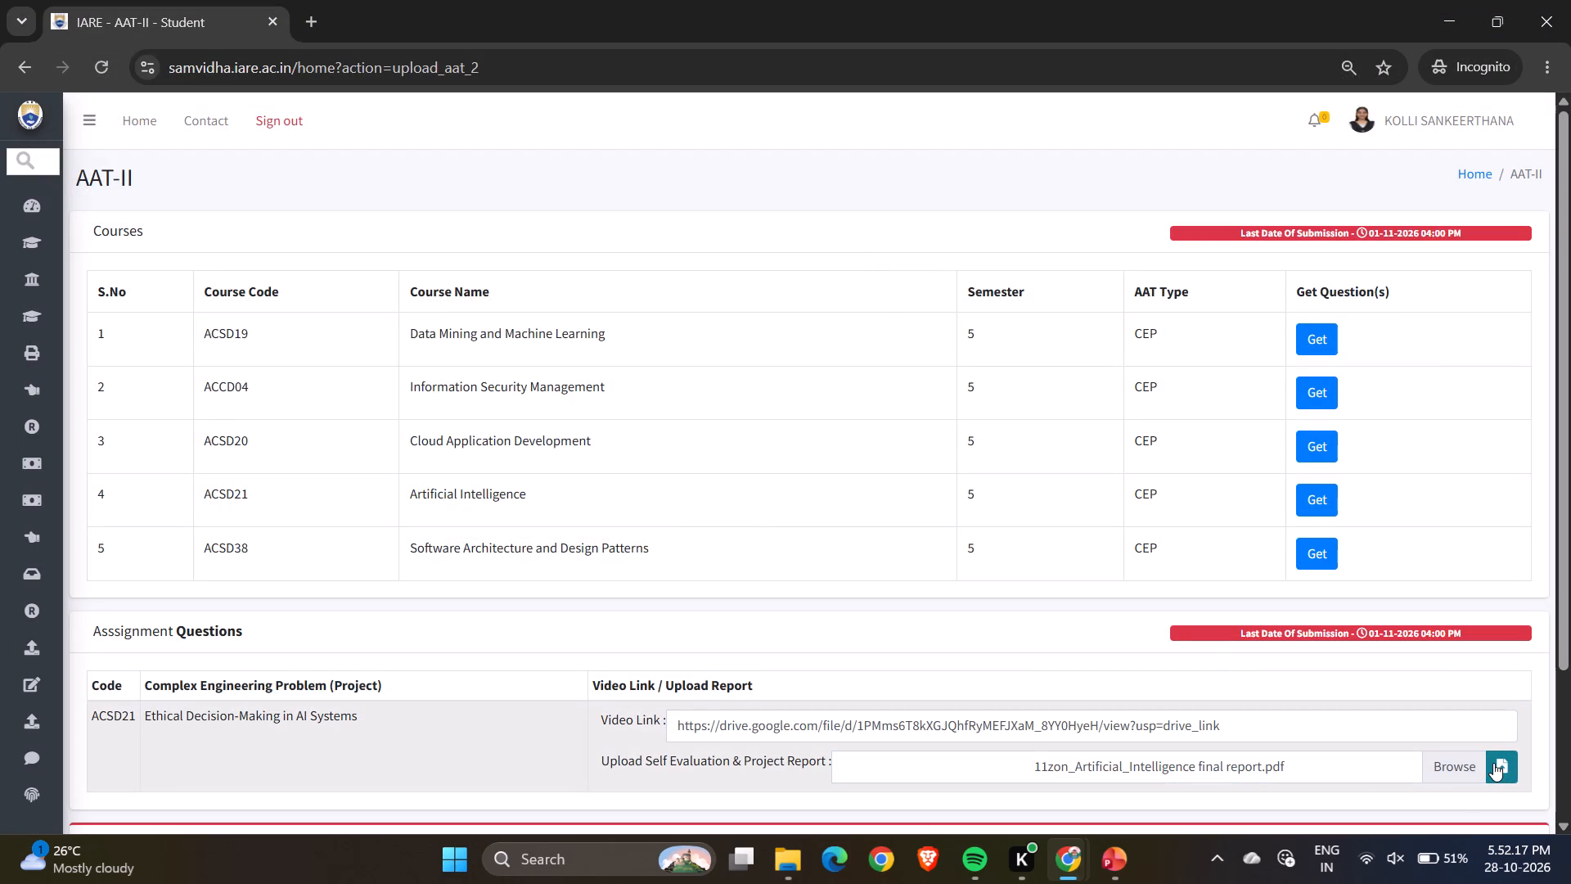
pyautogui.click(1493, 763)
pyautogui.click(1493, 763)
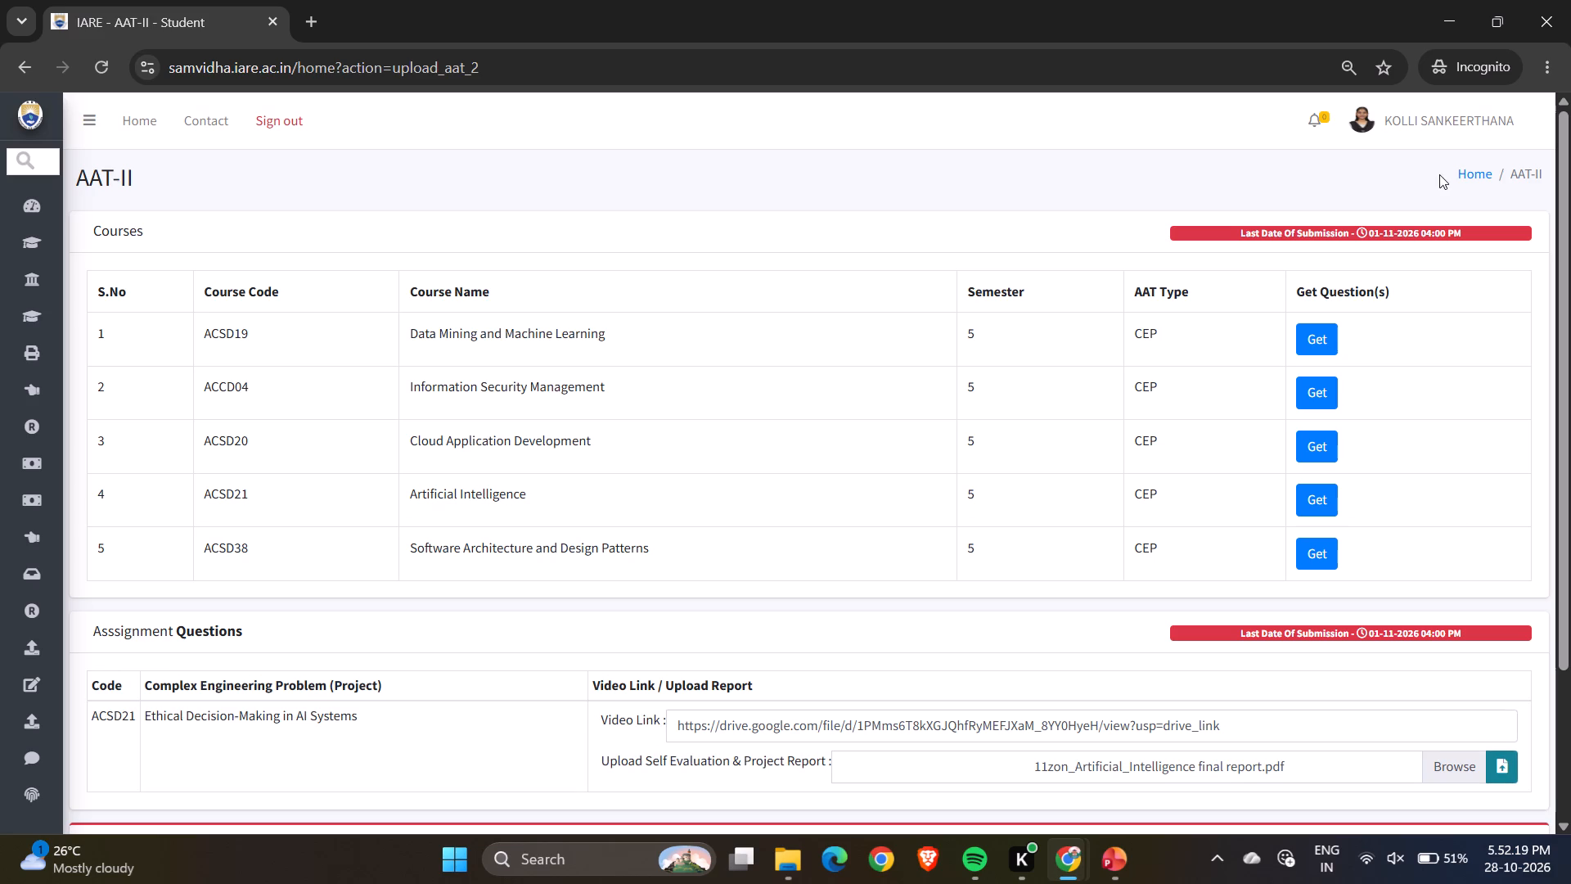
# Try to get the AAT-II question for Software Architecture and Design Patterns (ACSD38).
pyautogui.click(1330, 552)
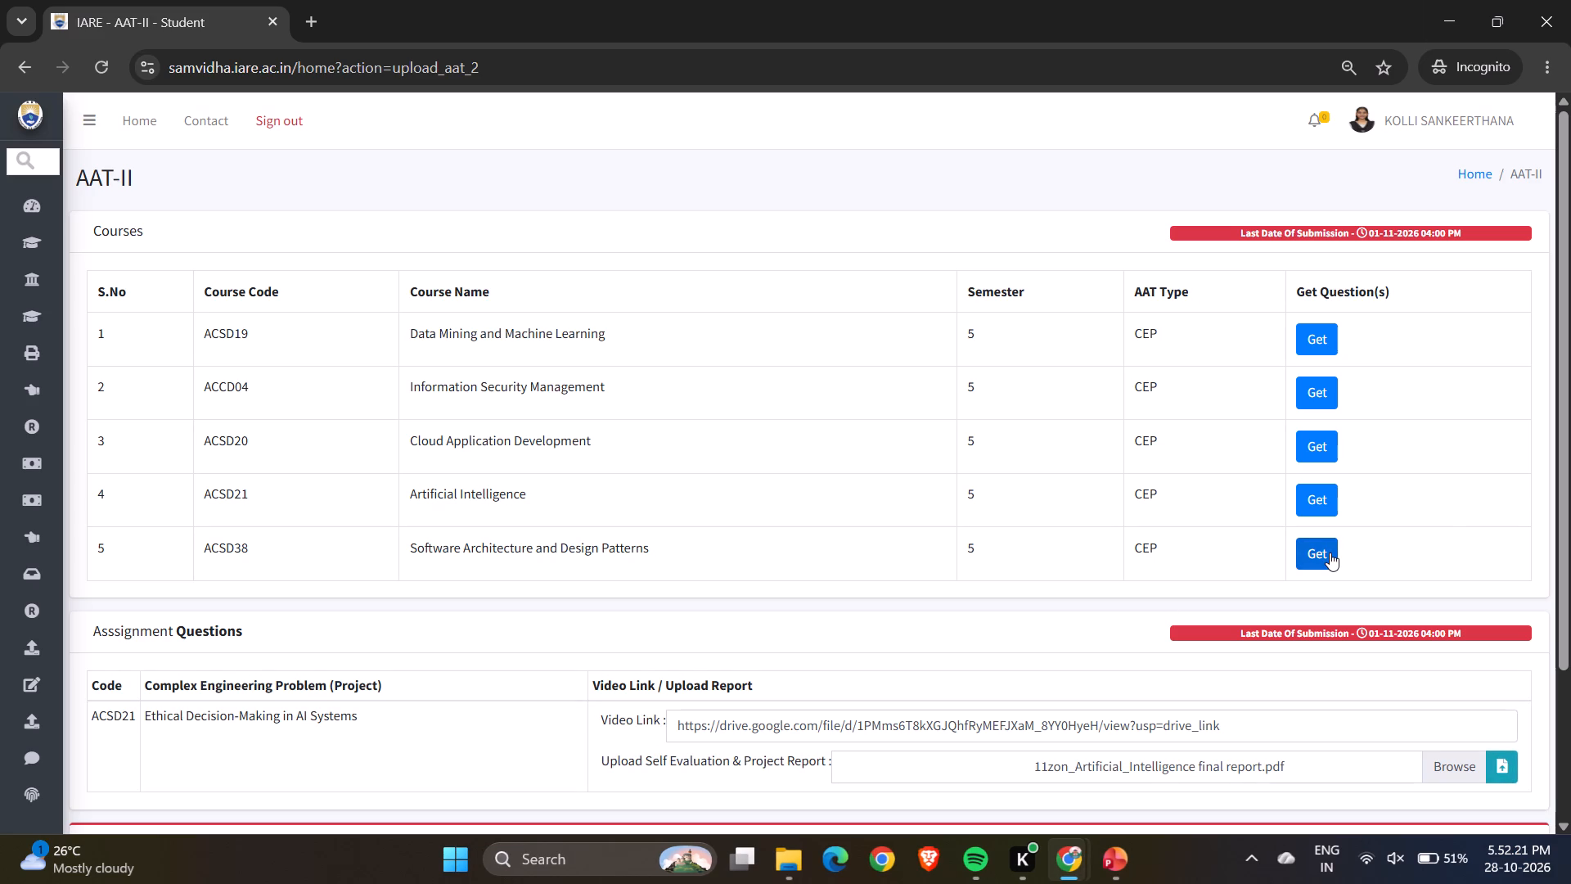
pyautogui.click(1324, 564)
# Close the IARE portal window and the Exception Handling images search tab, and return to the PowerPoint presentation.
pyautogui.click(1570, 0)
pyautogui.click(1157, 259)
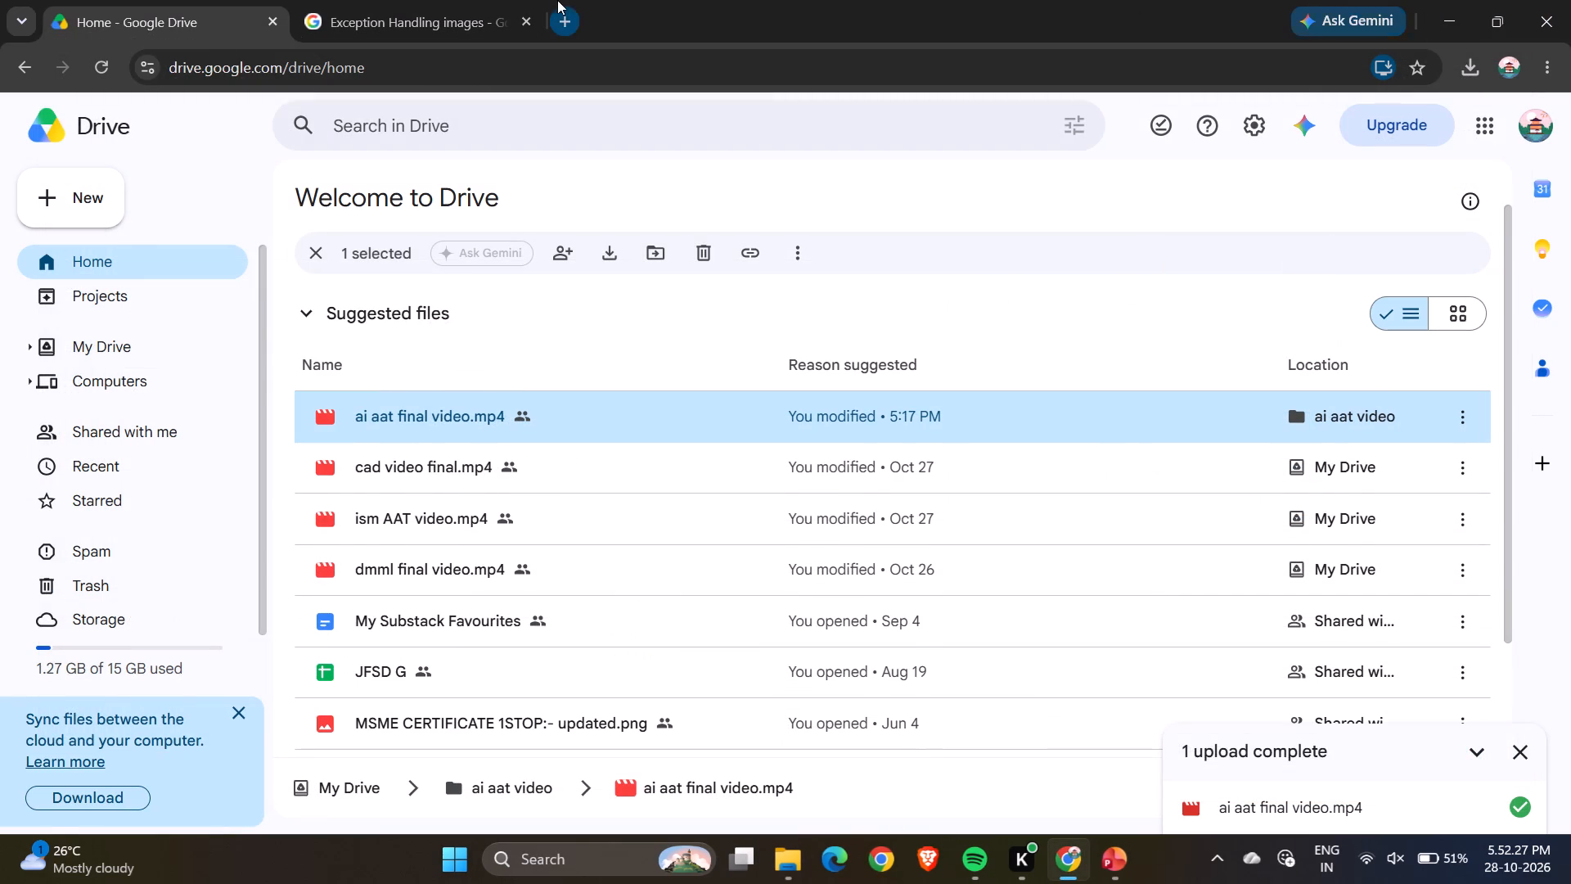
pyautogui.click(529, 16)
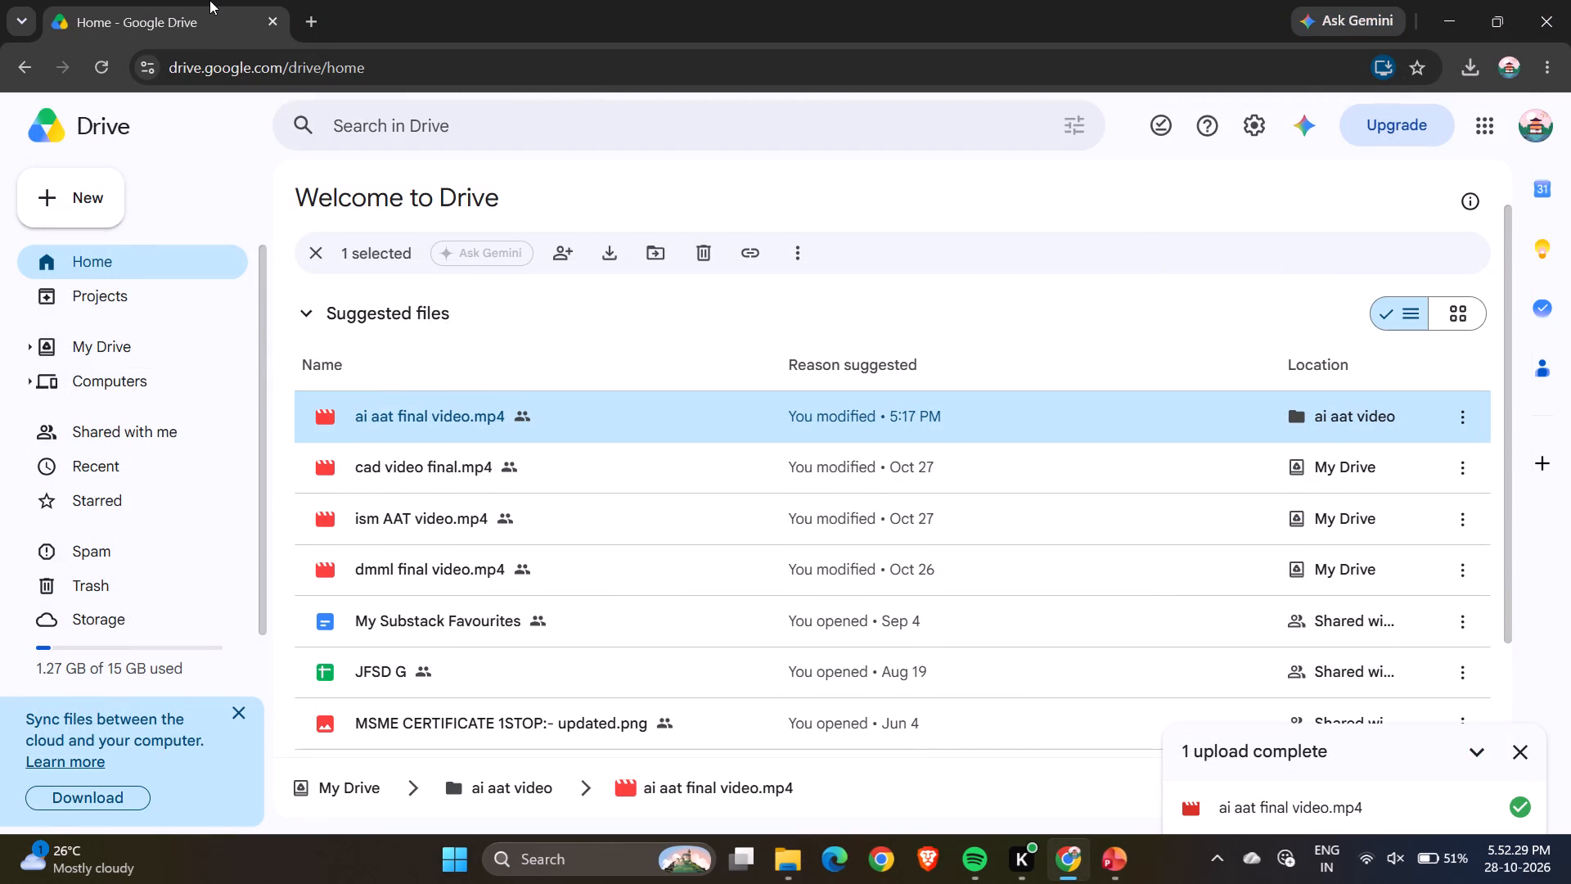
pyautogui.click(209, 0)
pyautogui.click(1456, 7)
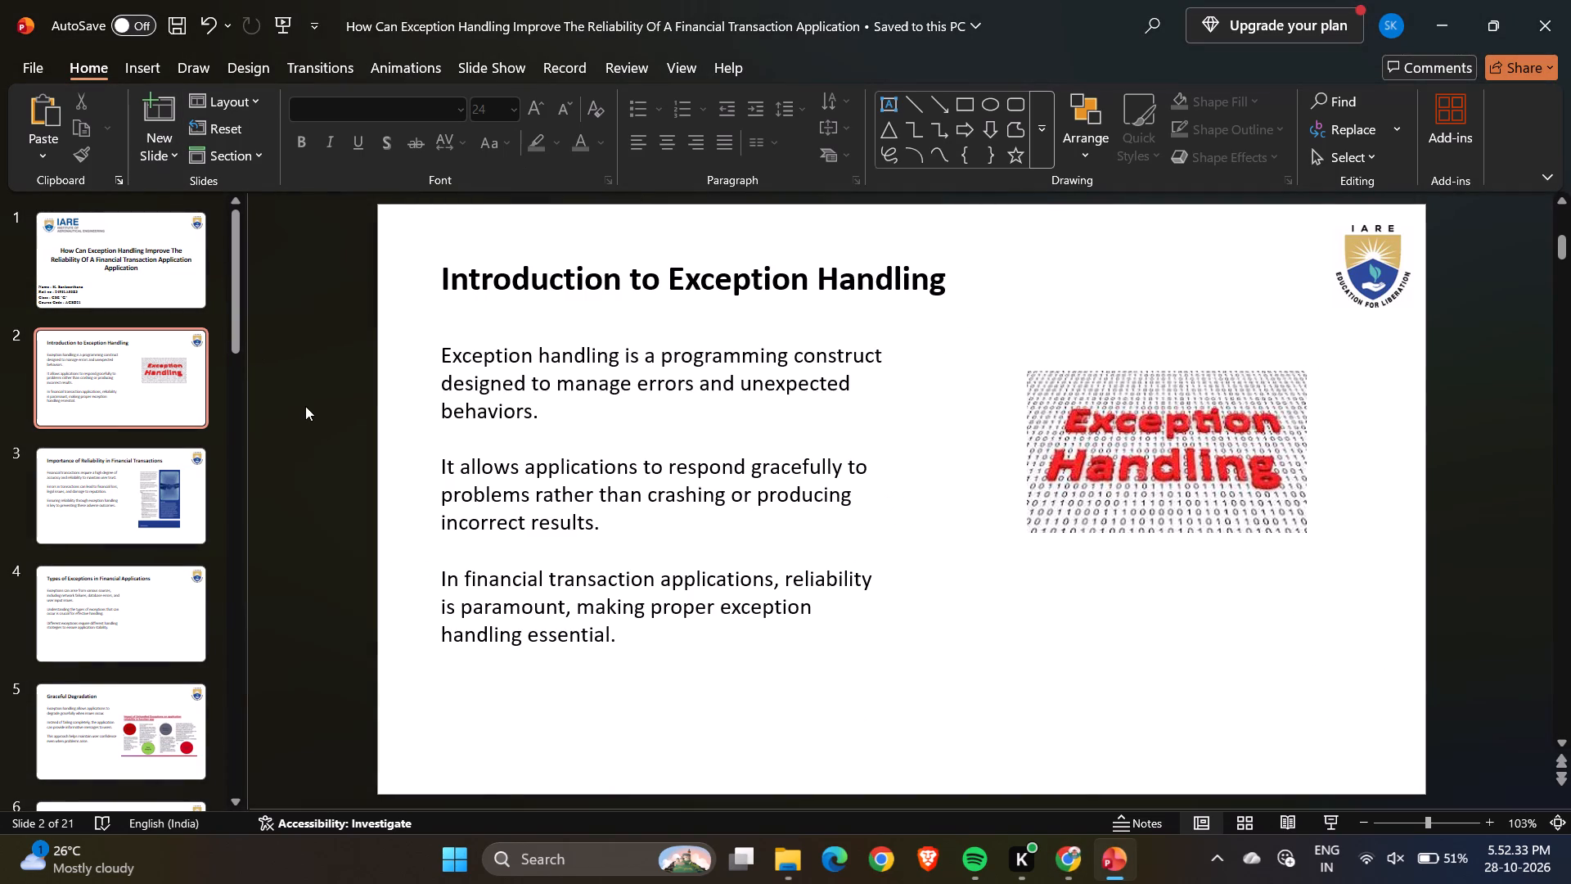
# Look through the slide thumbnails of the exception-handling presentation from the introduction to the closing Thankyou slide.
pyautogui.click(305, 406)
pyautogui.scroll(-9, 169, 643)
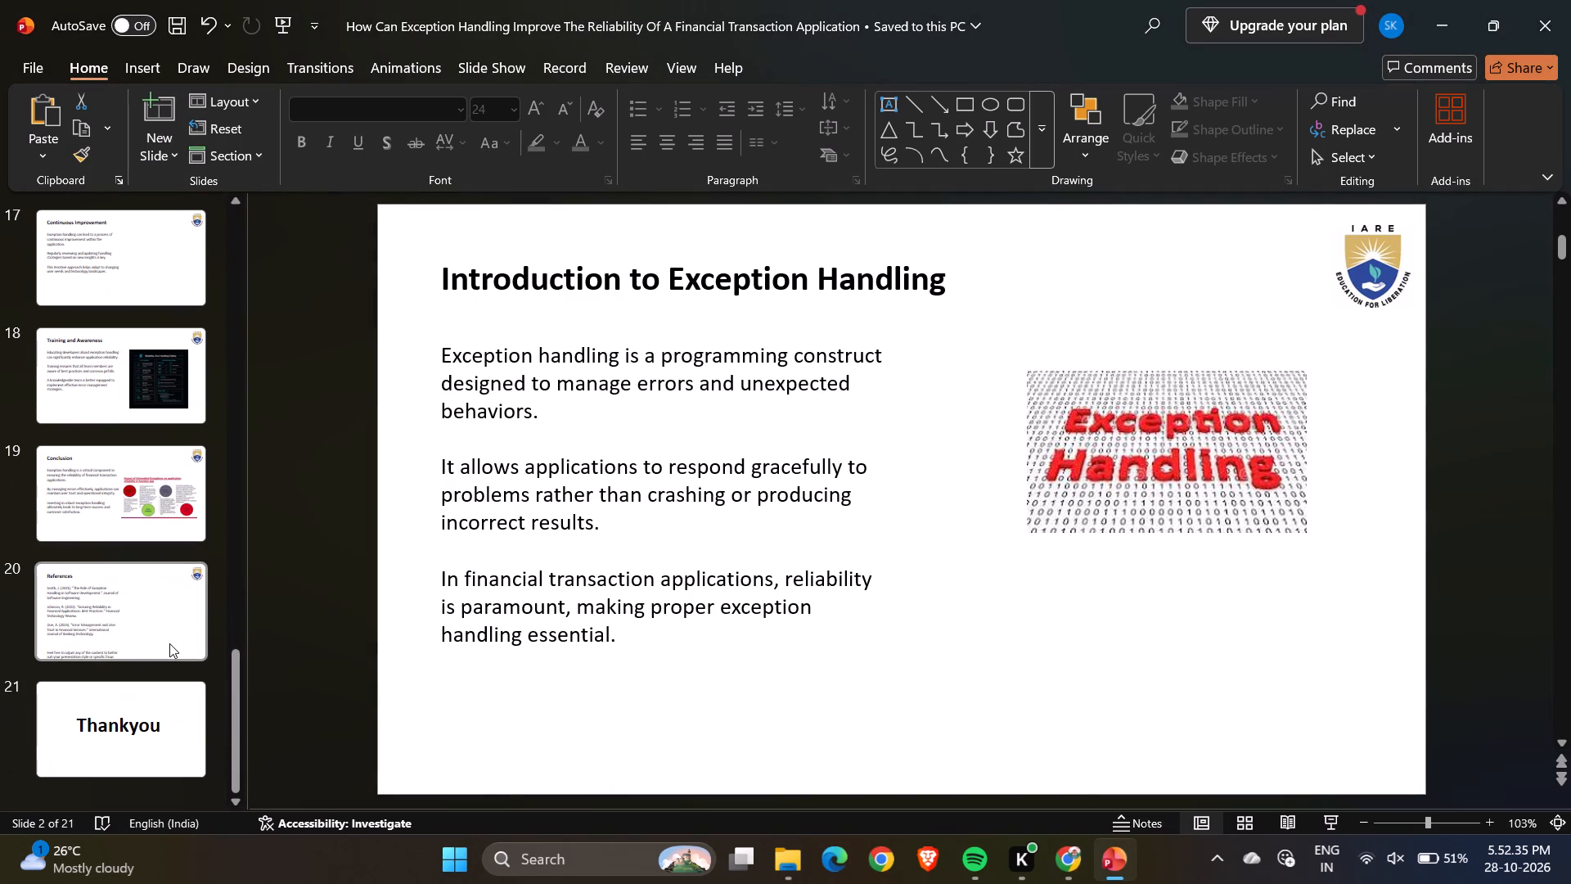
pyautogui.scroll(6, 169, 643)
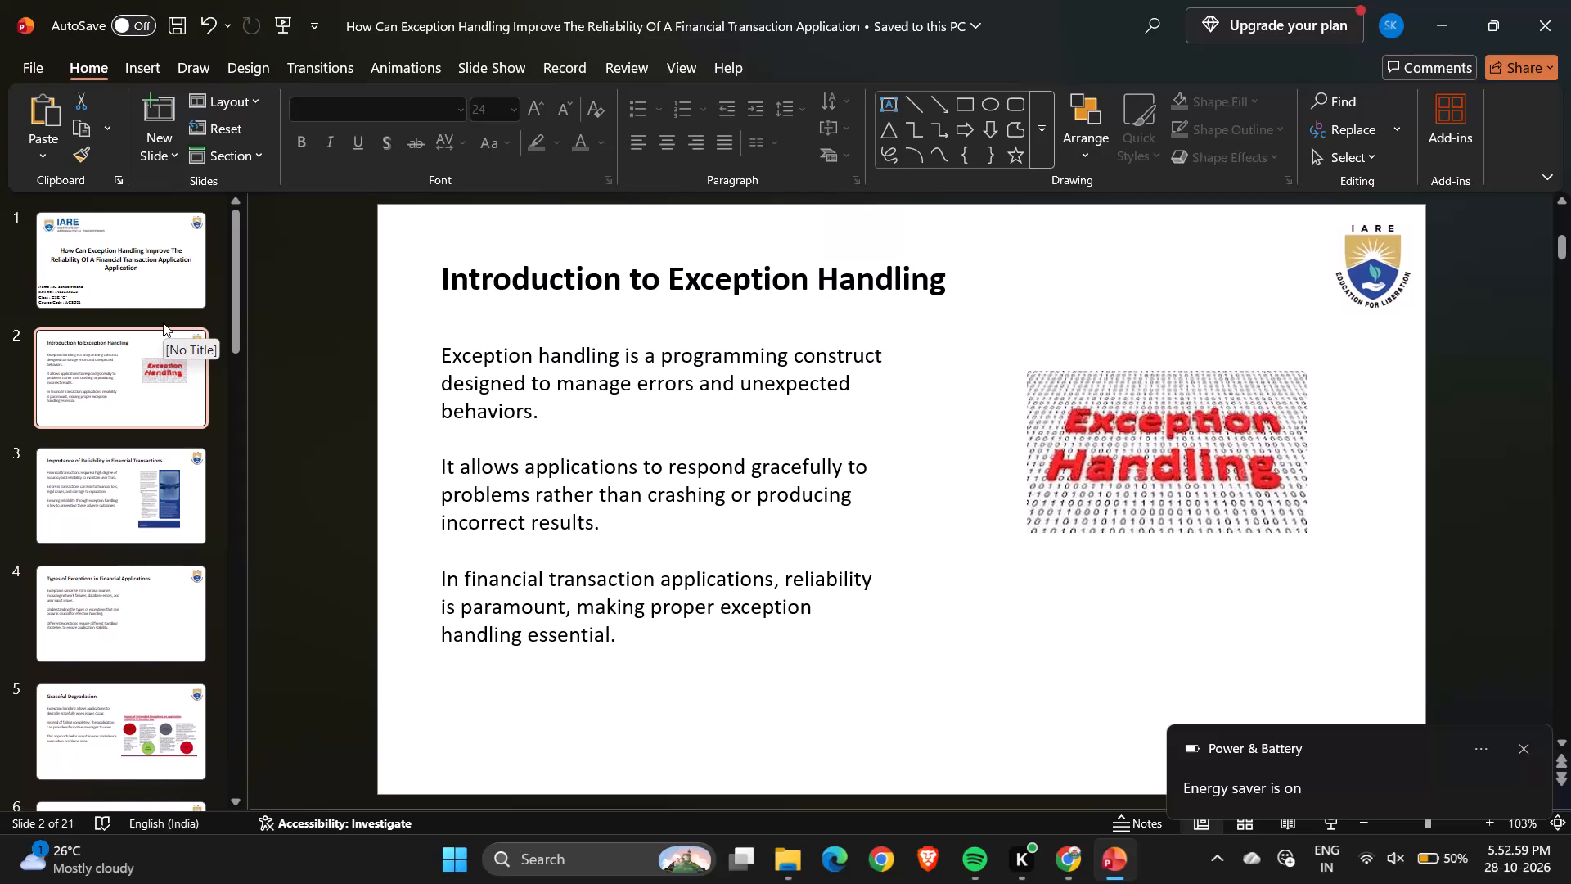
pyautogui.click(617, 725)
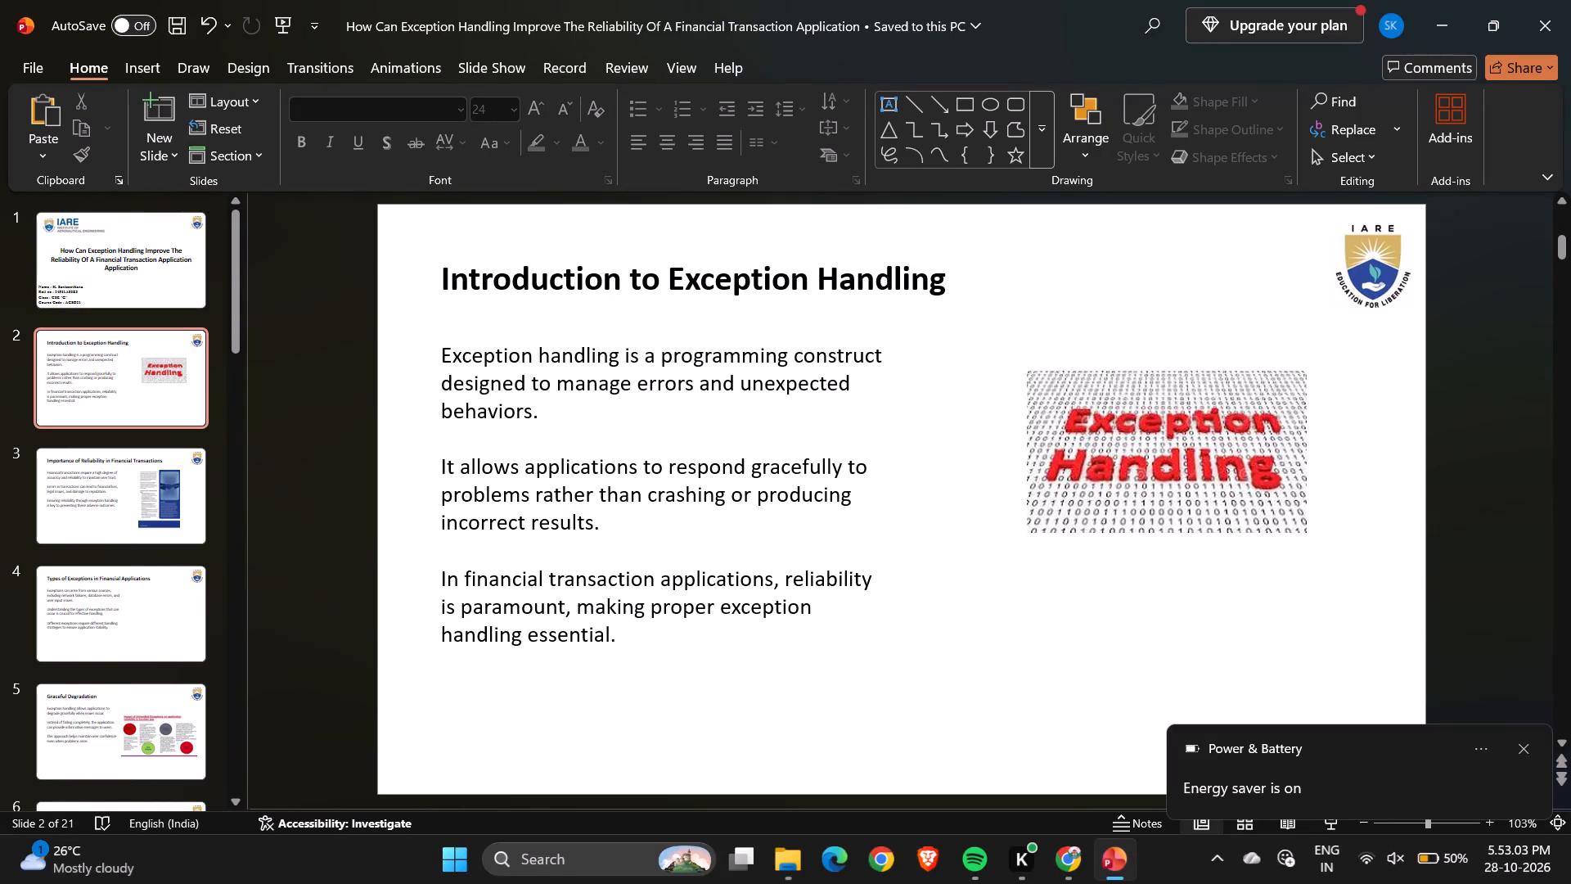
# In File Explorer, delete the presentation "Computer Networks In Switching Techniques ppt" from the AAT TECH TALK folder.
pyautogui.click(790, 872)
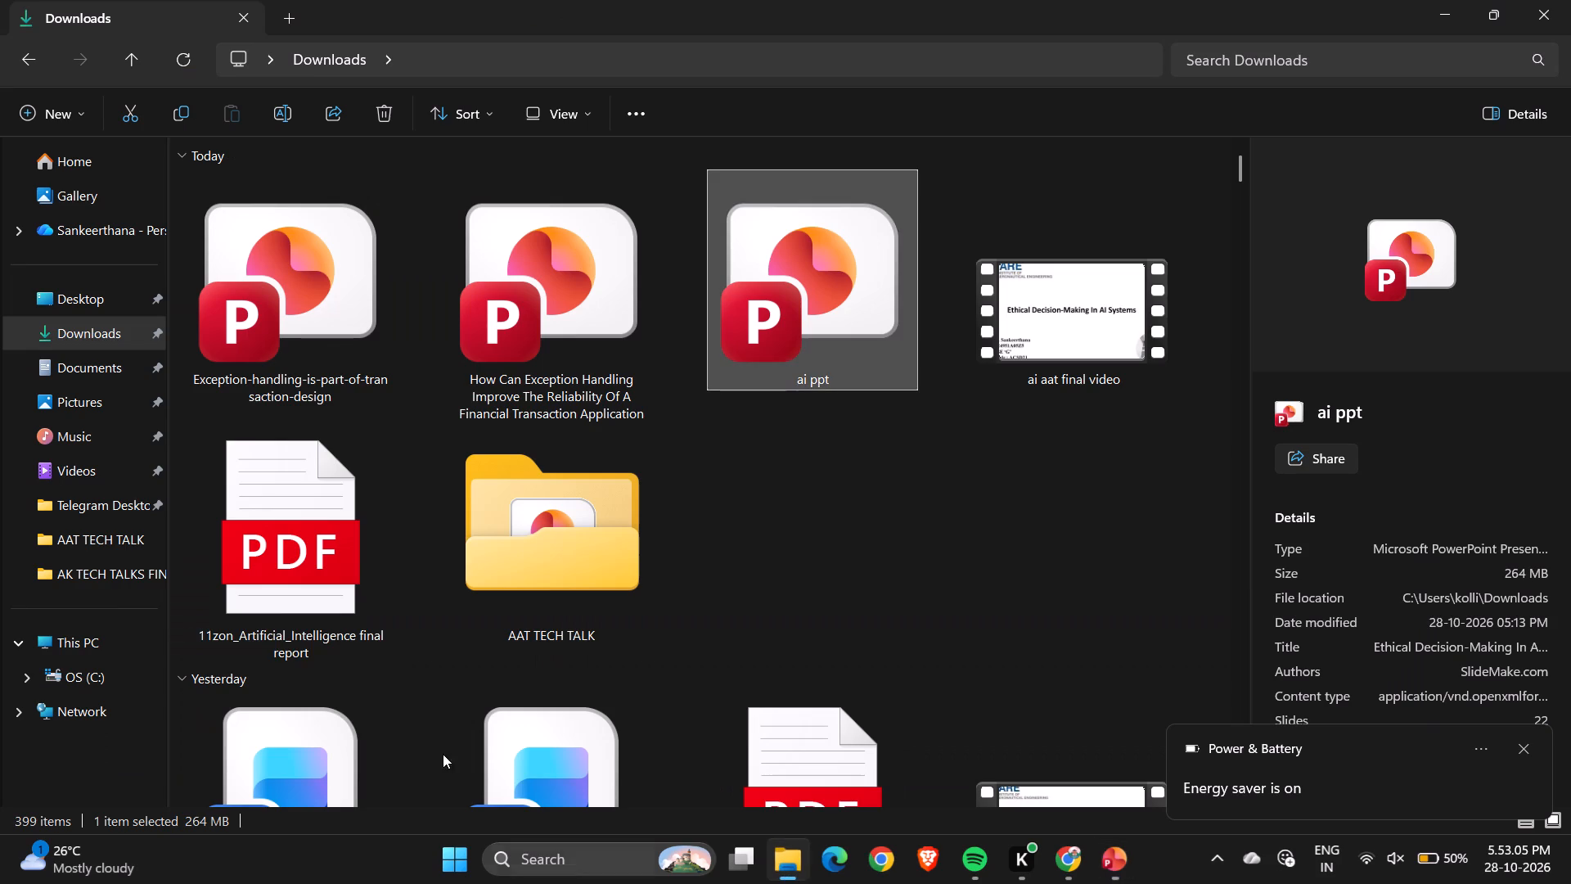
pyautogui.click(109, 573)
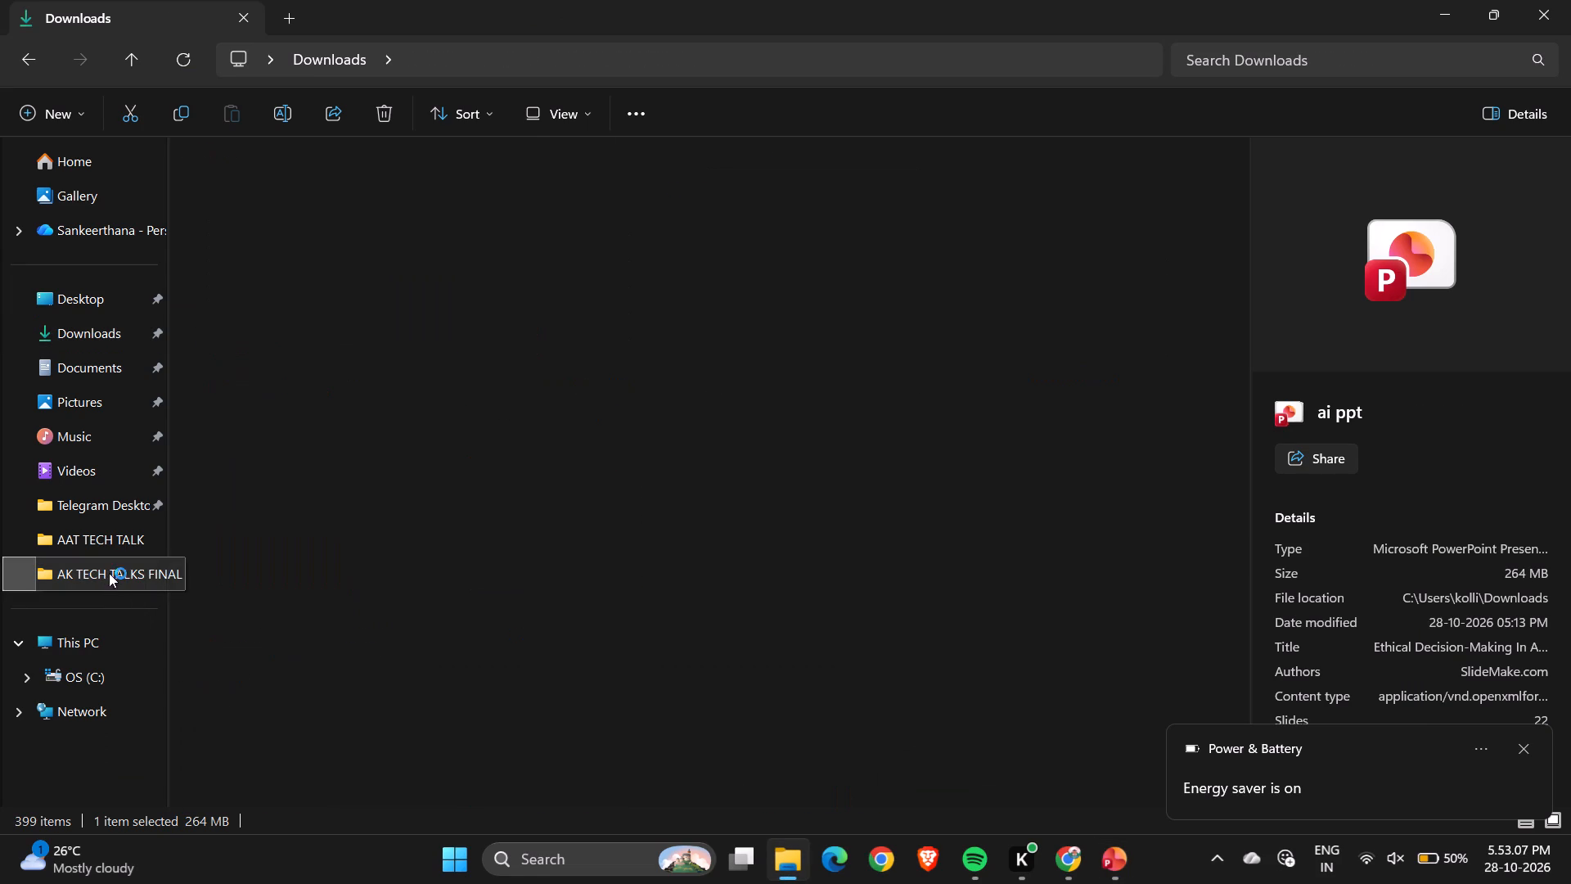
pyautogui.click(101, 539)
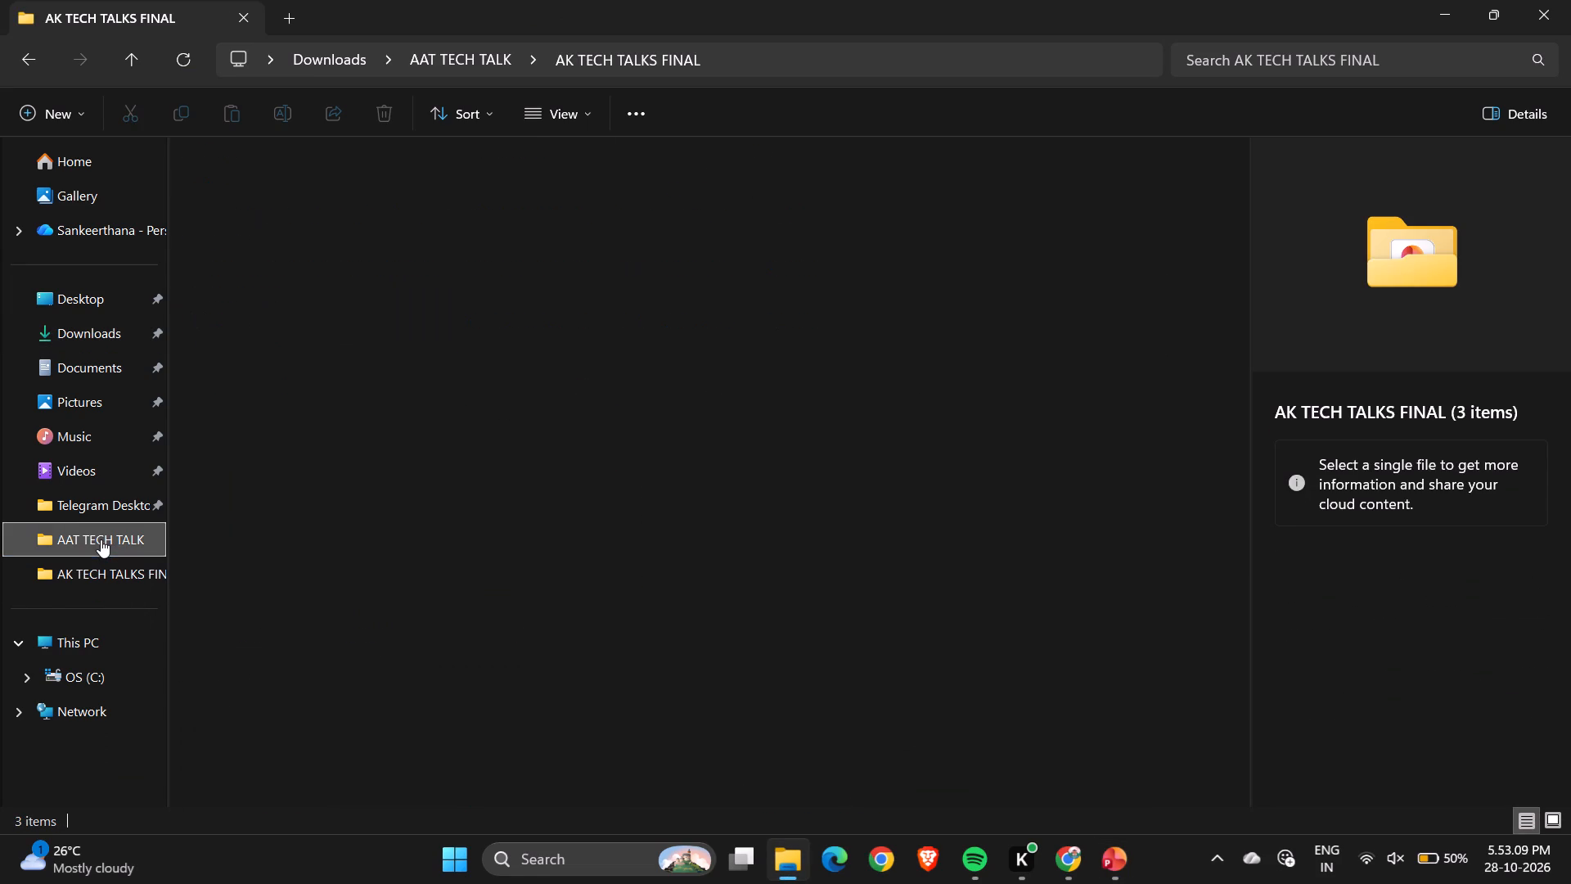
pyautogui.doubleClick(337, 230)
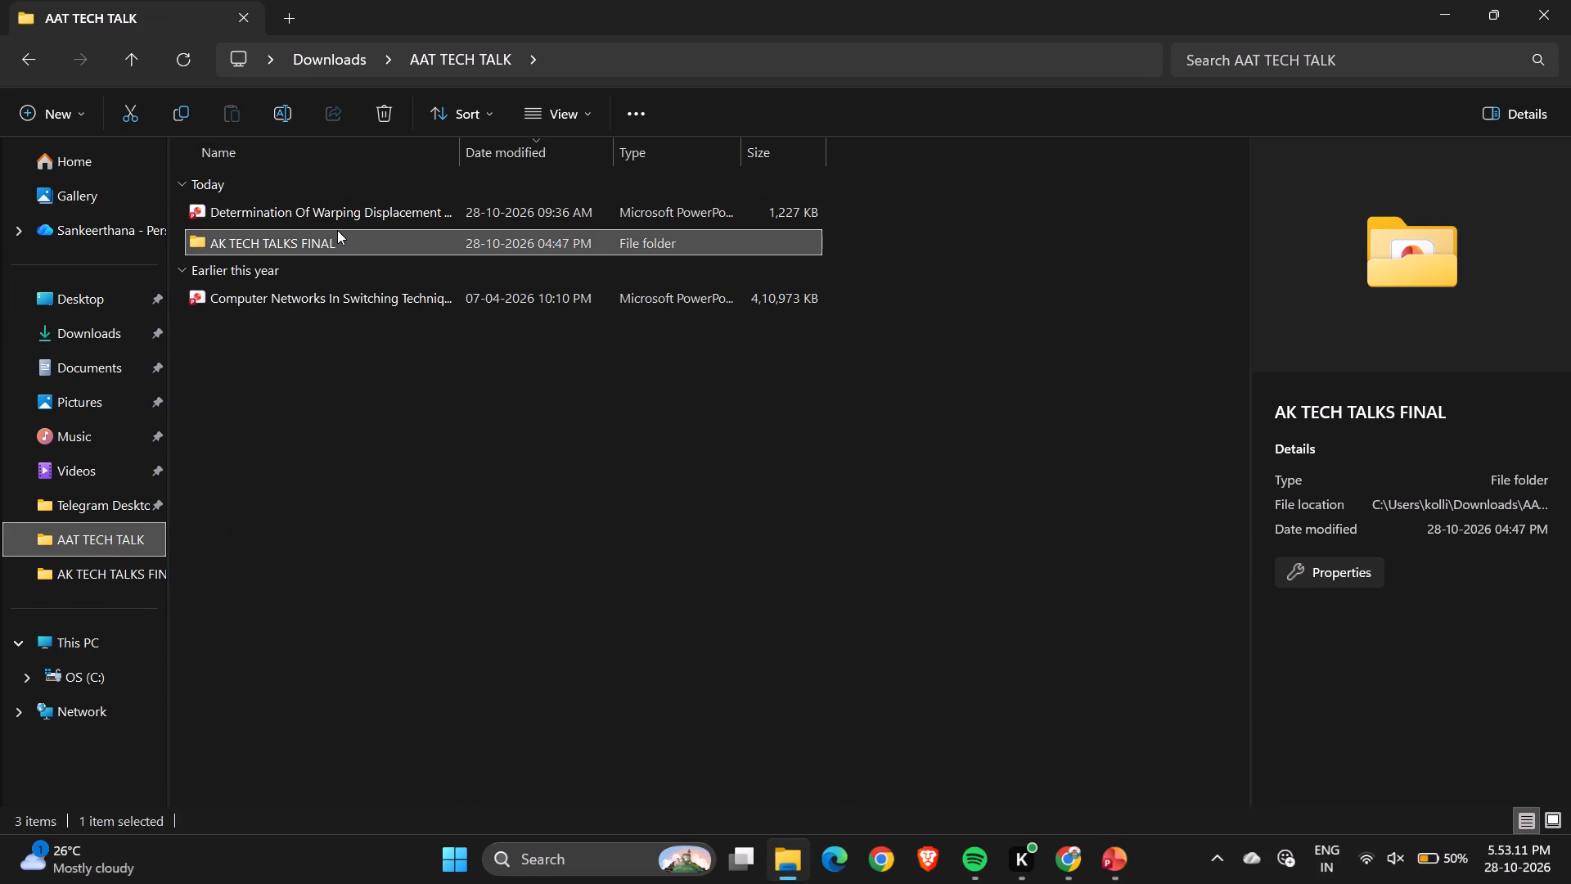
pyautogui.click(80, 540)
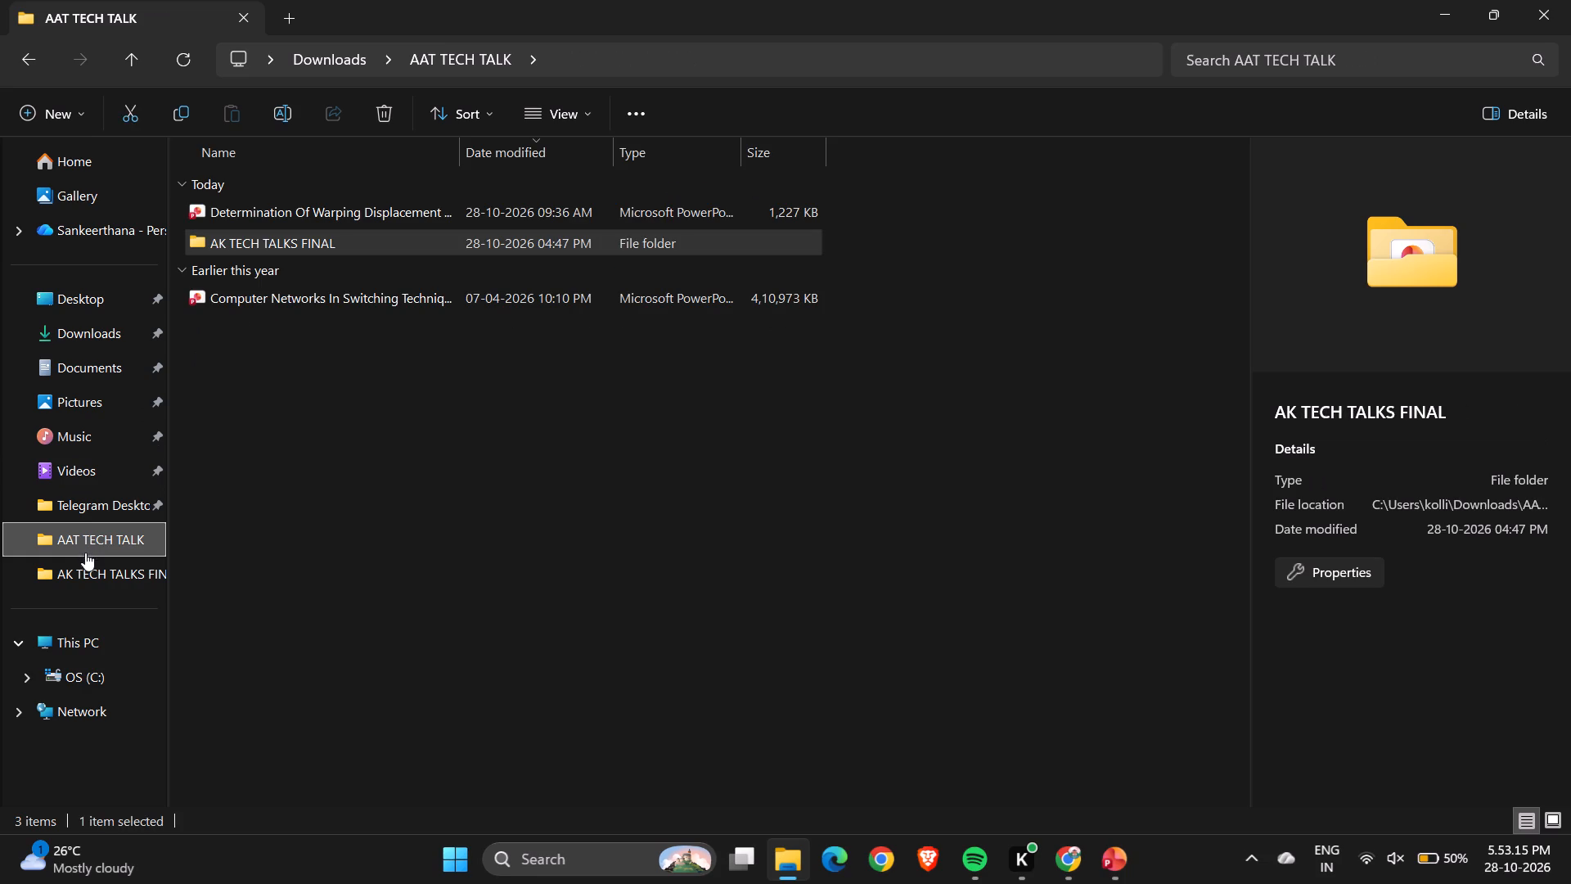
pyautogui.click(85, 563)
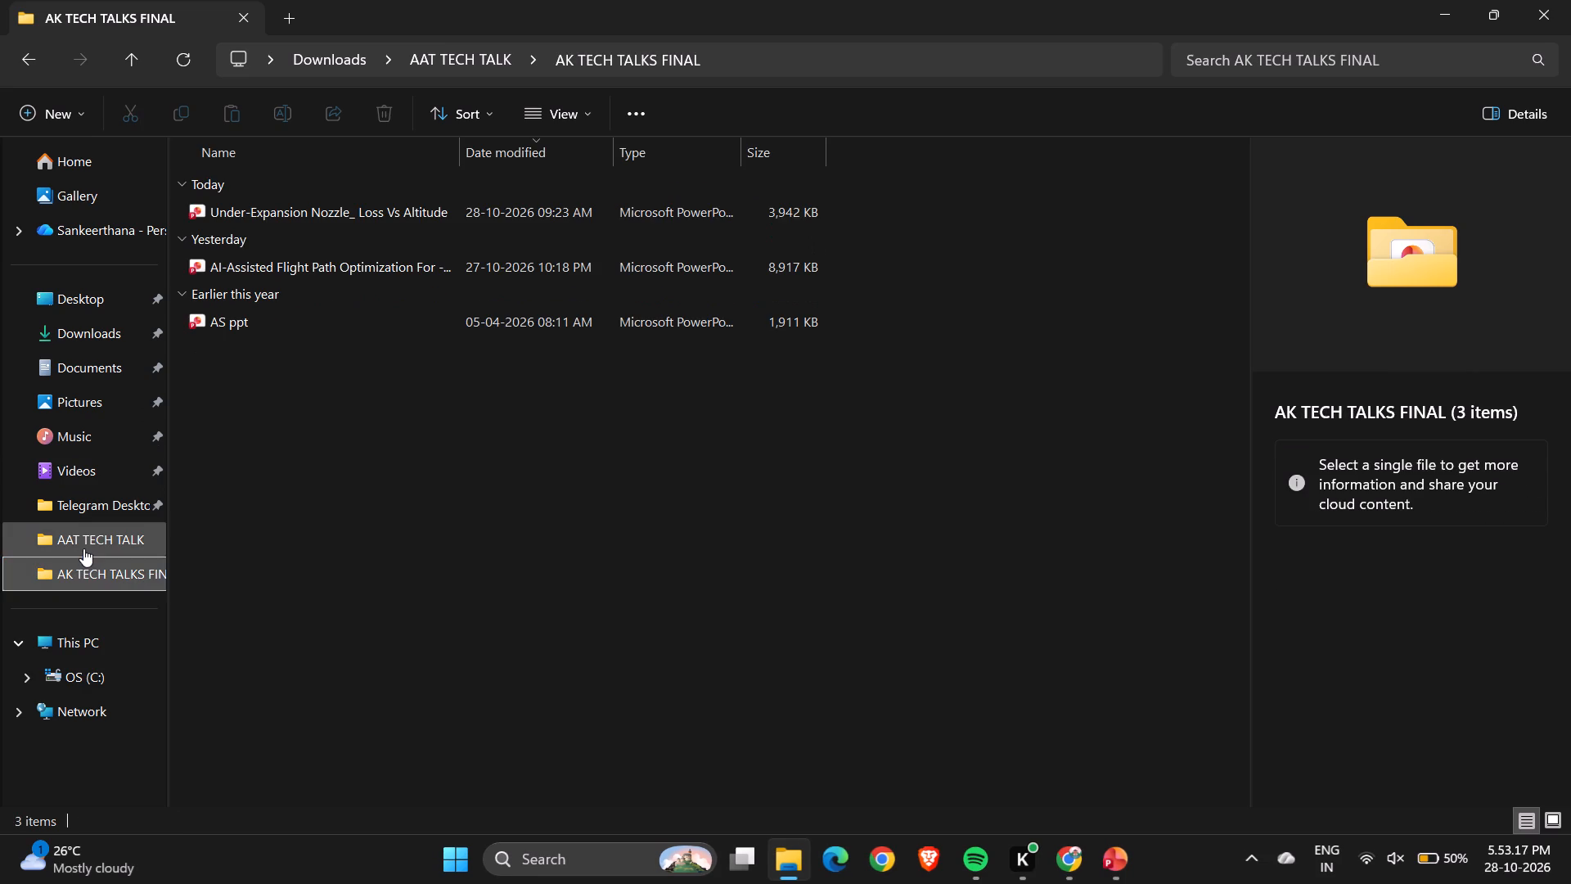
pyautogui.click(83, 548)
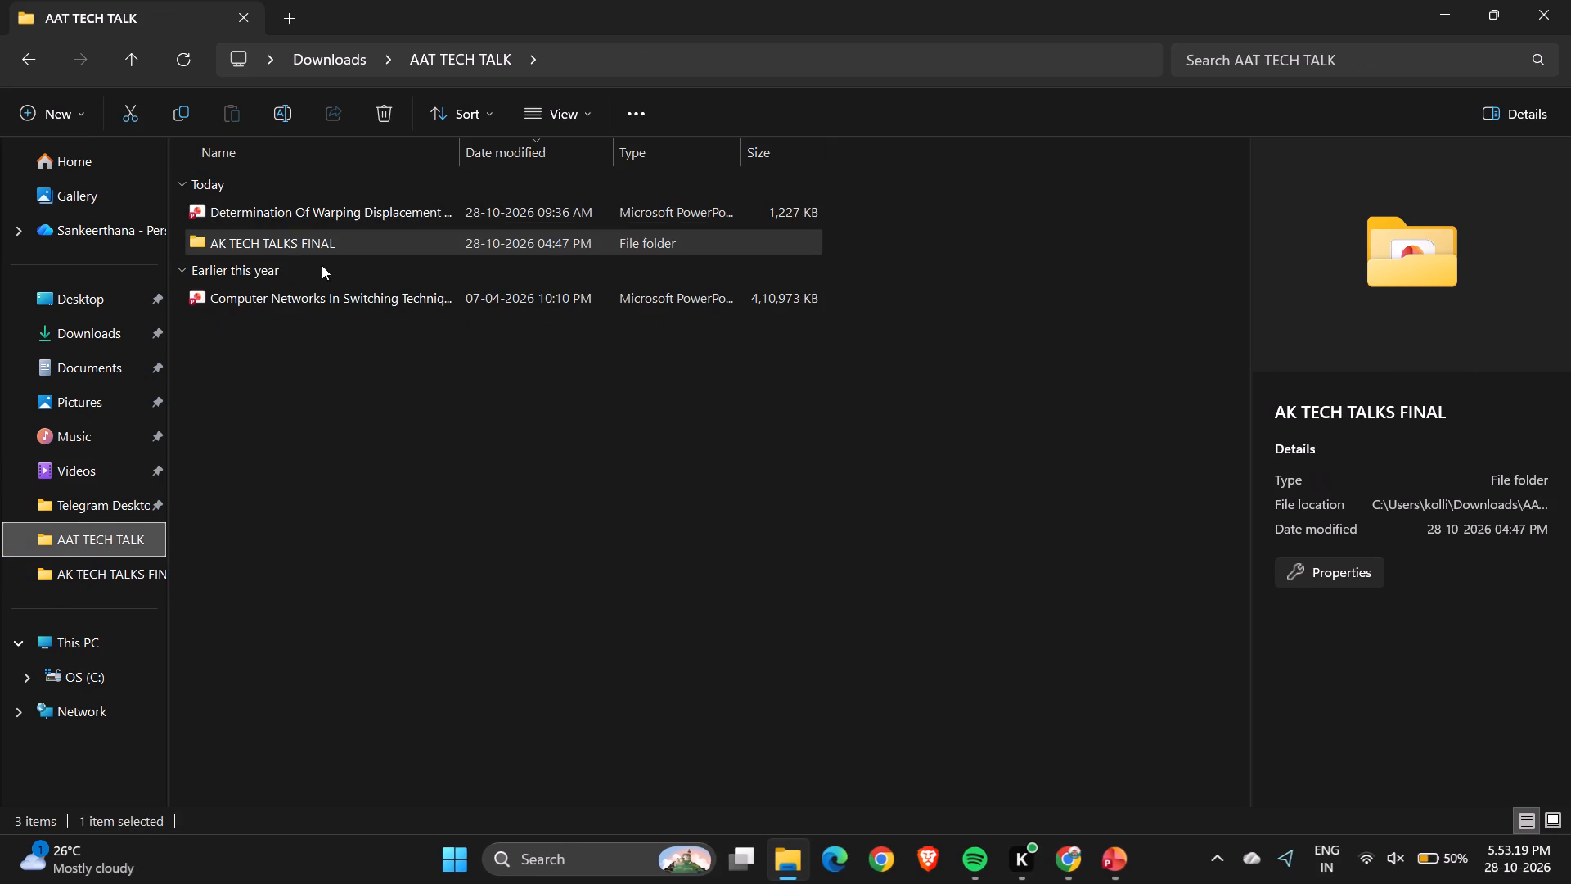
pyautogui.click(306, 297)
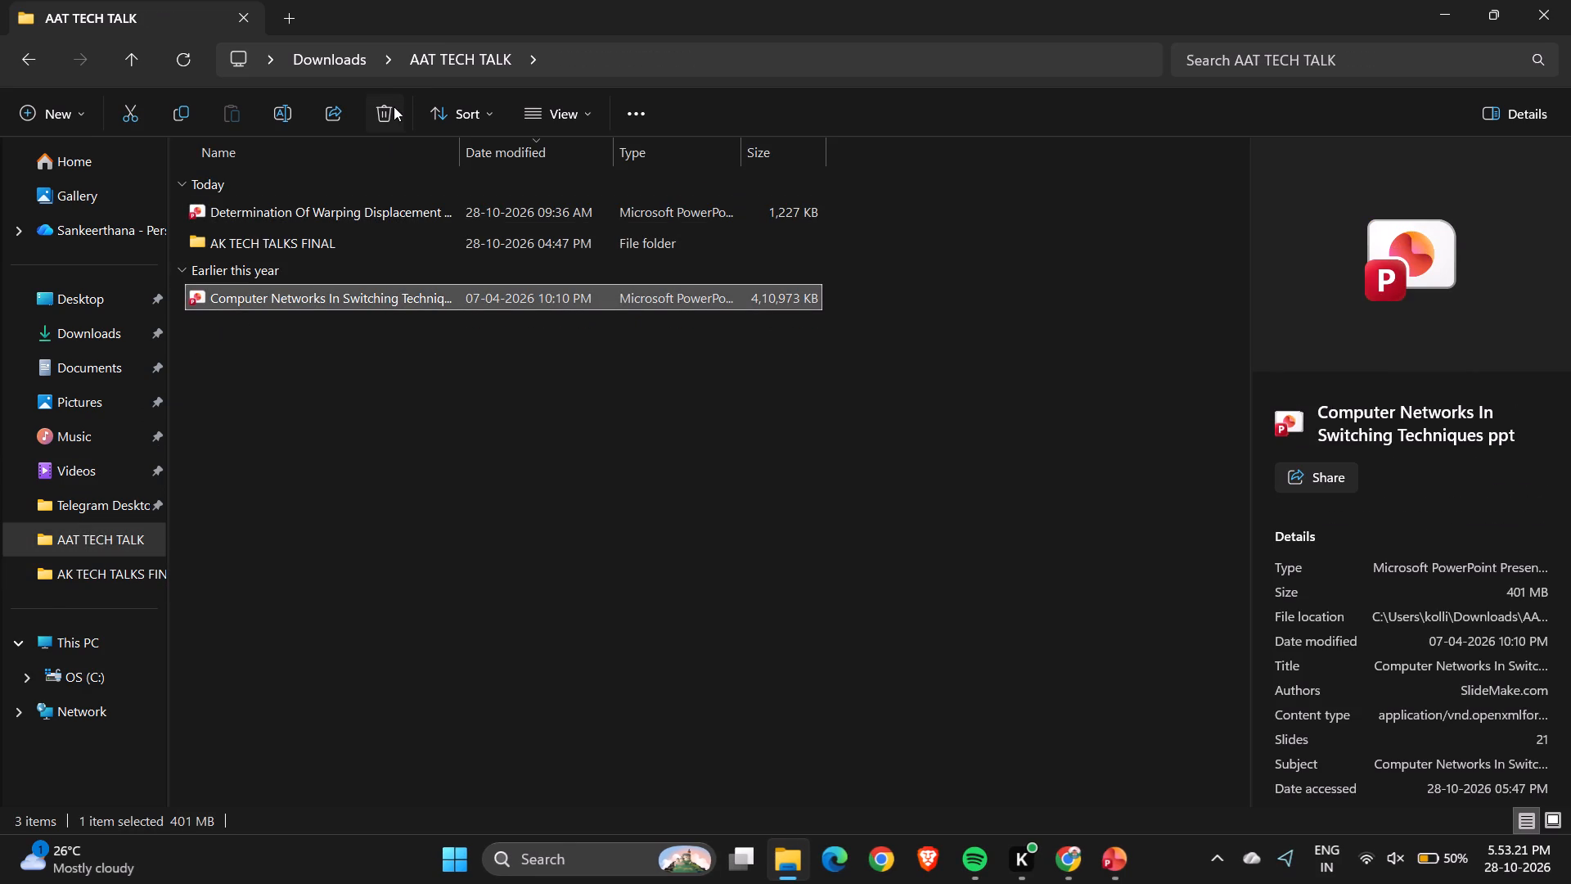
pyautogui.click(391, 109)
# Delete the presentation "AS ppt" from the AK TECH TALKS FINAL subfolder.
pyautogui.doubleClick(331, 236)
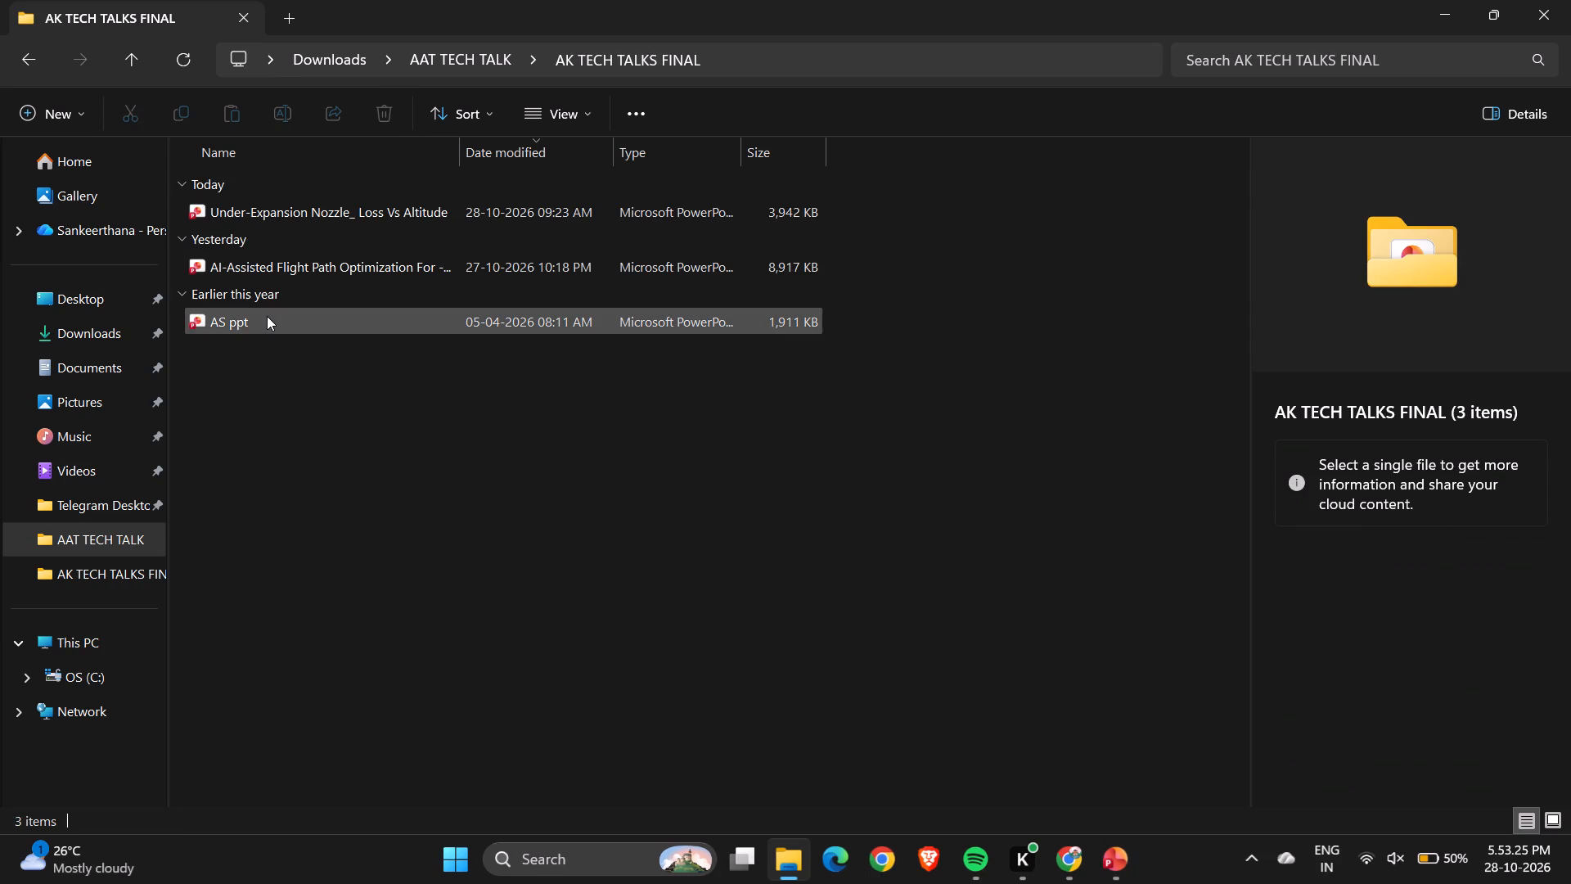
pyautogui.click(267, 316)
pyautogui.click(392, 122)
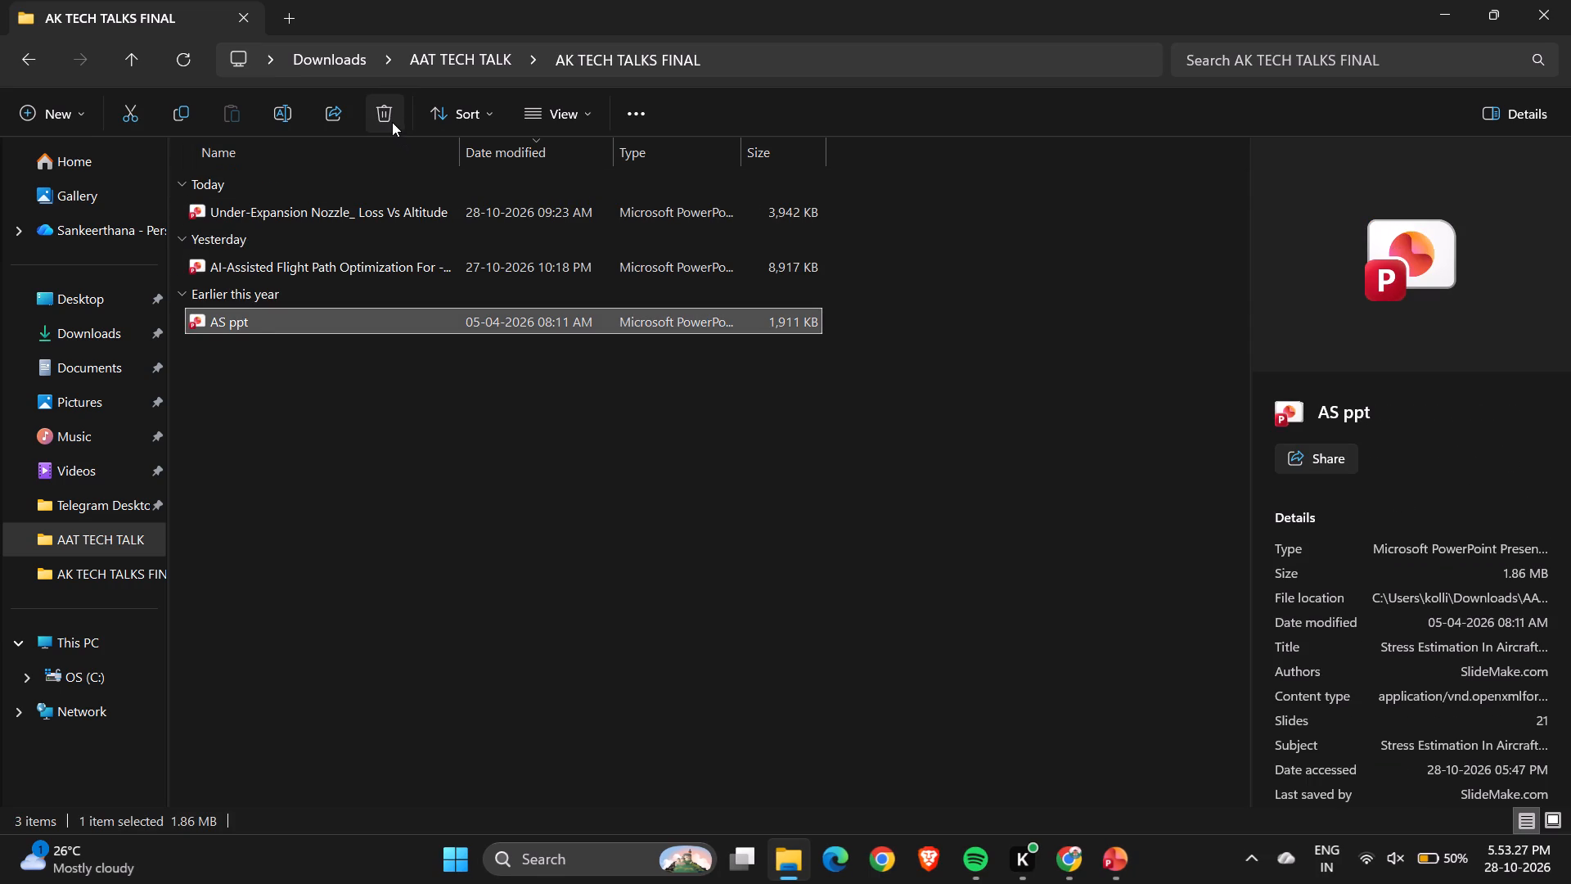
# Move the "Determination Of Warping Displacement" presentation from AAT TECH TALK into the AK TECH TALKS FINAL folder and open that folder.
pyautogui.click(83, 576)
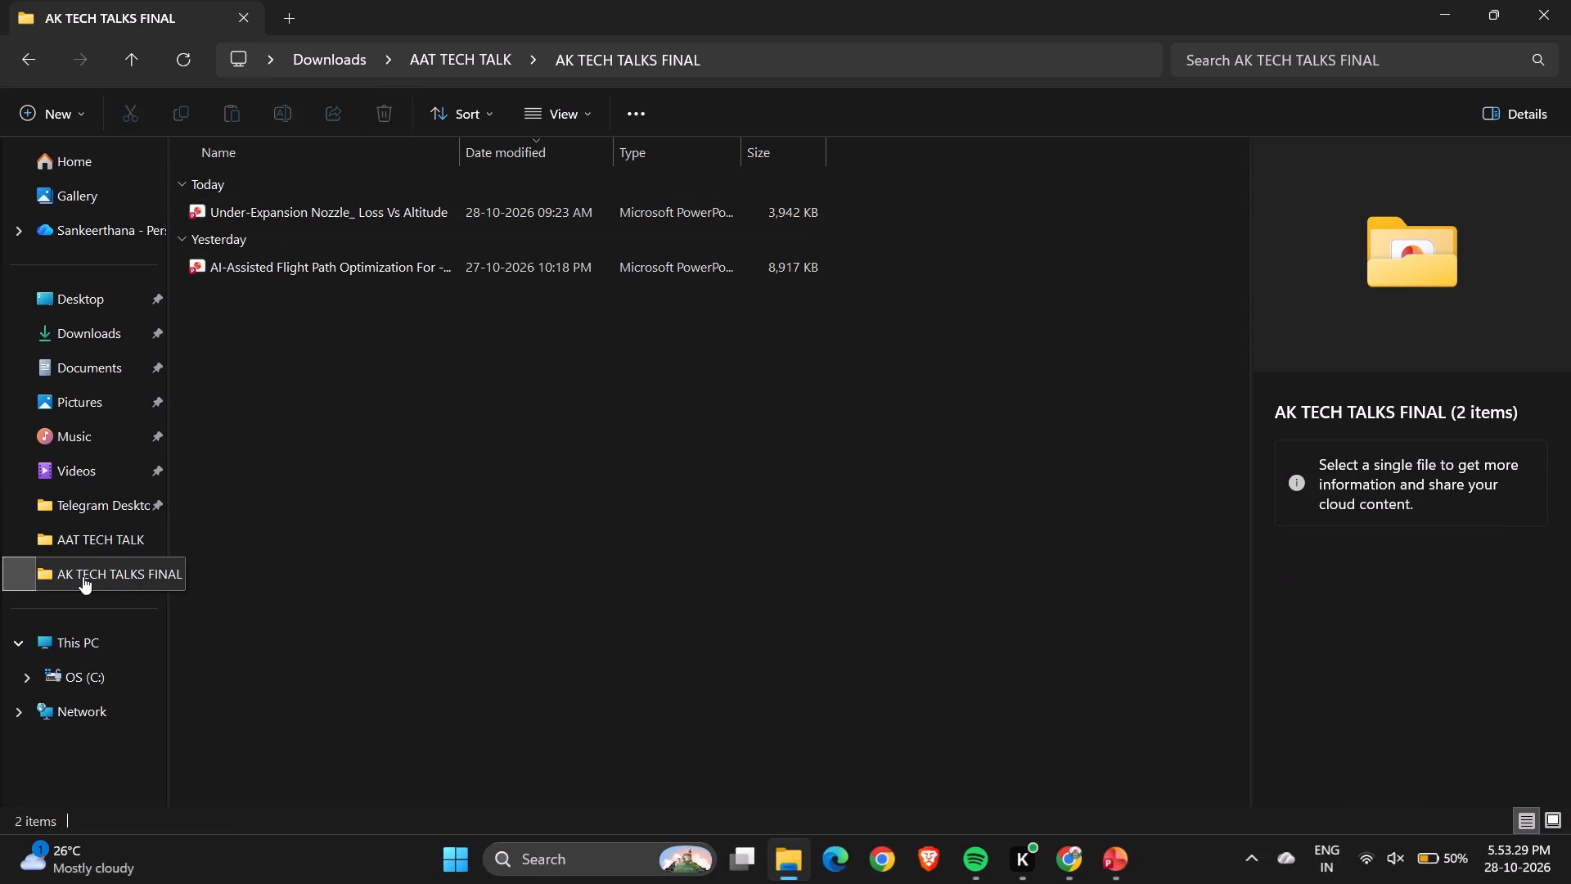
pyautogui.click(85, 547)
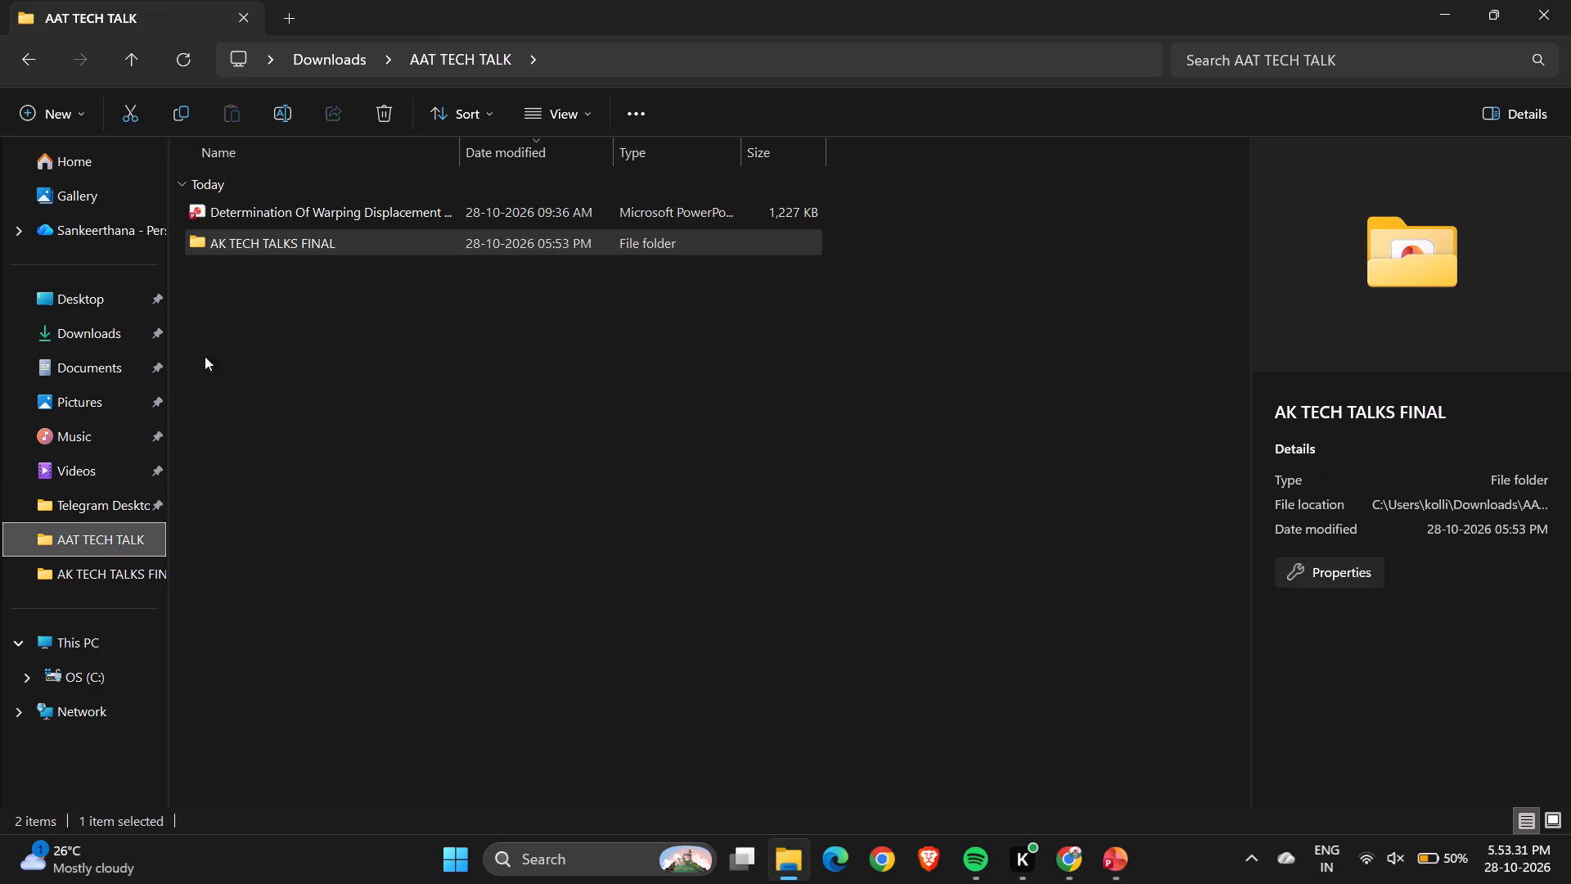
pyautogui.moveTo(319, 208); pyautogui.dragTo(323, 234)
pyautogui.click(321, 209)
pyautogui.doubleClick(321, 209)
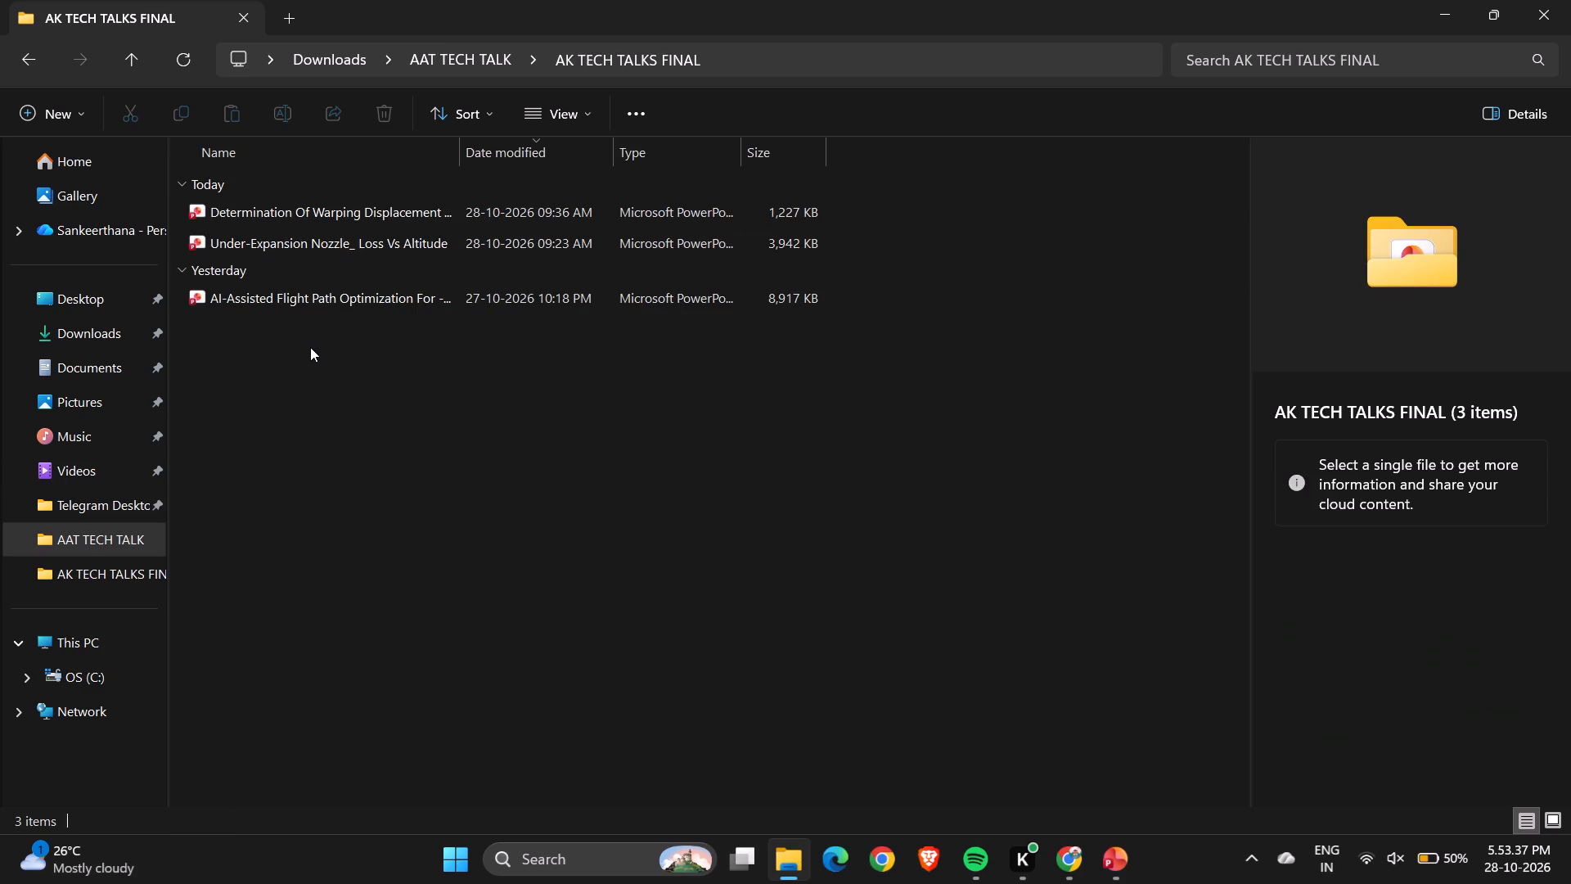
pyautogui.click(1083, 851)
pyautogui.click(1110, 850)
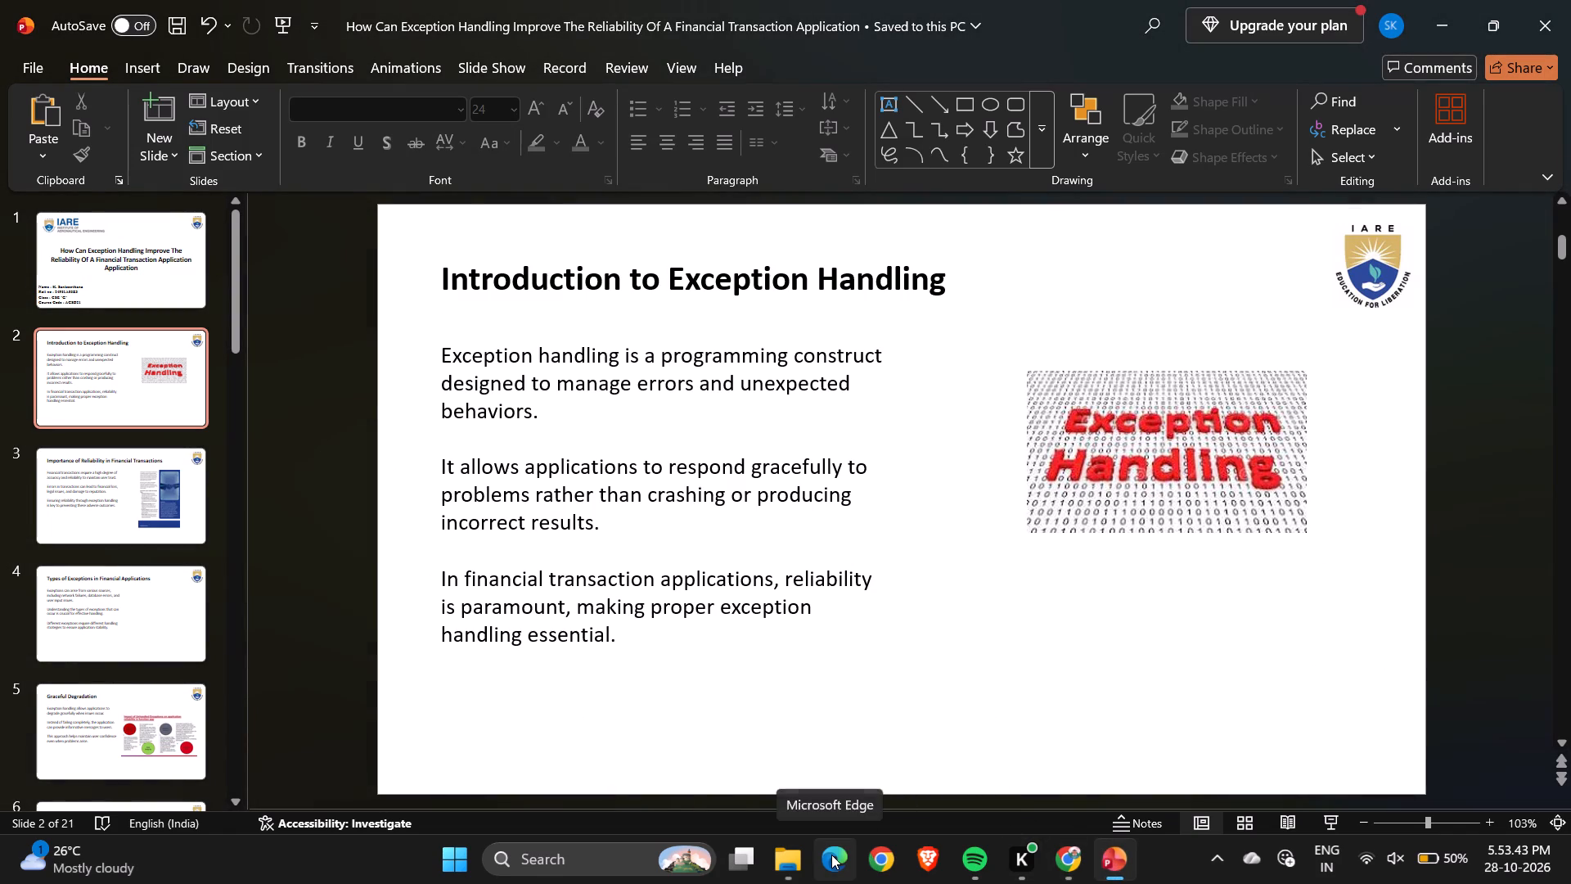
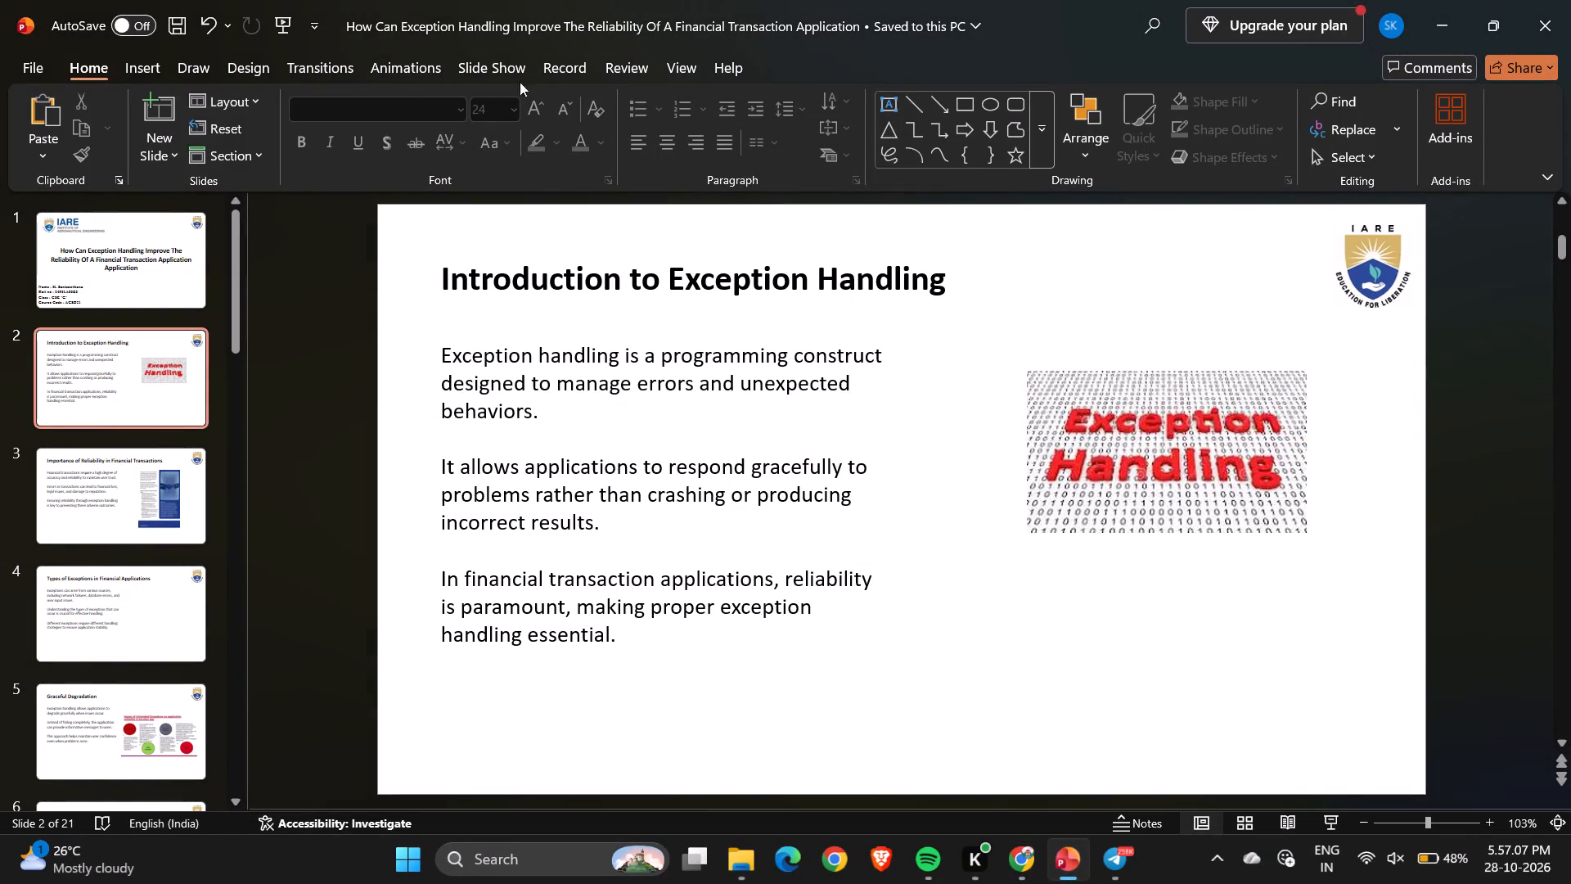
# Show the presentation's recording options, dismiss the WhatsApp notification, and advance to the slide "Importance of Reliability in Financial Transactions".
pyautogui.click(546, 70)
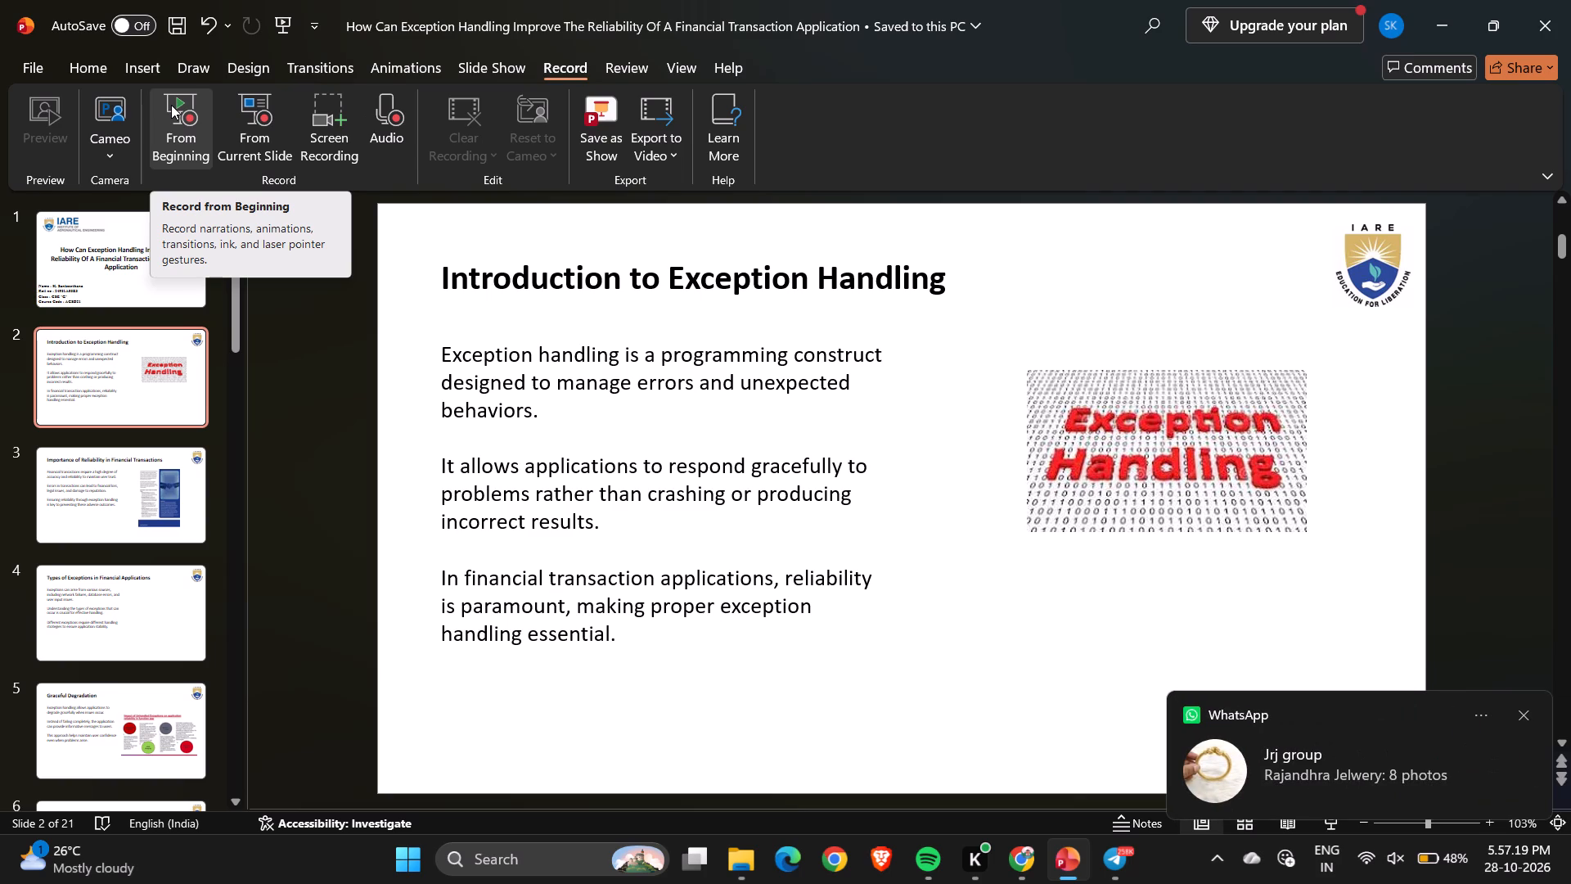
pyautogui.click(1526, 719)
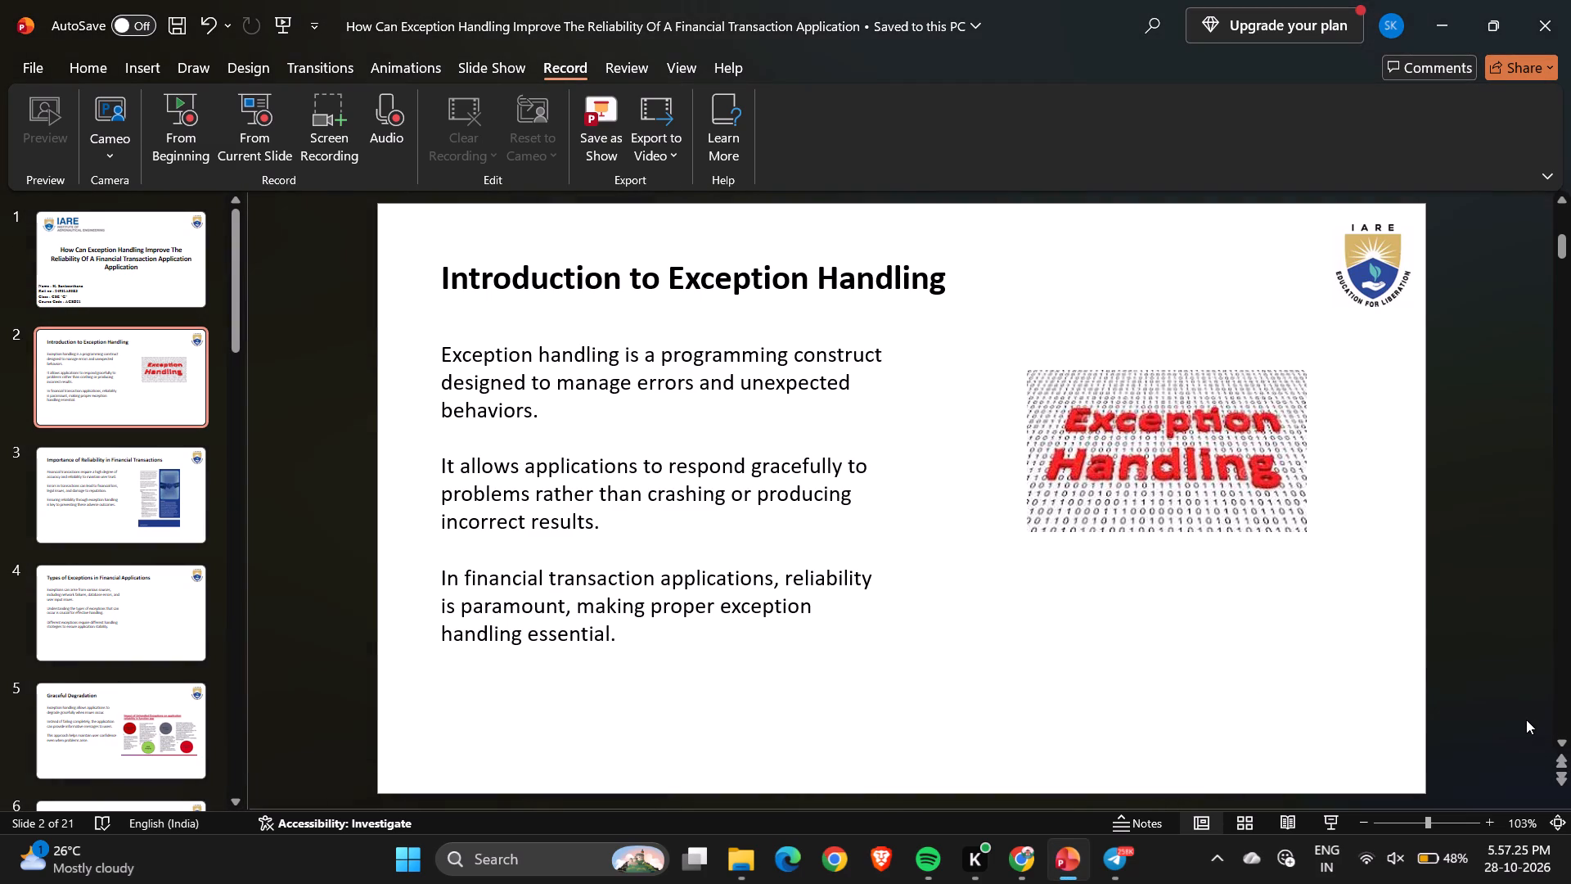
pyautogui.press('Down')
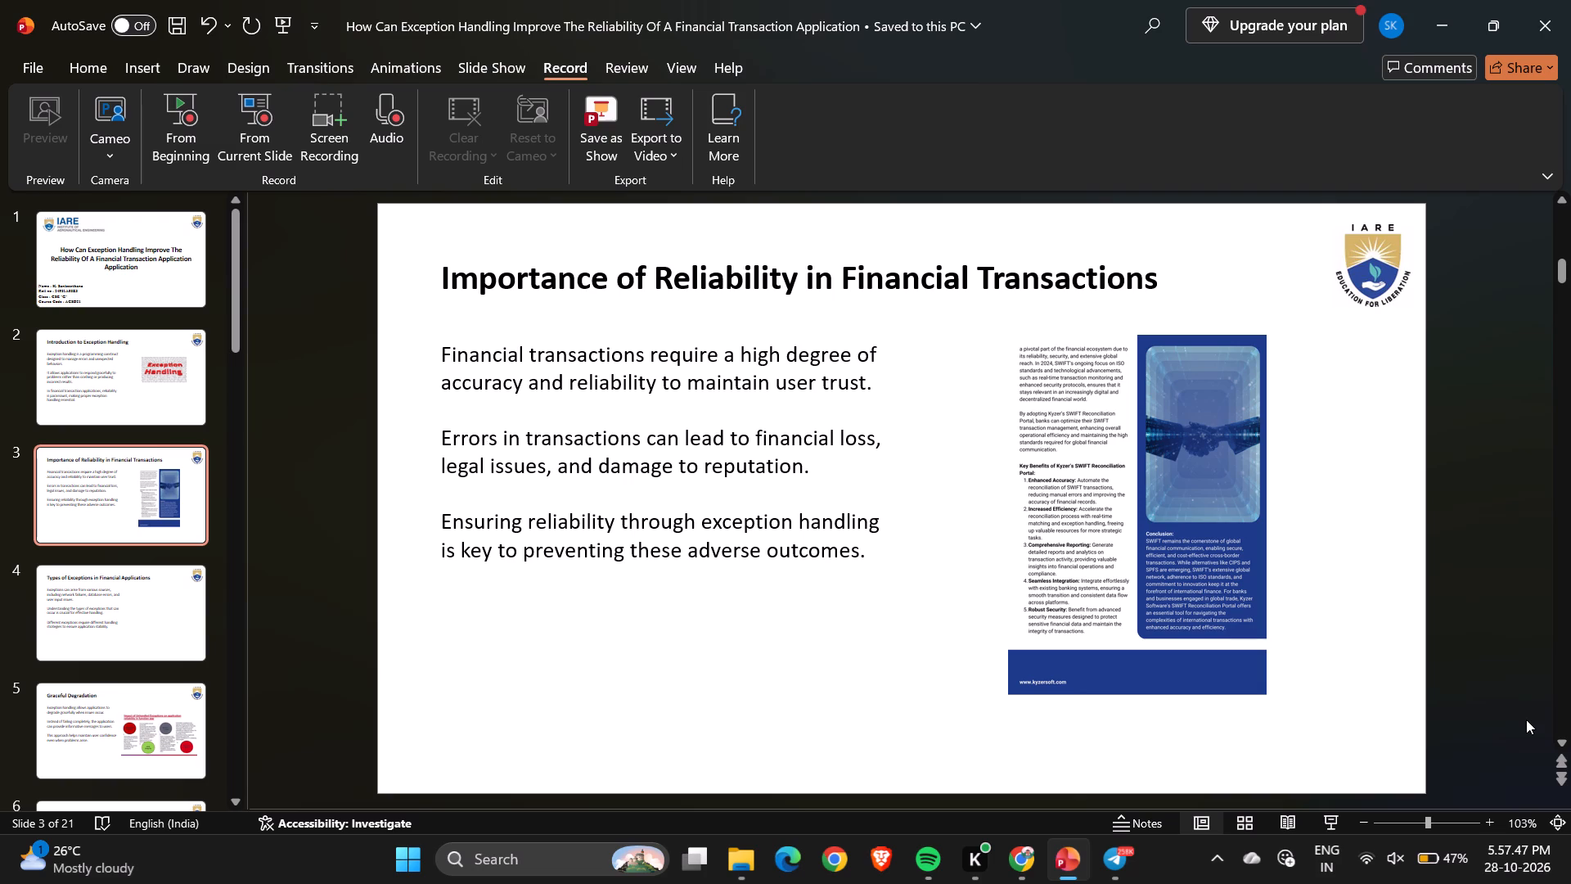
# Read through the exception-handling slides one by one, from Types of Exceptions in Financial Applications to Retry Mechanisms.
pyautogui.press('Down')
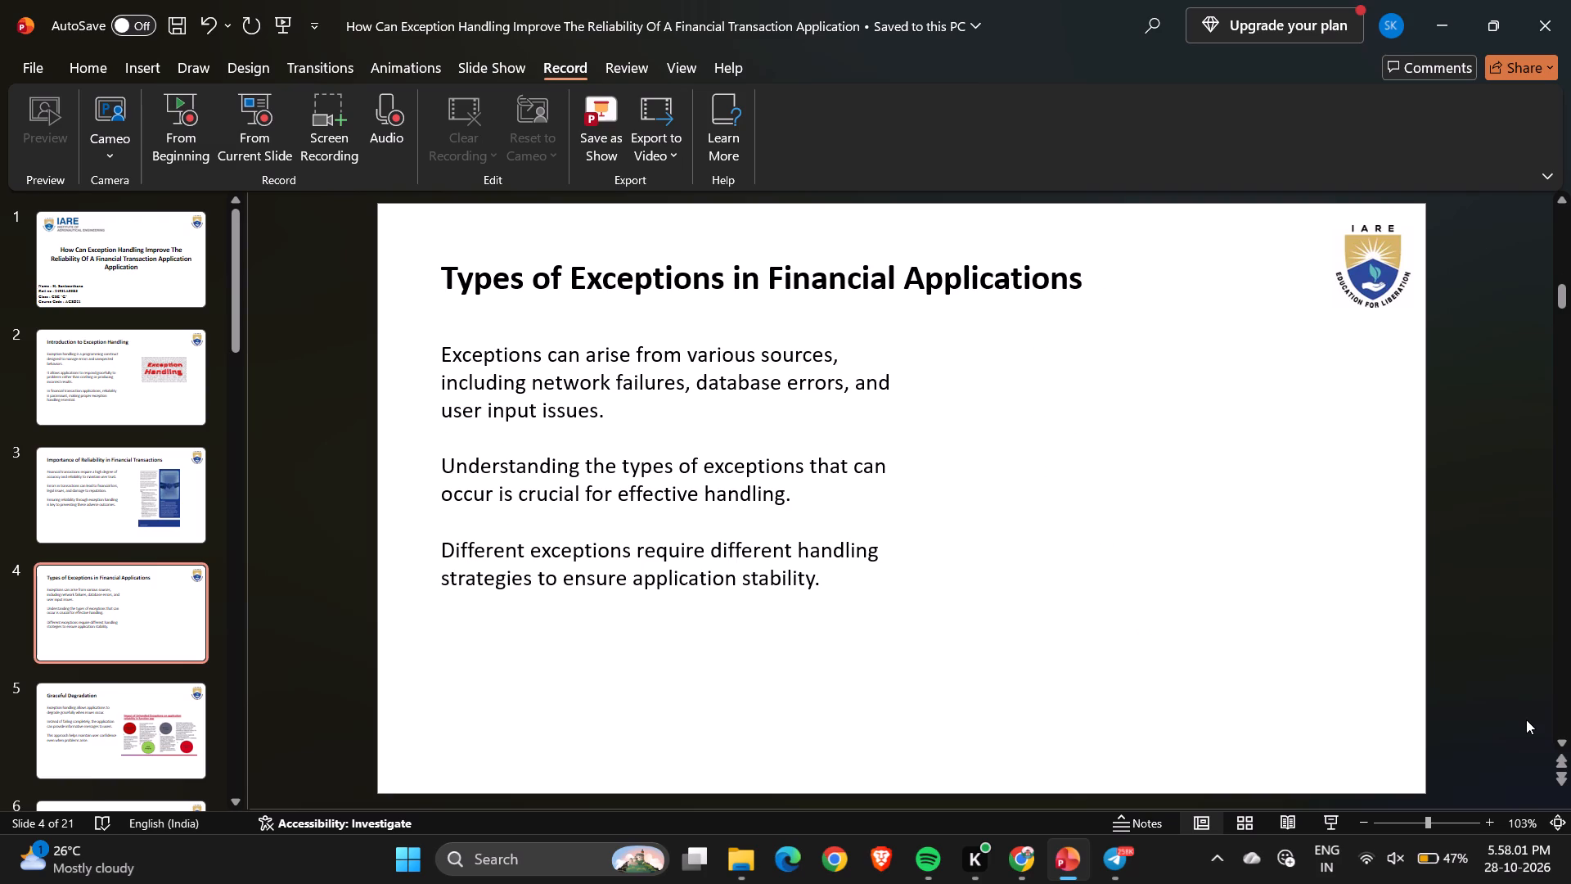
pyautogui.press('Down')
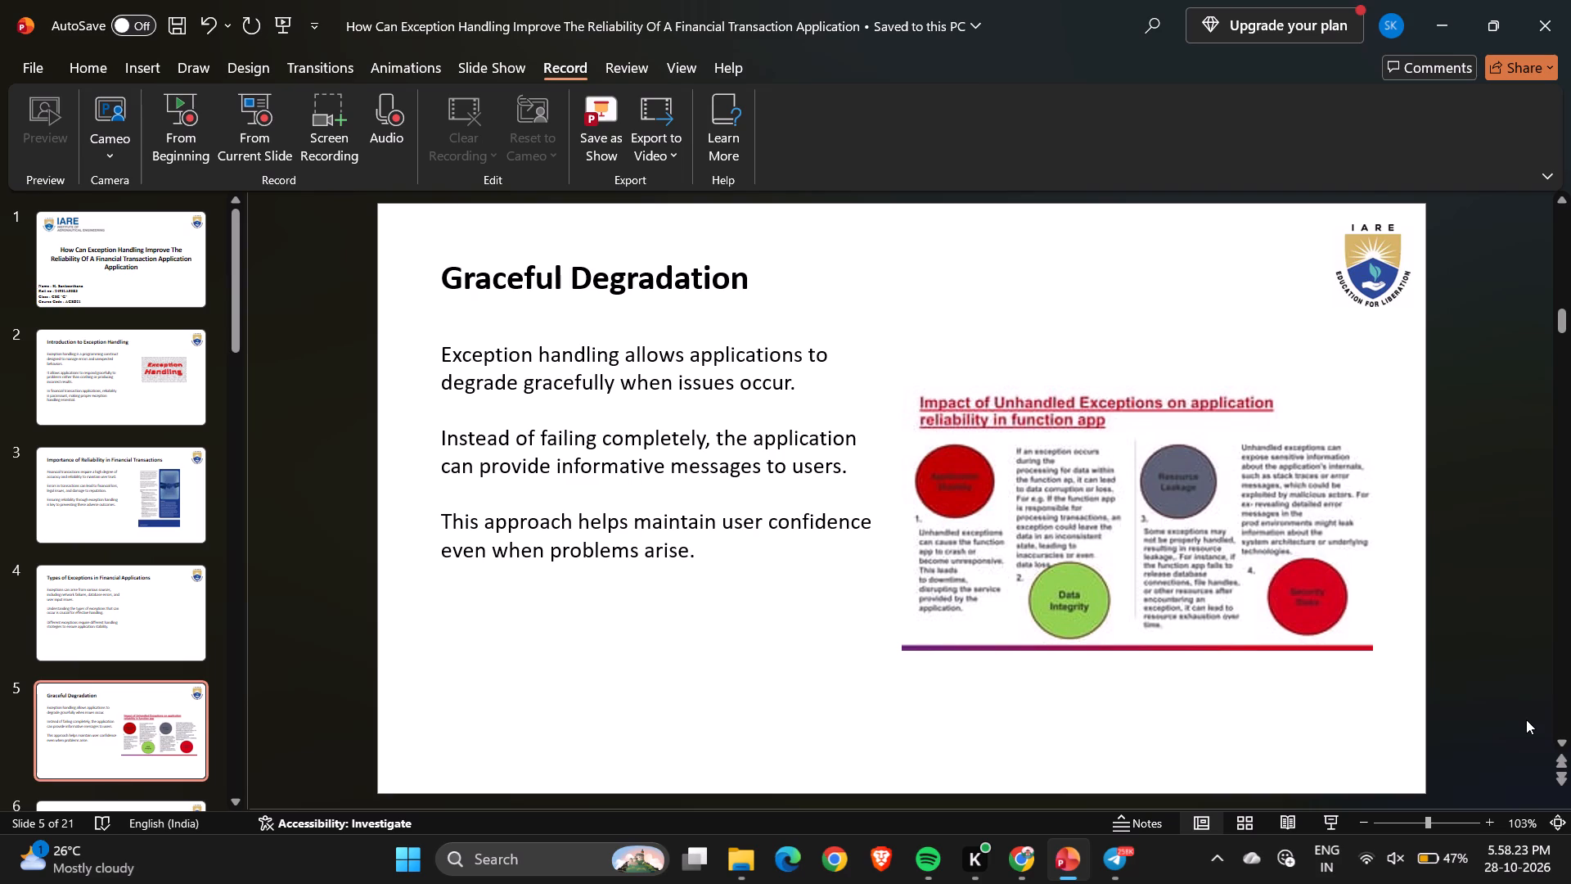
pyautogui.press('Down')
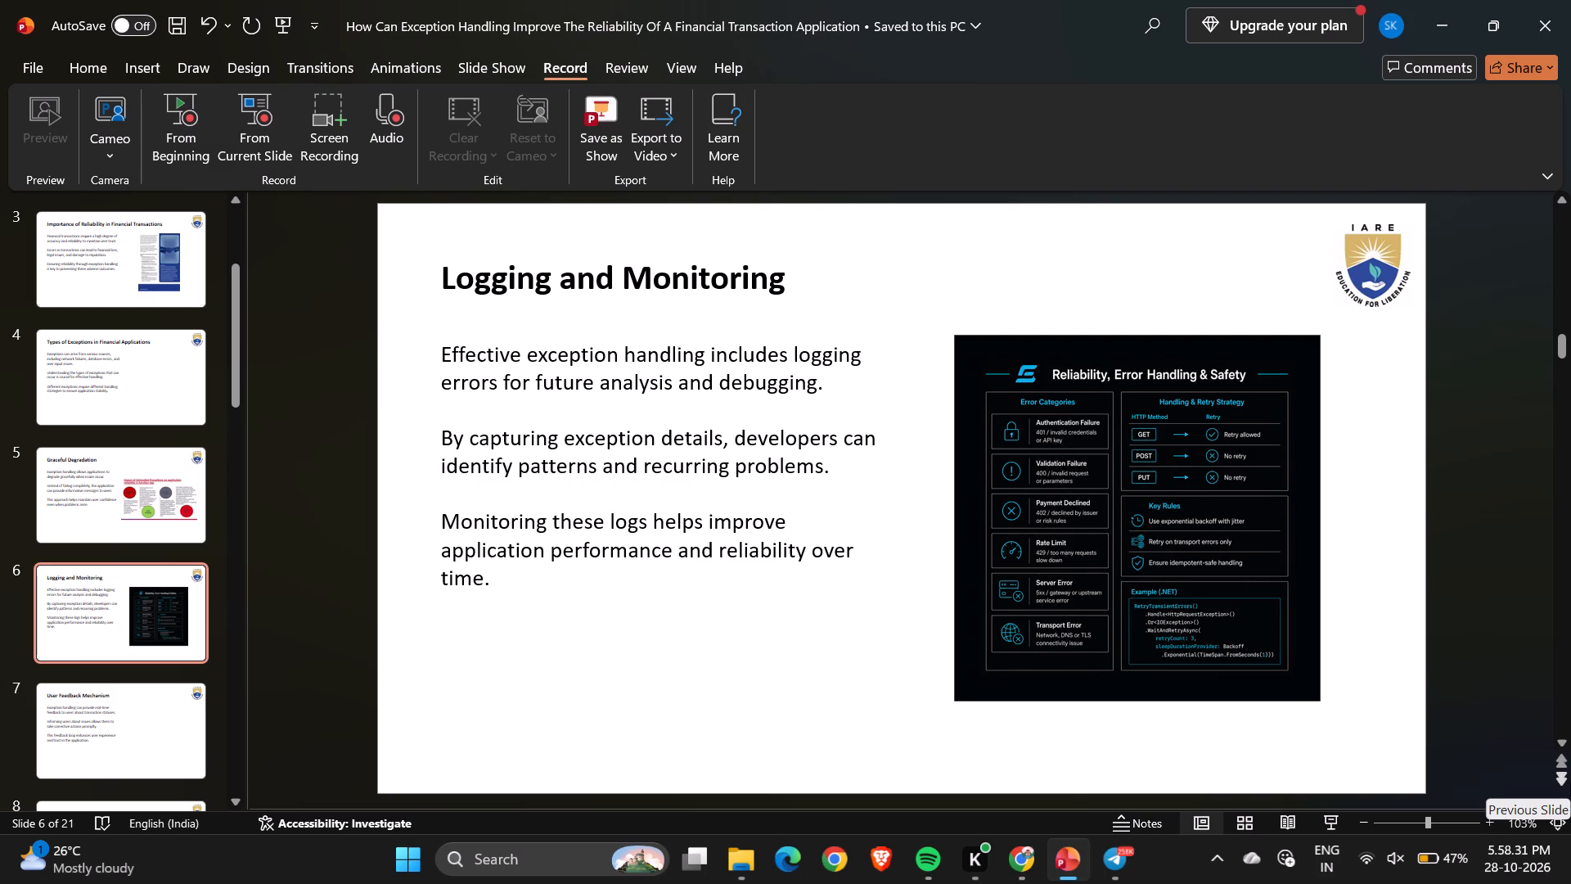
pyautogui.press('Down')
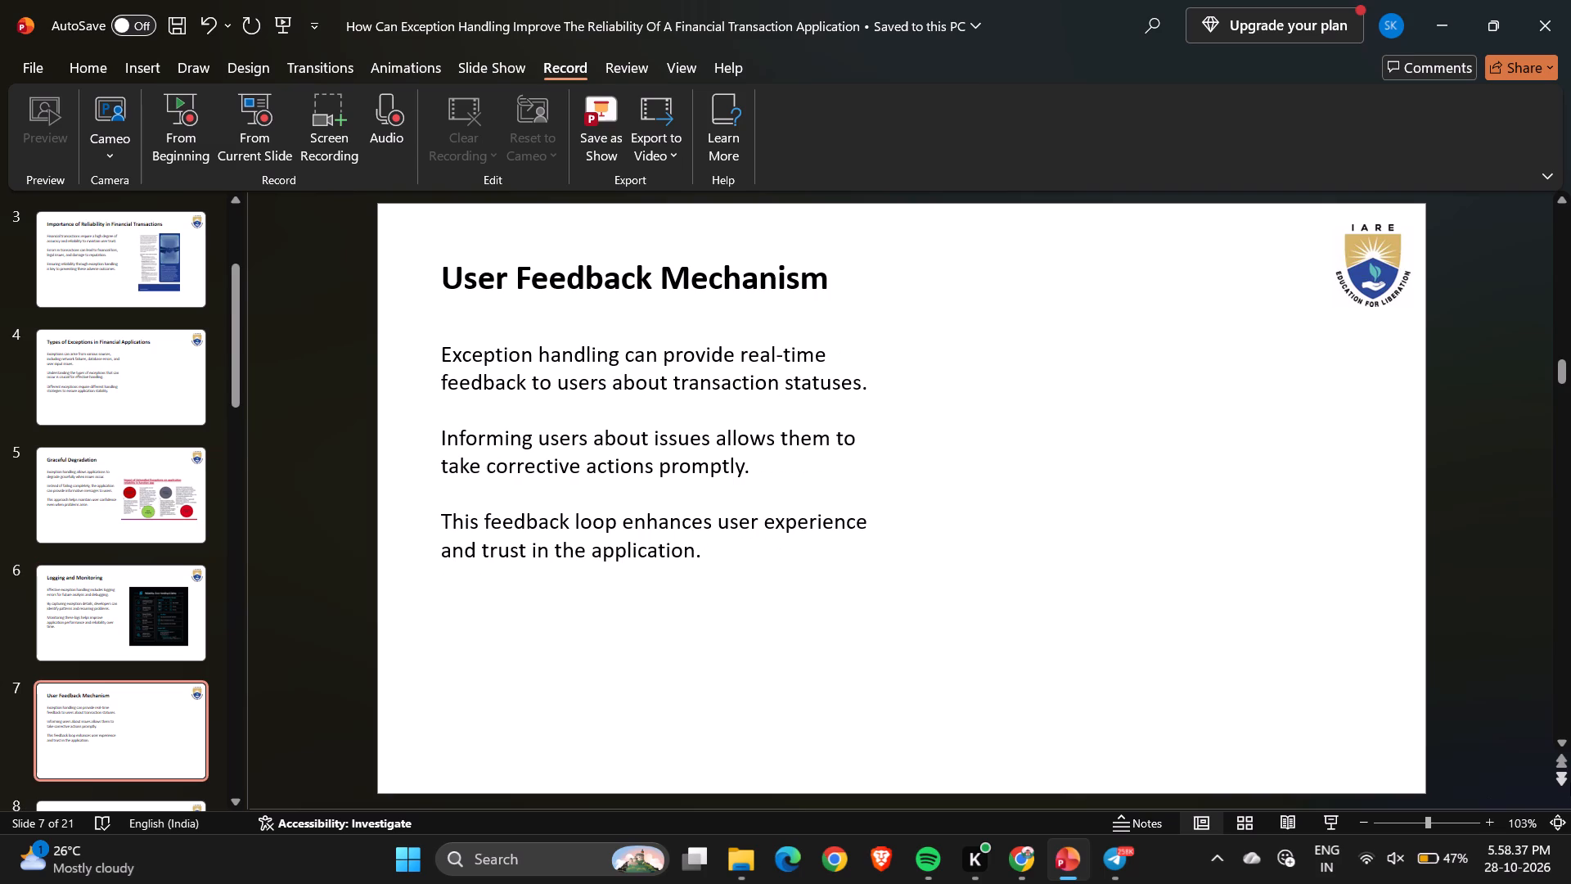
pyautogui.press('Down')
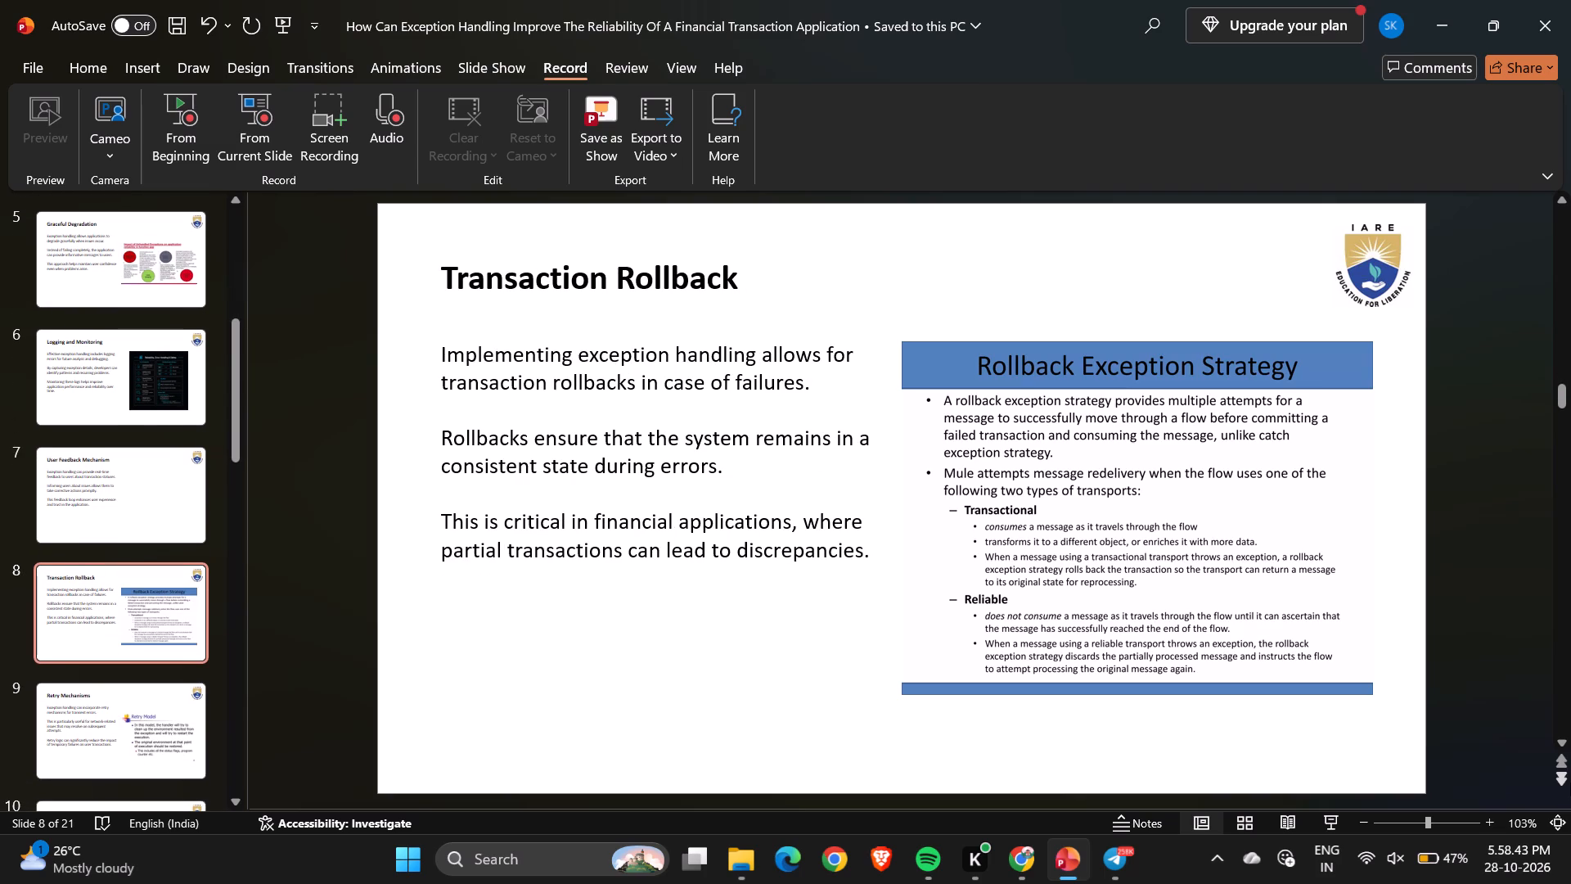
pyautogui.press('Down')
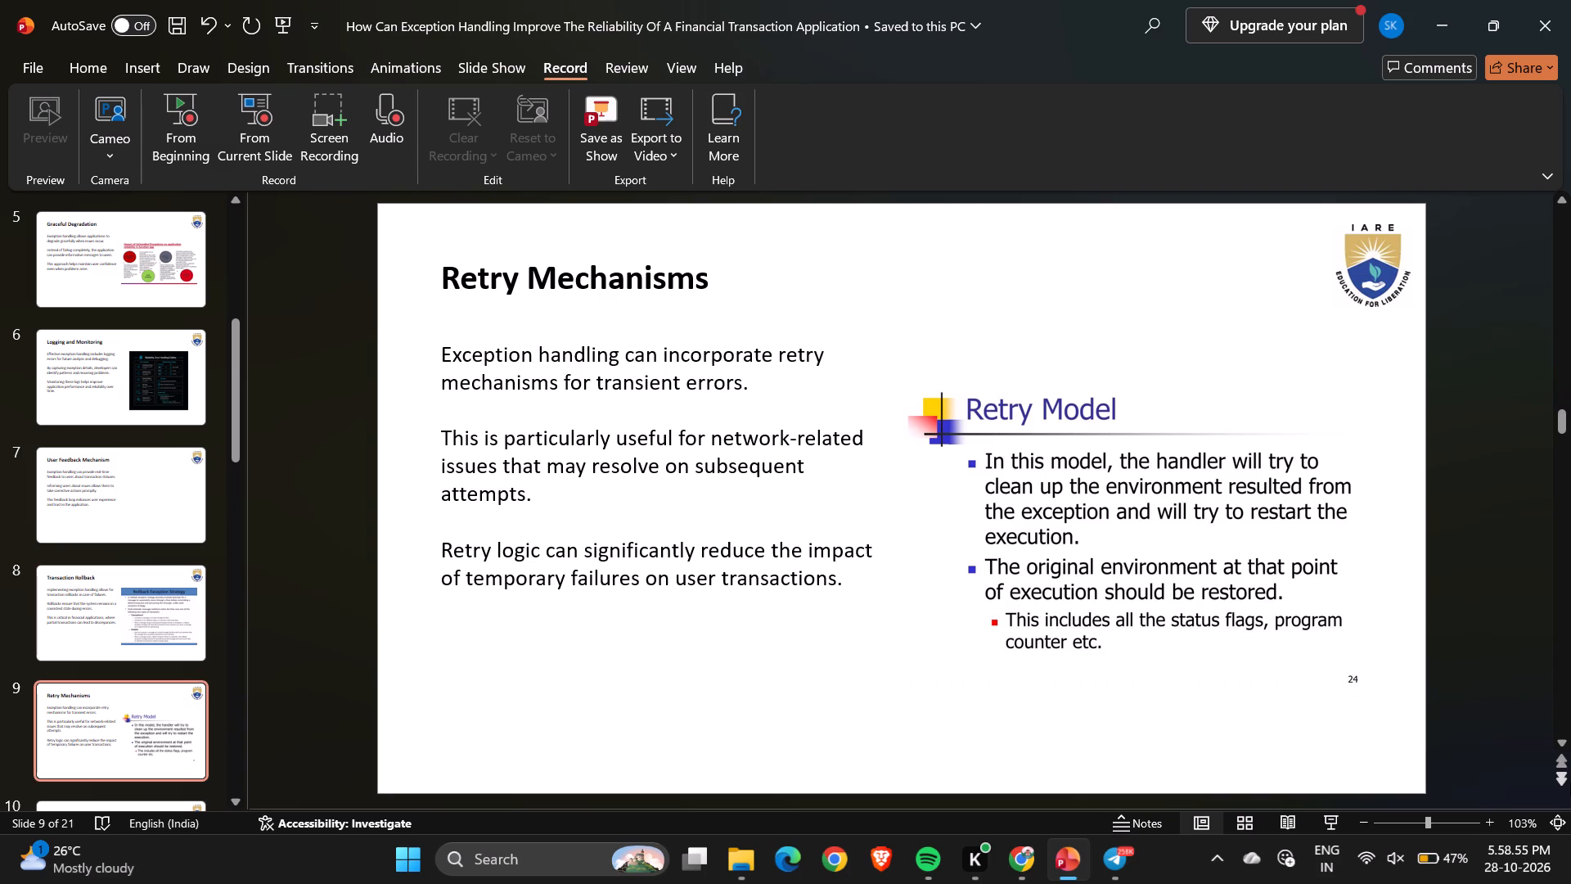
# Continue reading through the exception-handling slides, from Input Validation to Security Considerations.
pyautogui.press('Down')
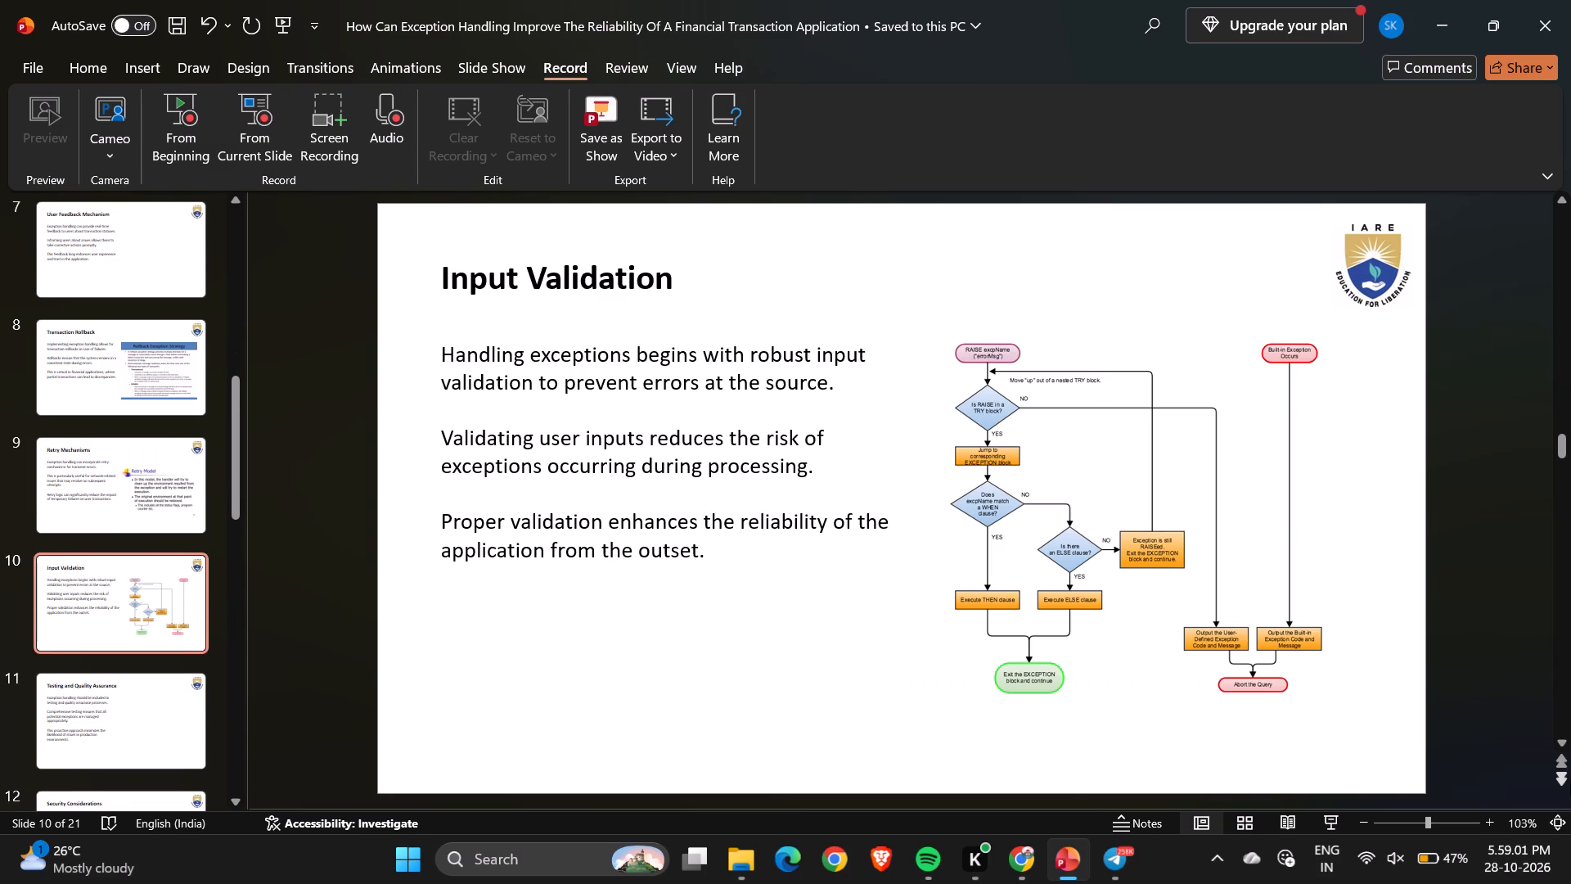
pyautogui.press('Down')
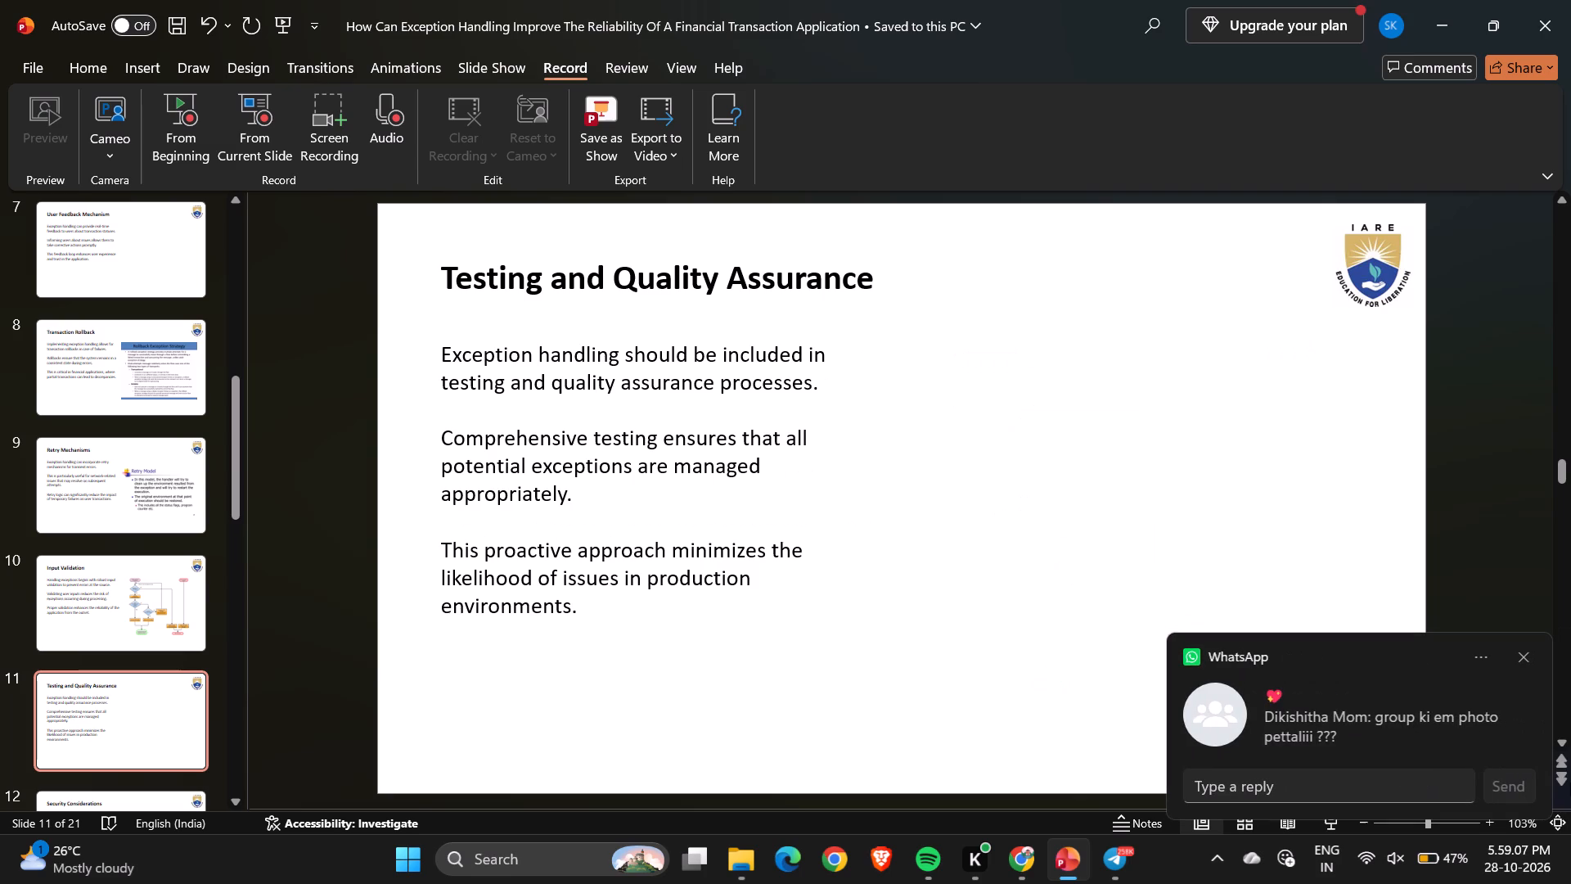
pyautogui.press('Up')
pyautogui.press('Down')
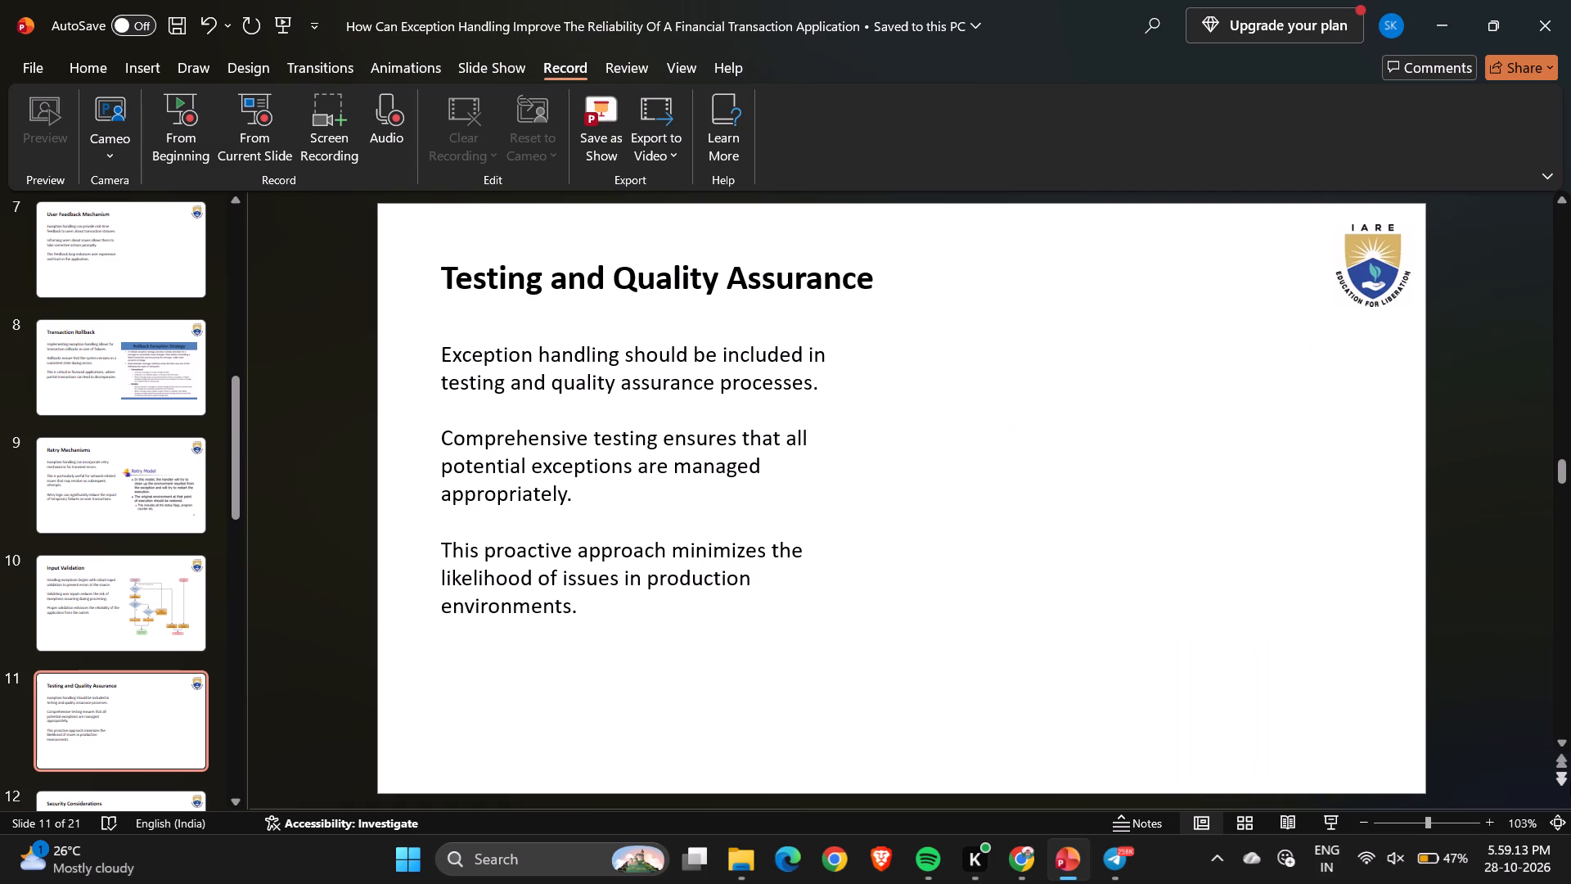
pyautogui.press('Down')
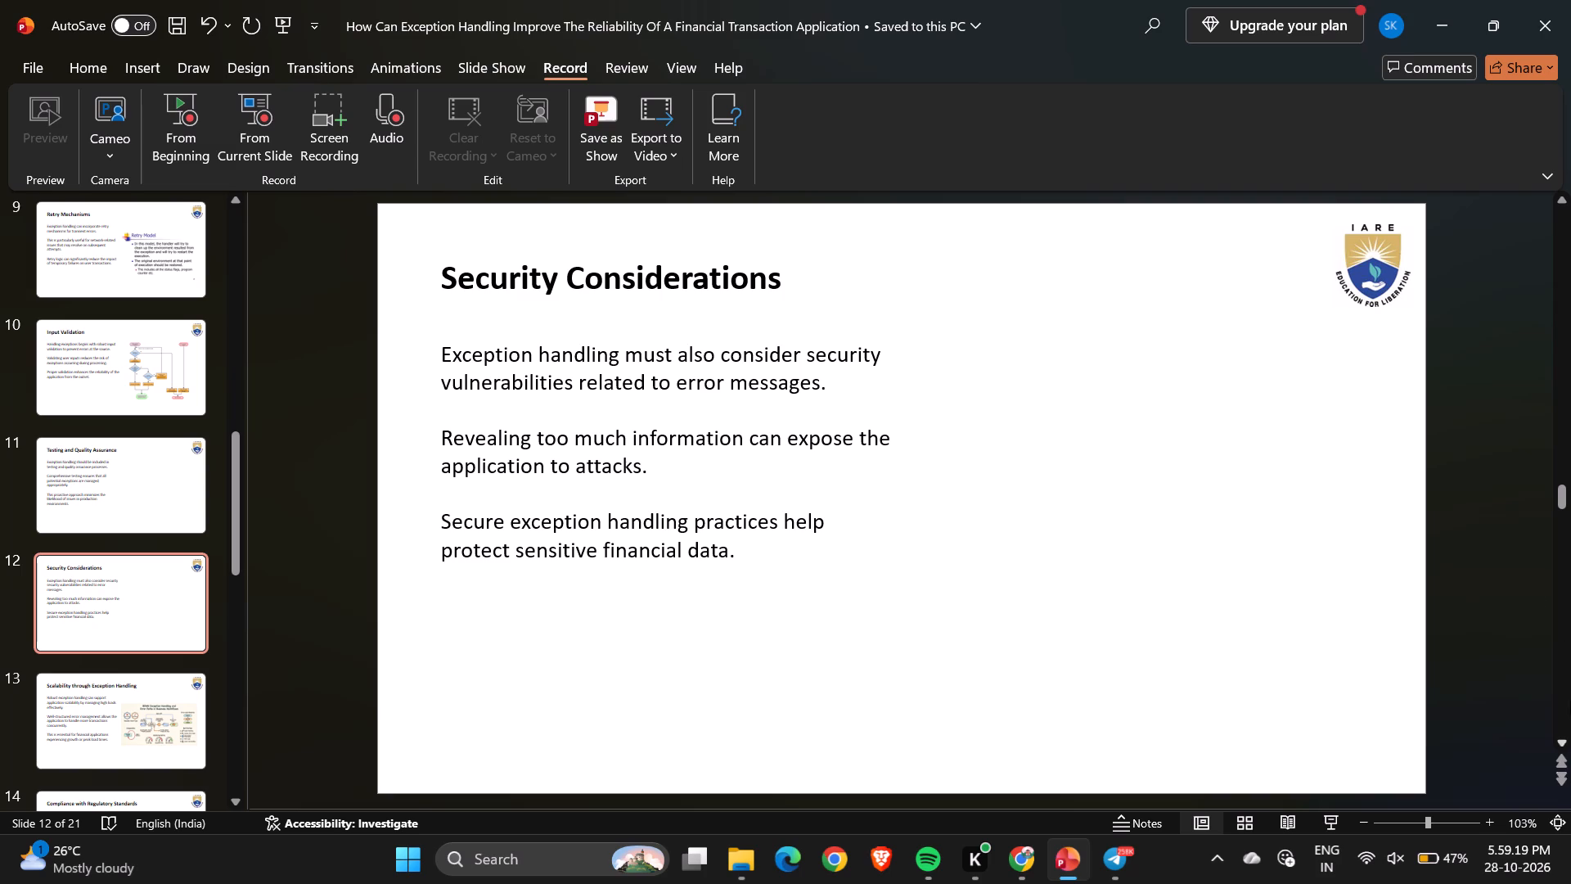
# Open the presentation's recording view from the beginning, at the title slide.
pyautogui.click(184, 120)
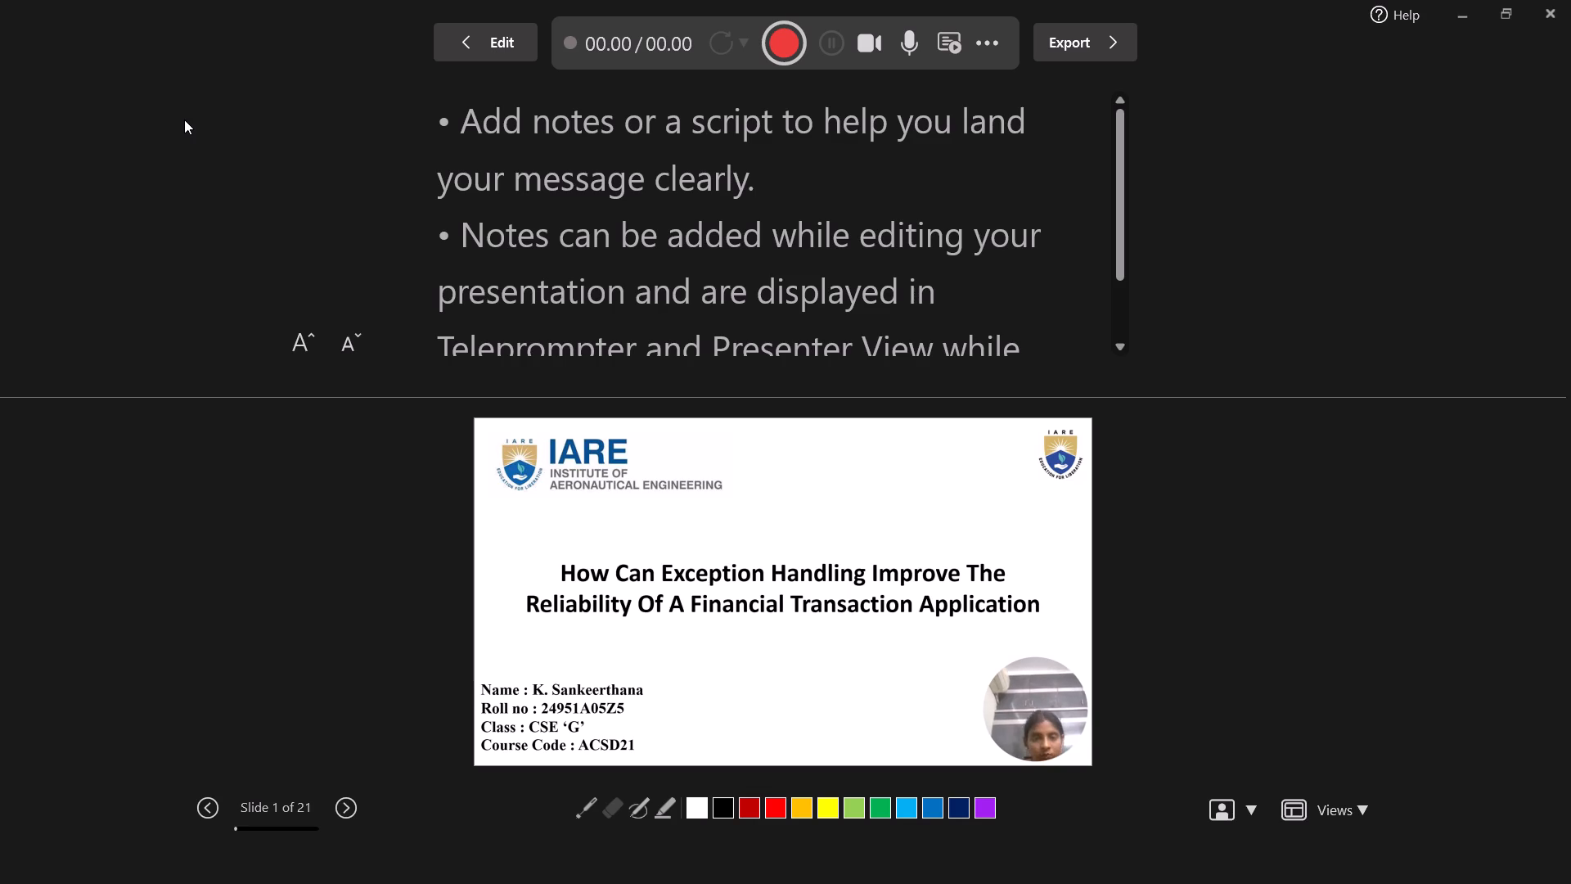
# Start recording the presentation with the camera view from the title slide and advance to the Introduction to Exception Handling slide.
pyautogui.click(786, 51)
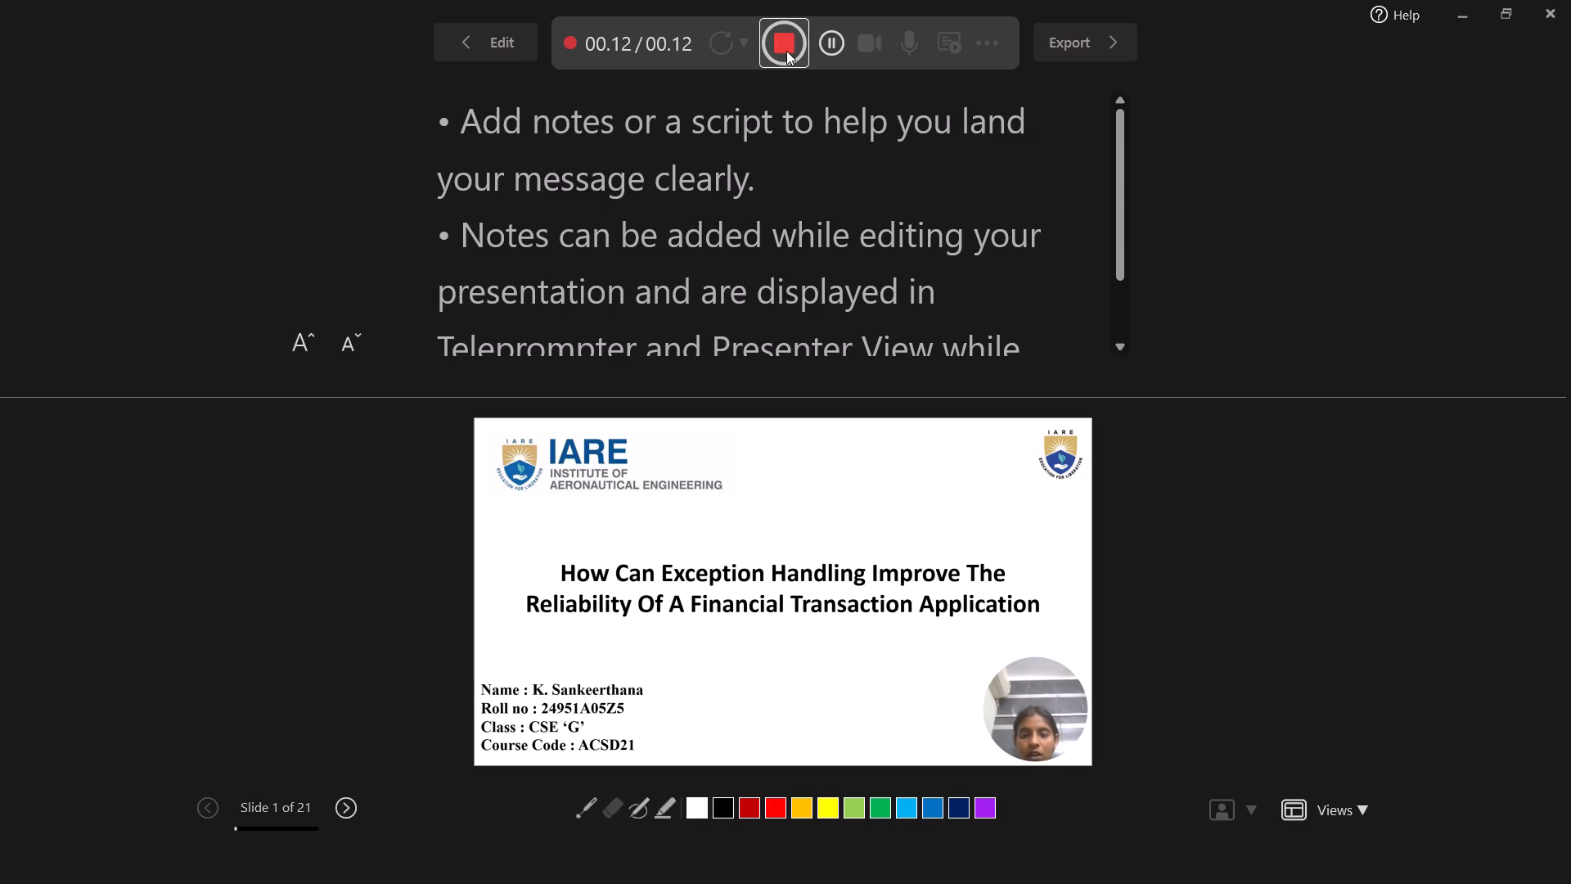
pyautogui.press('Right')
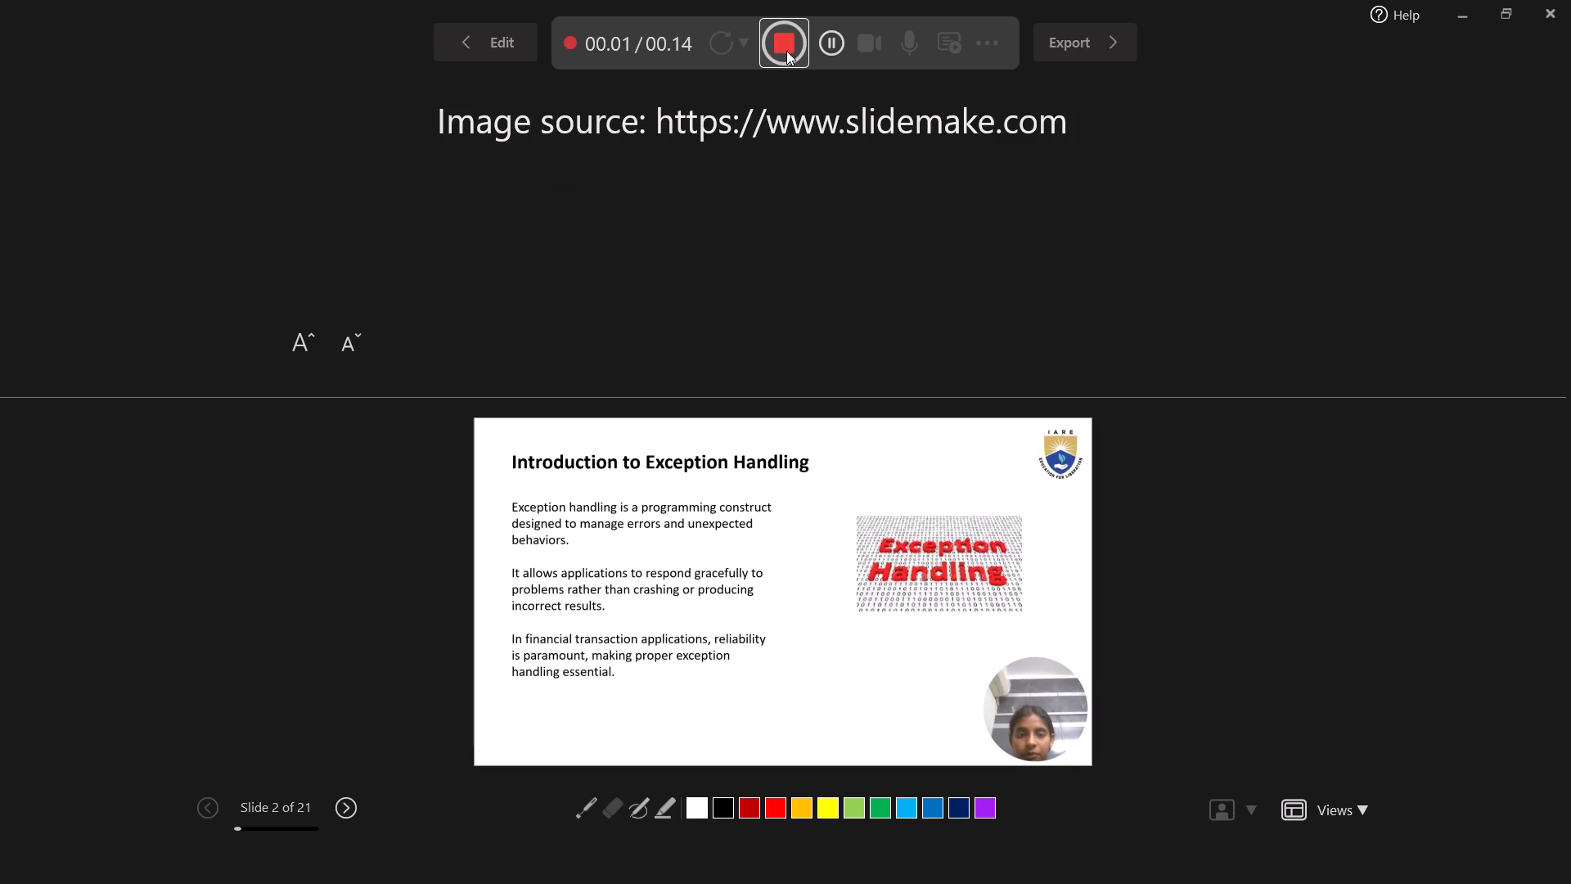
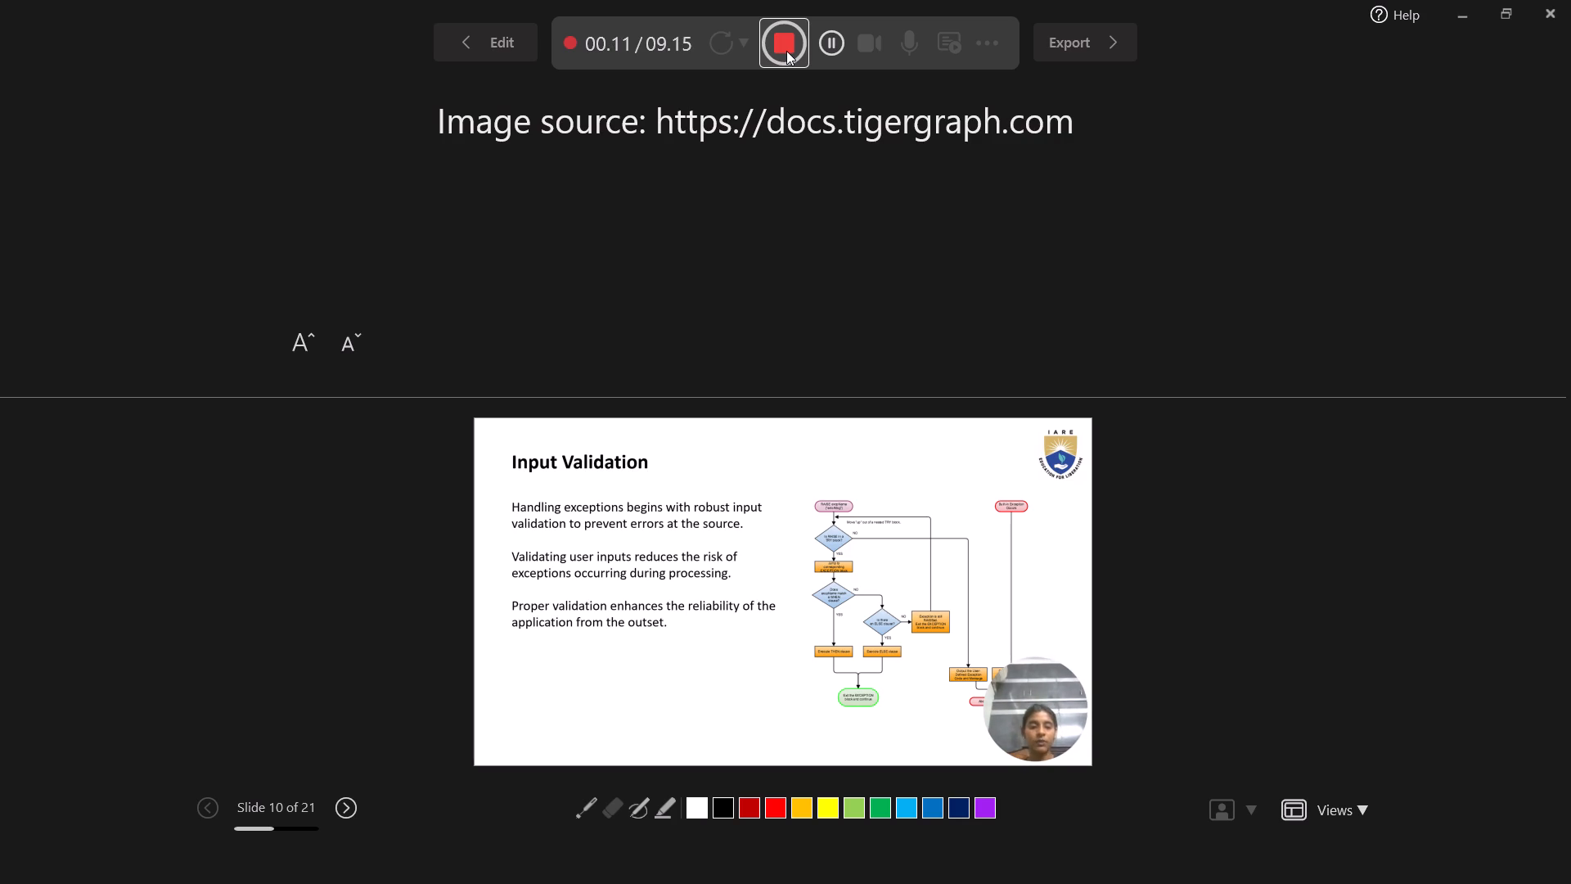
# Record the camera narration for the remaining slides, advancing from Input Validation through Conclusion and References to Thankyou, and stop the recording.
pyautogui.press('Right')
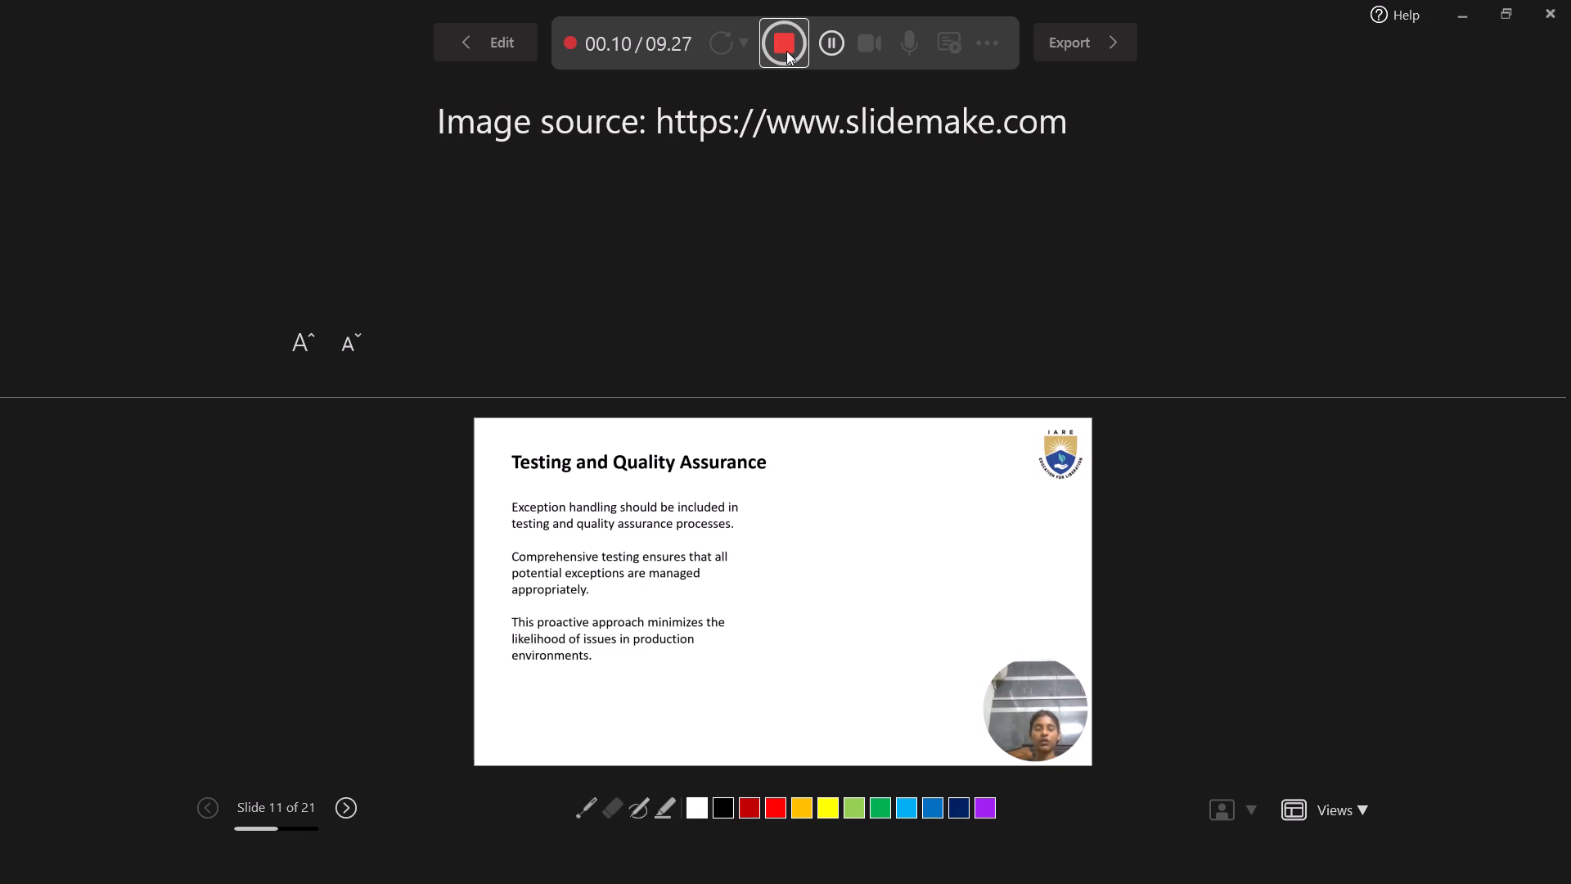
pyautogui.press('Right')
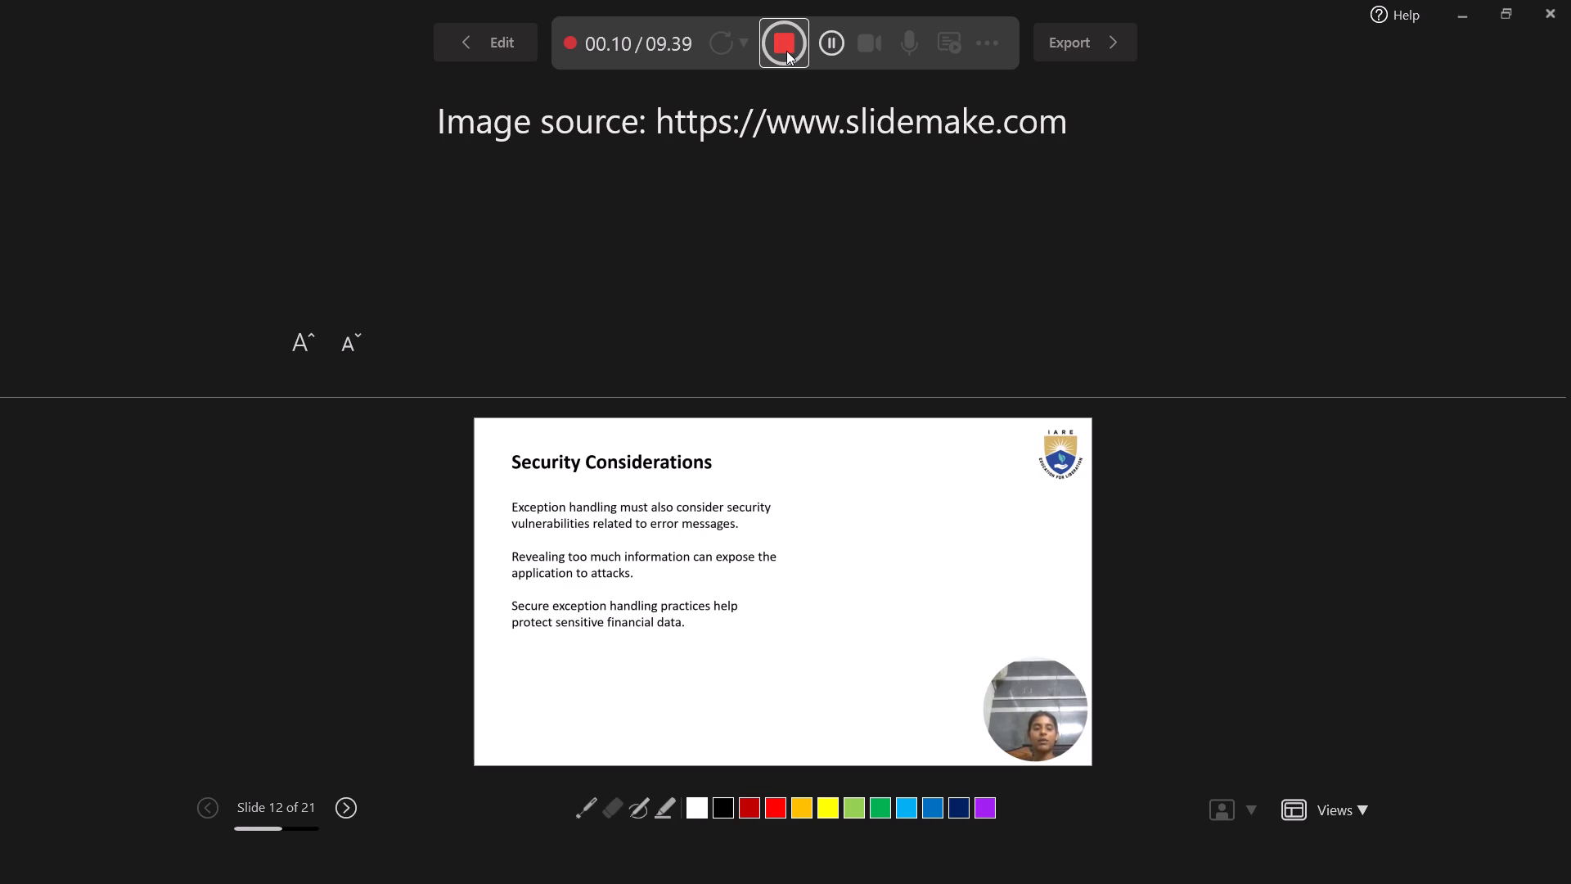
pyautogui.press('Right')
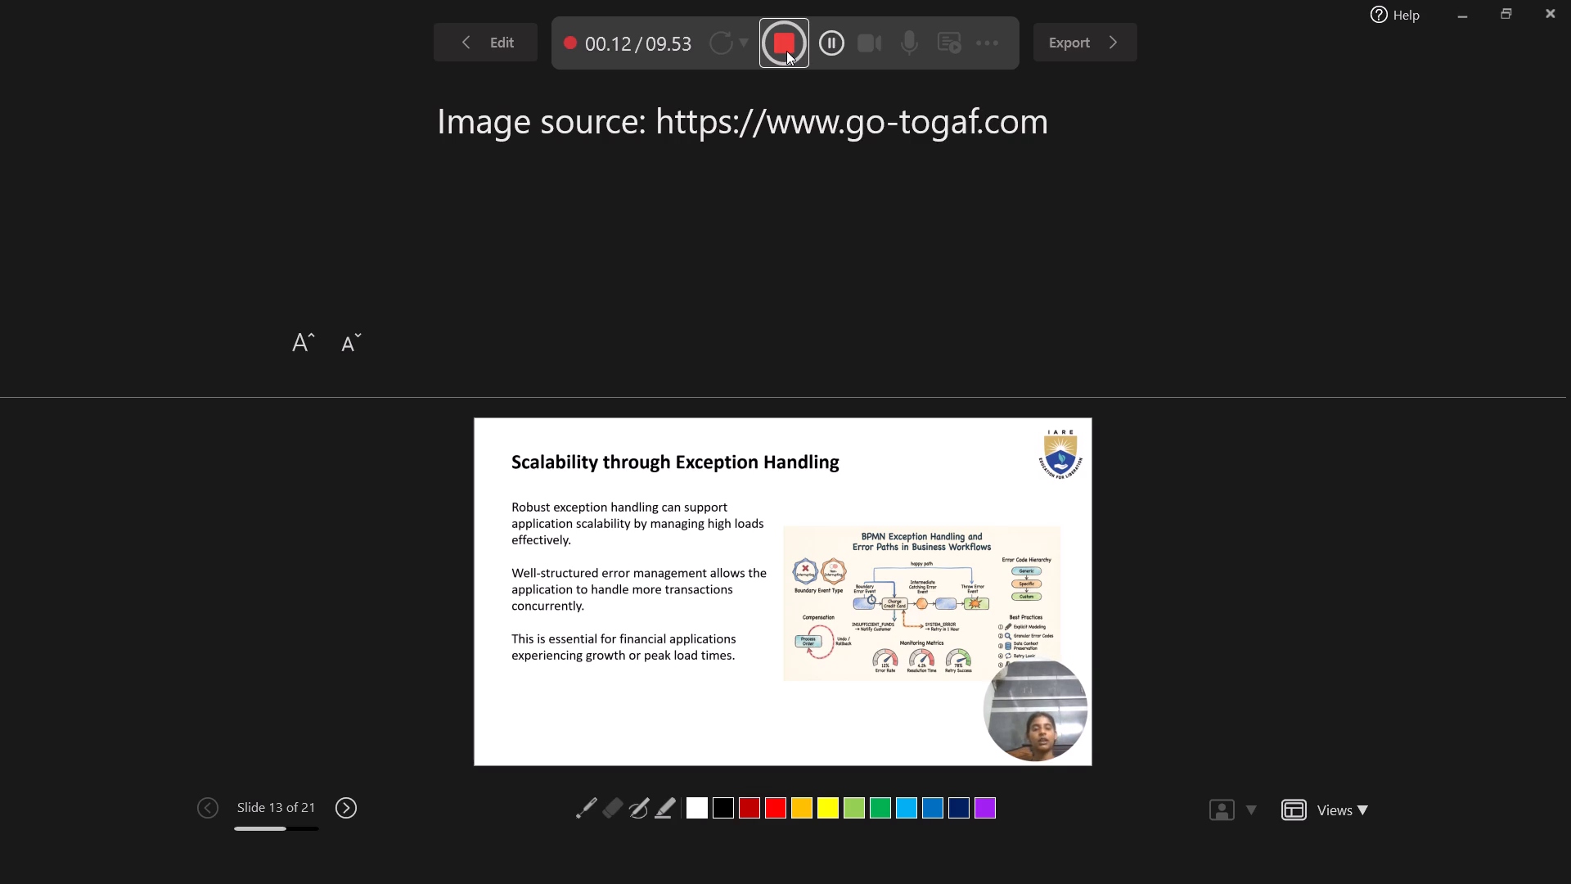
pyautogui.press('Right')
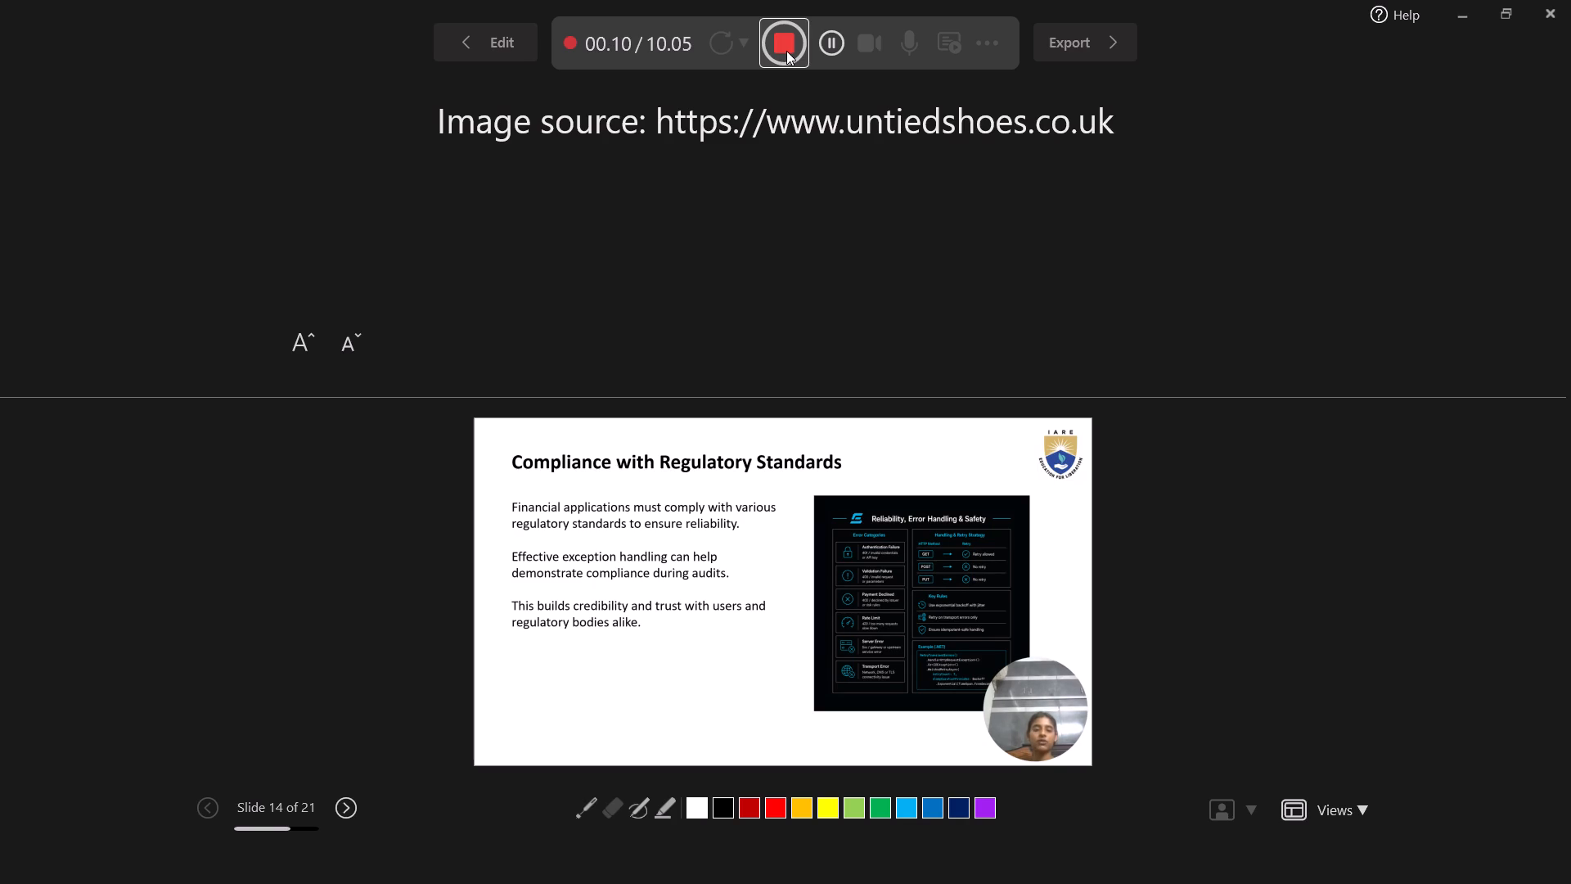
pyautogui.press('Right')
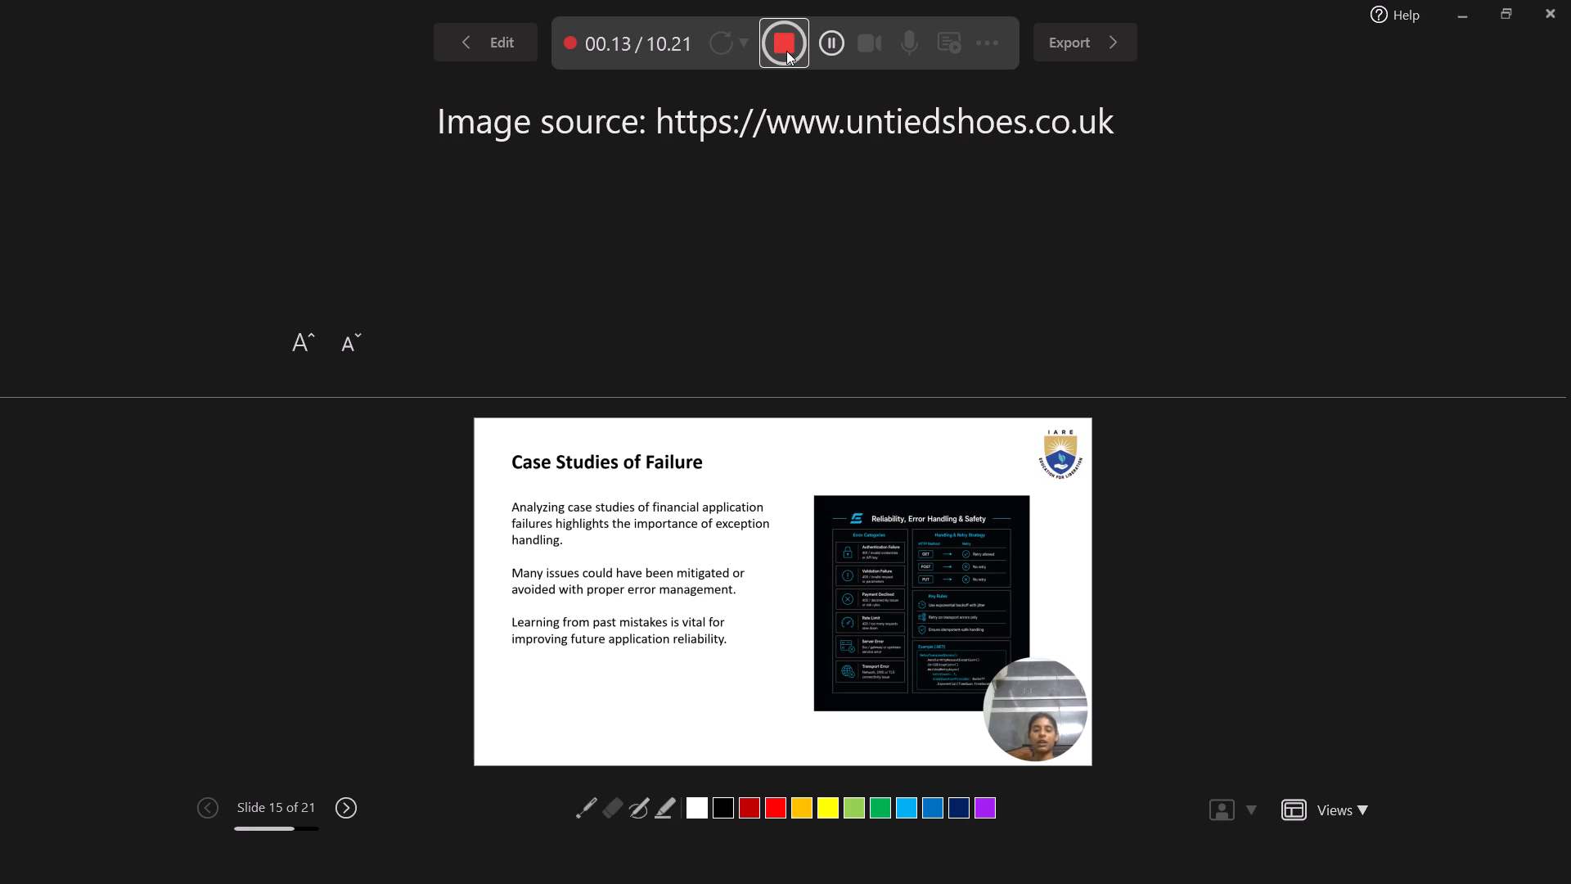
pyautogui.press('Right')
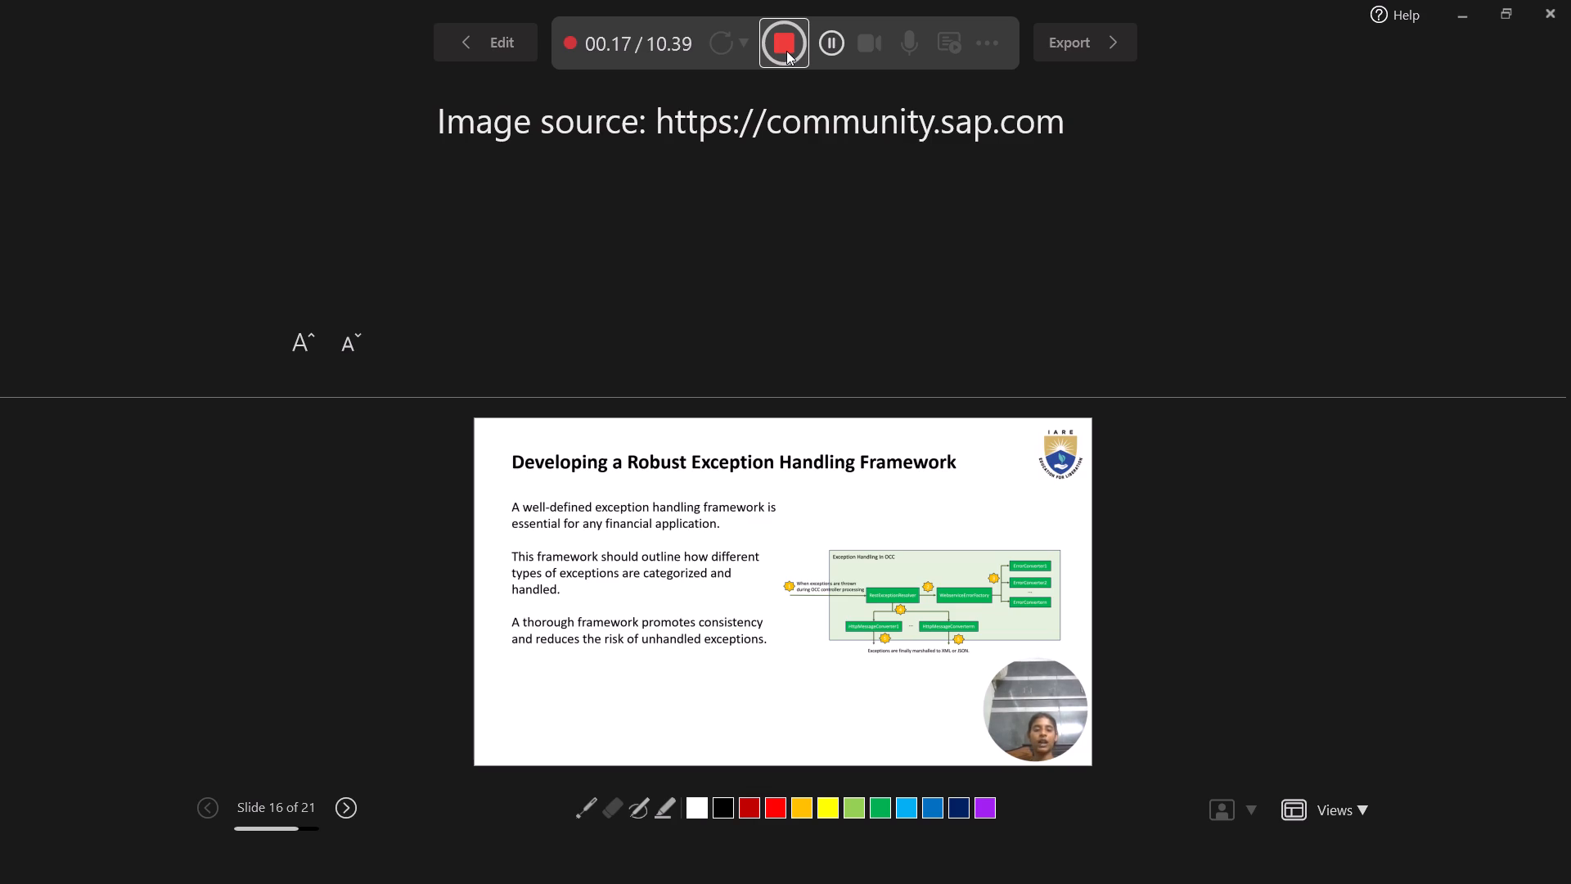
pyautogui.press('Right')
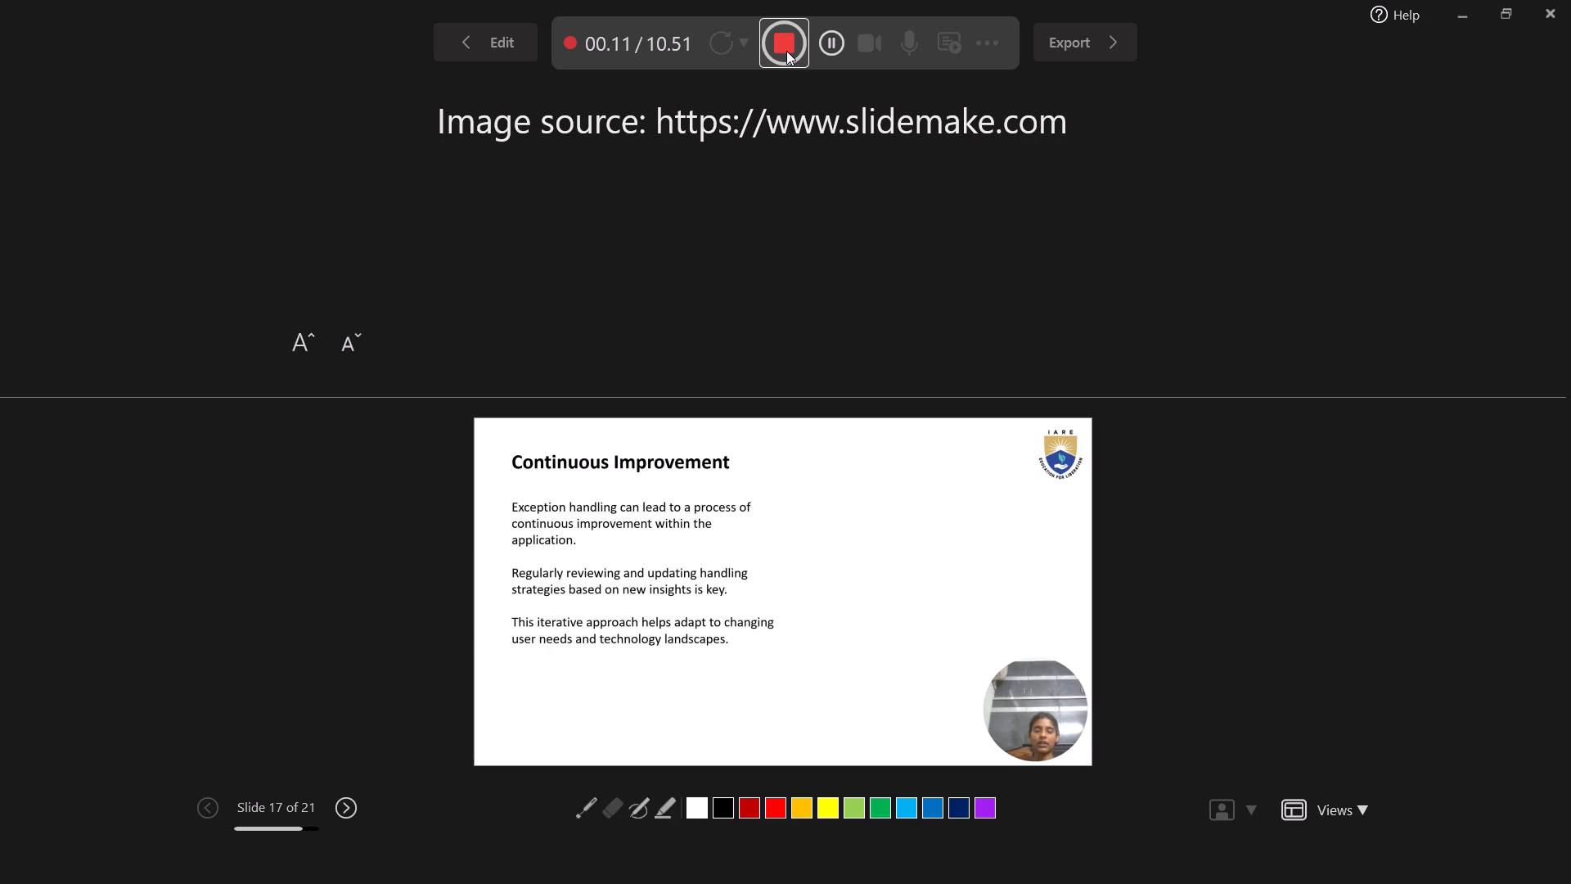
pyautogui.press('Right')
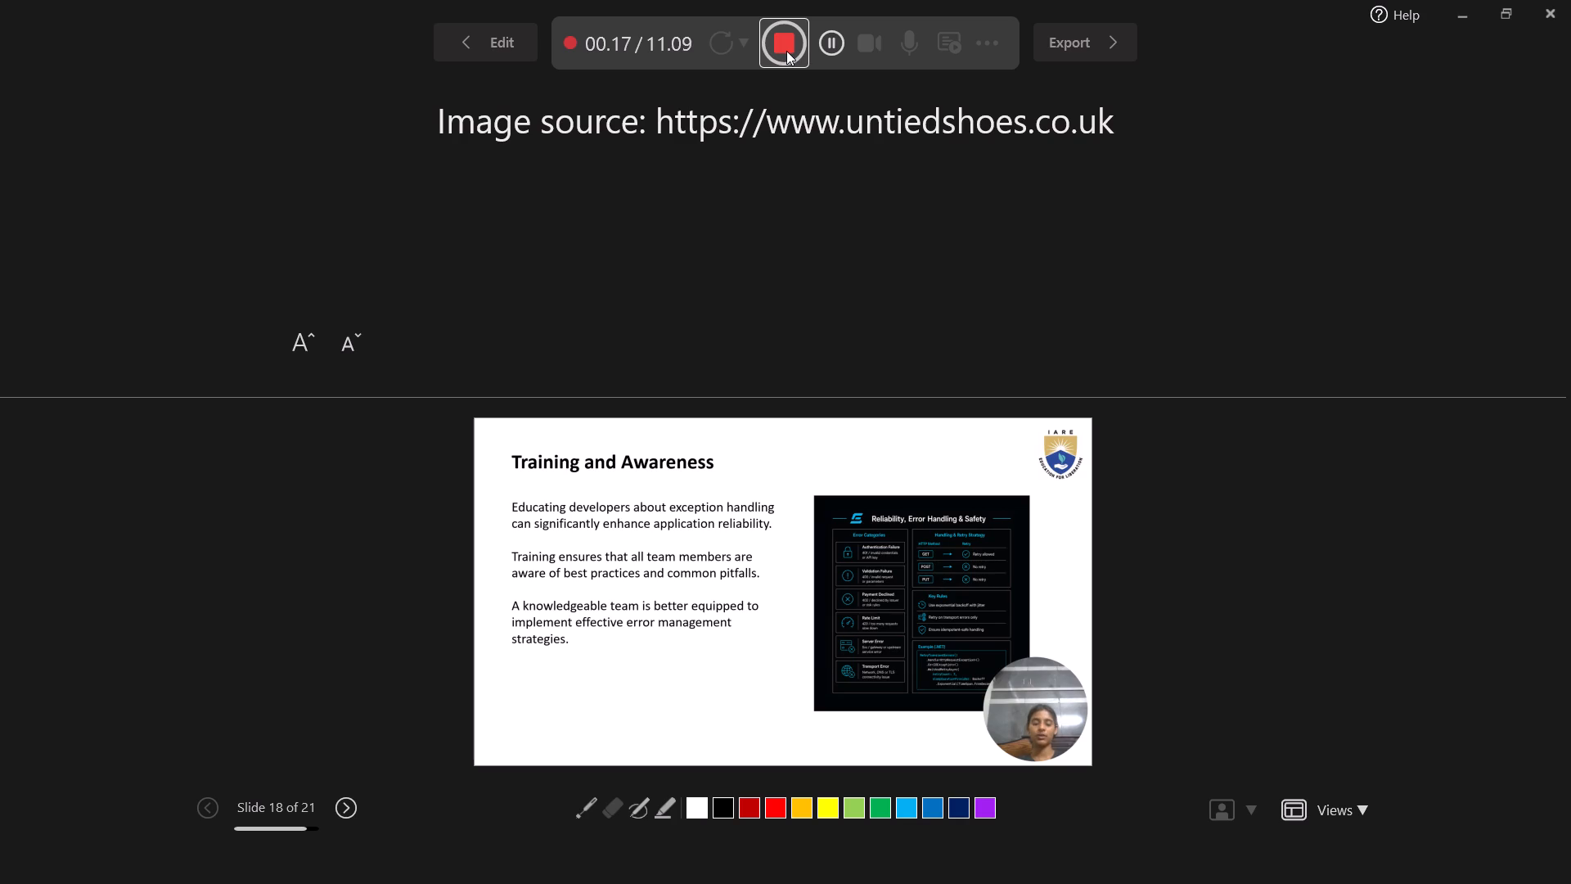
pyautogui.press('Right')
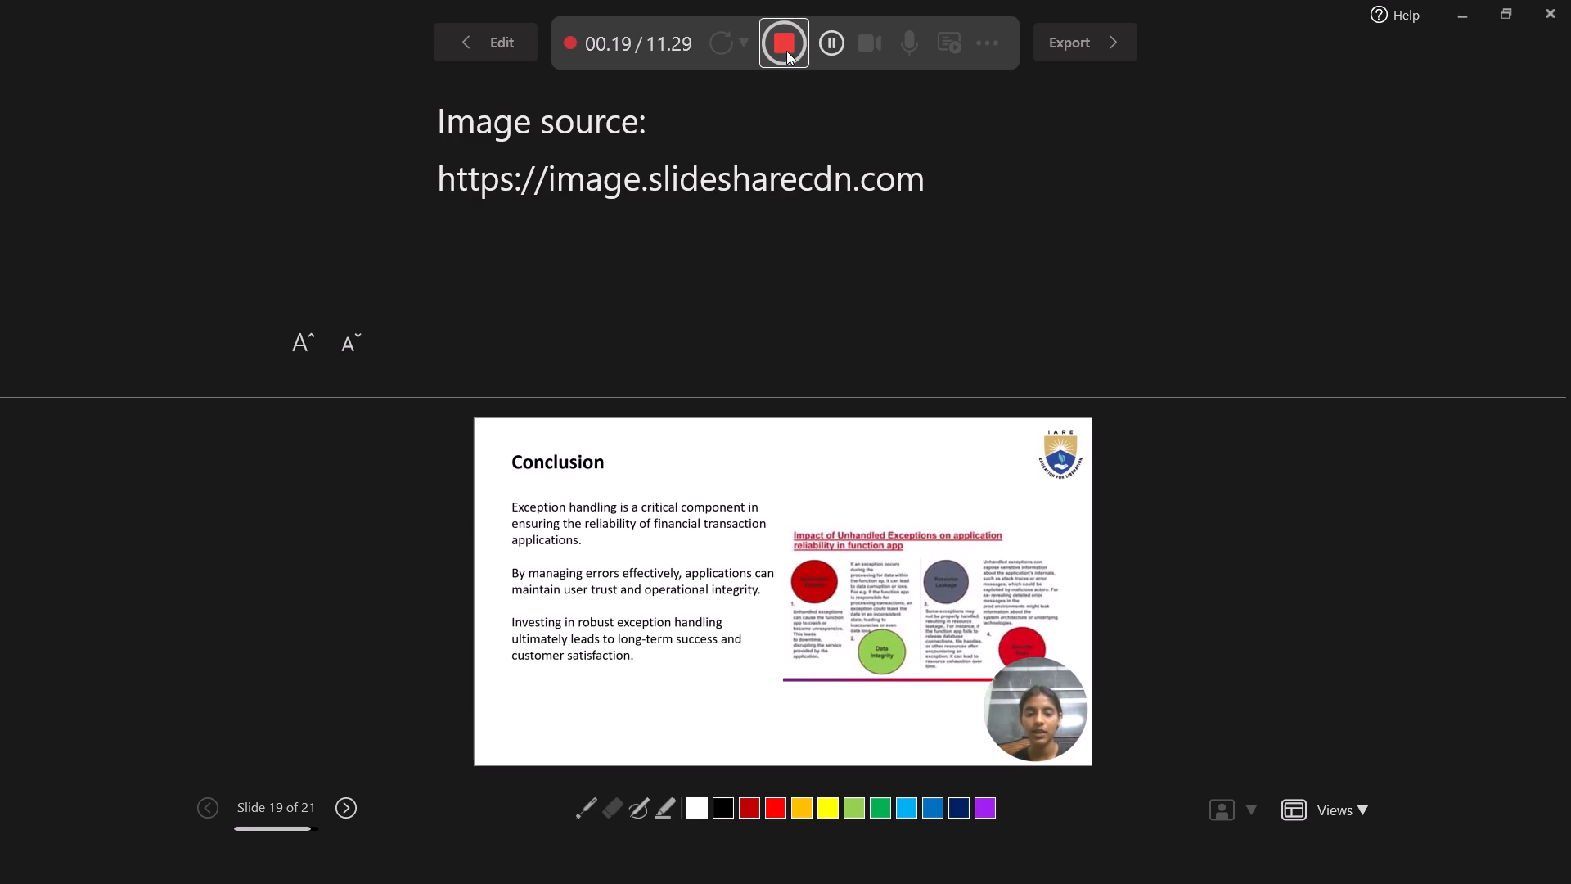
pyautogui.press('Right')
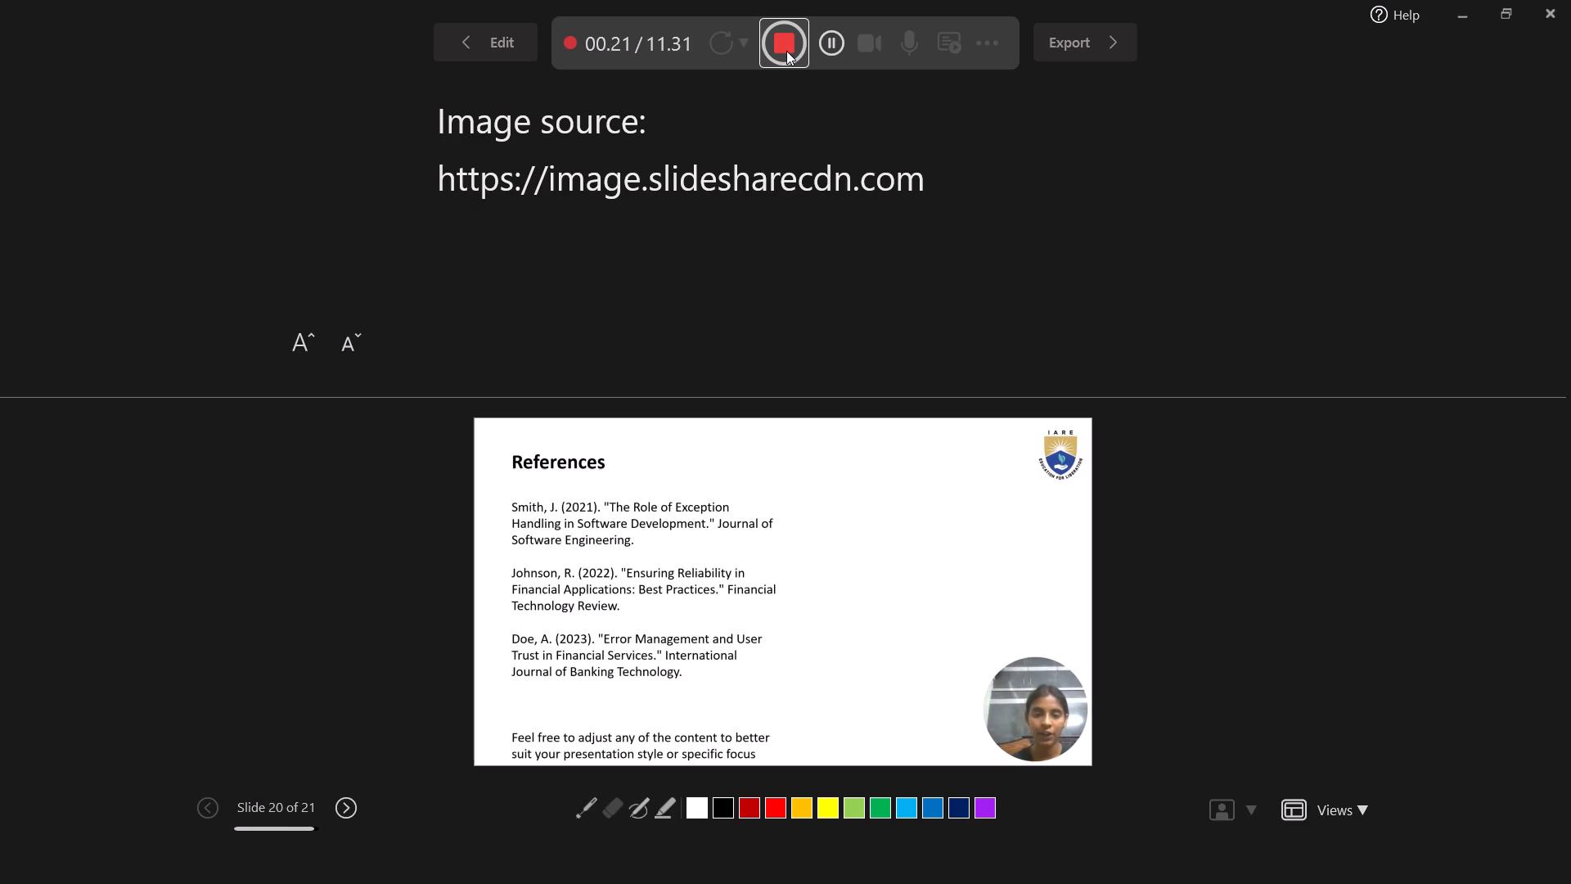
pyautogui.press('Right')
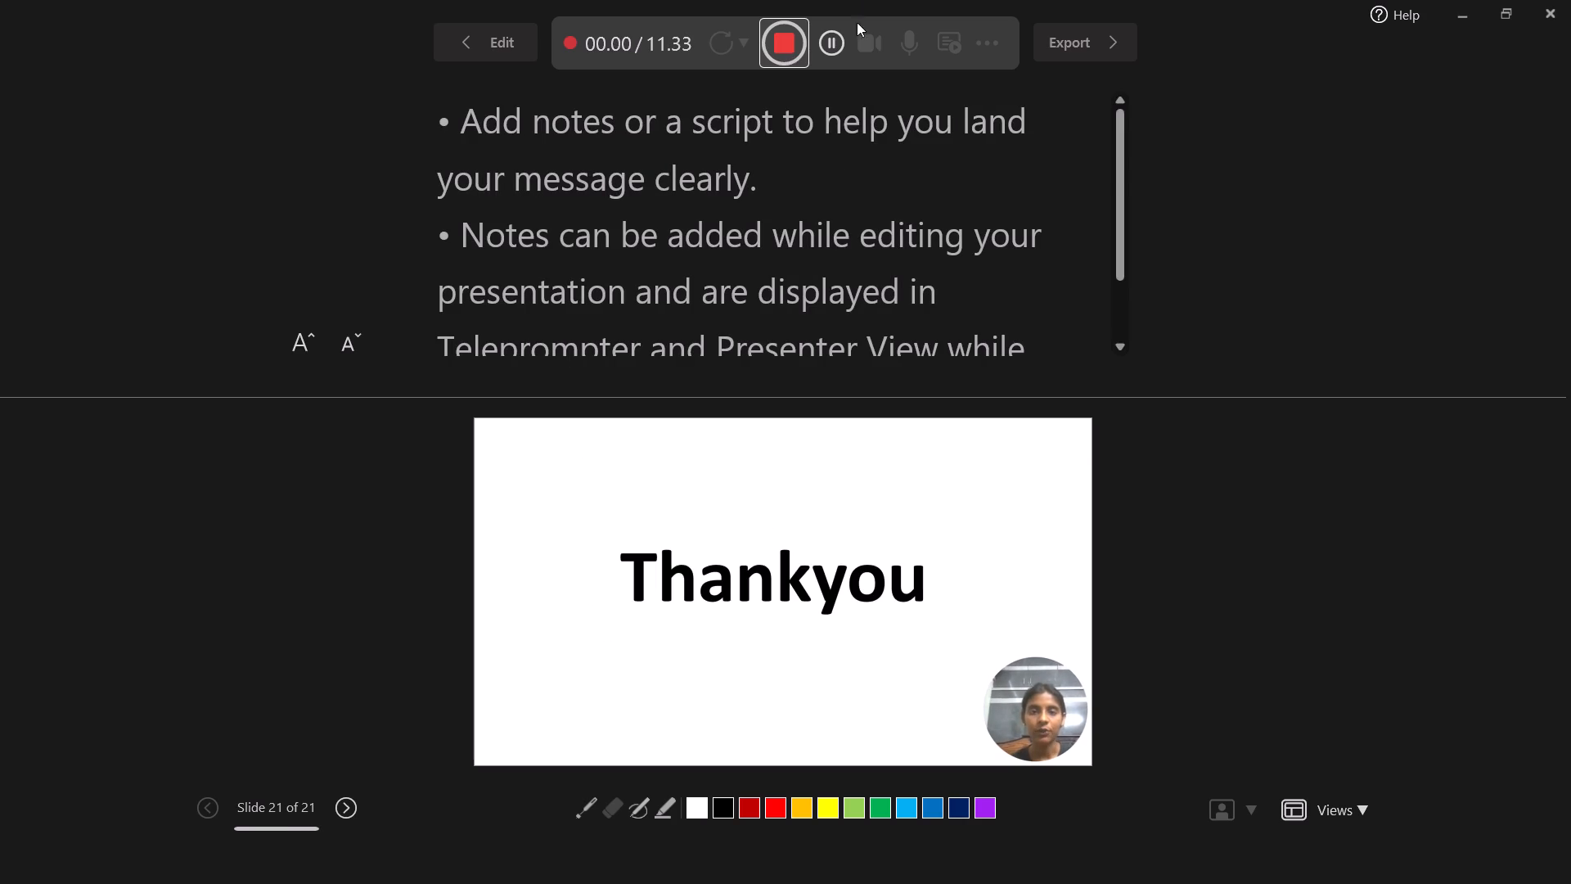
pyautogui.click(793, 42)
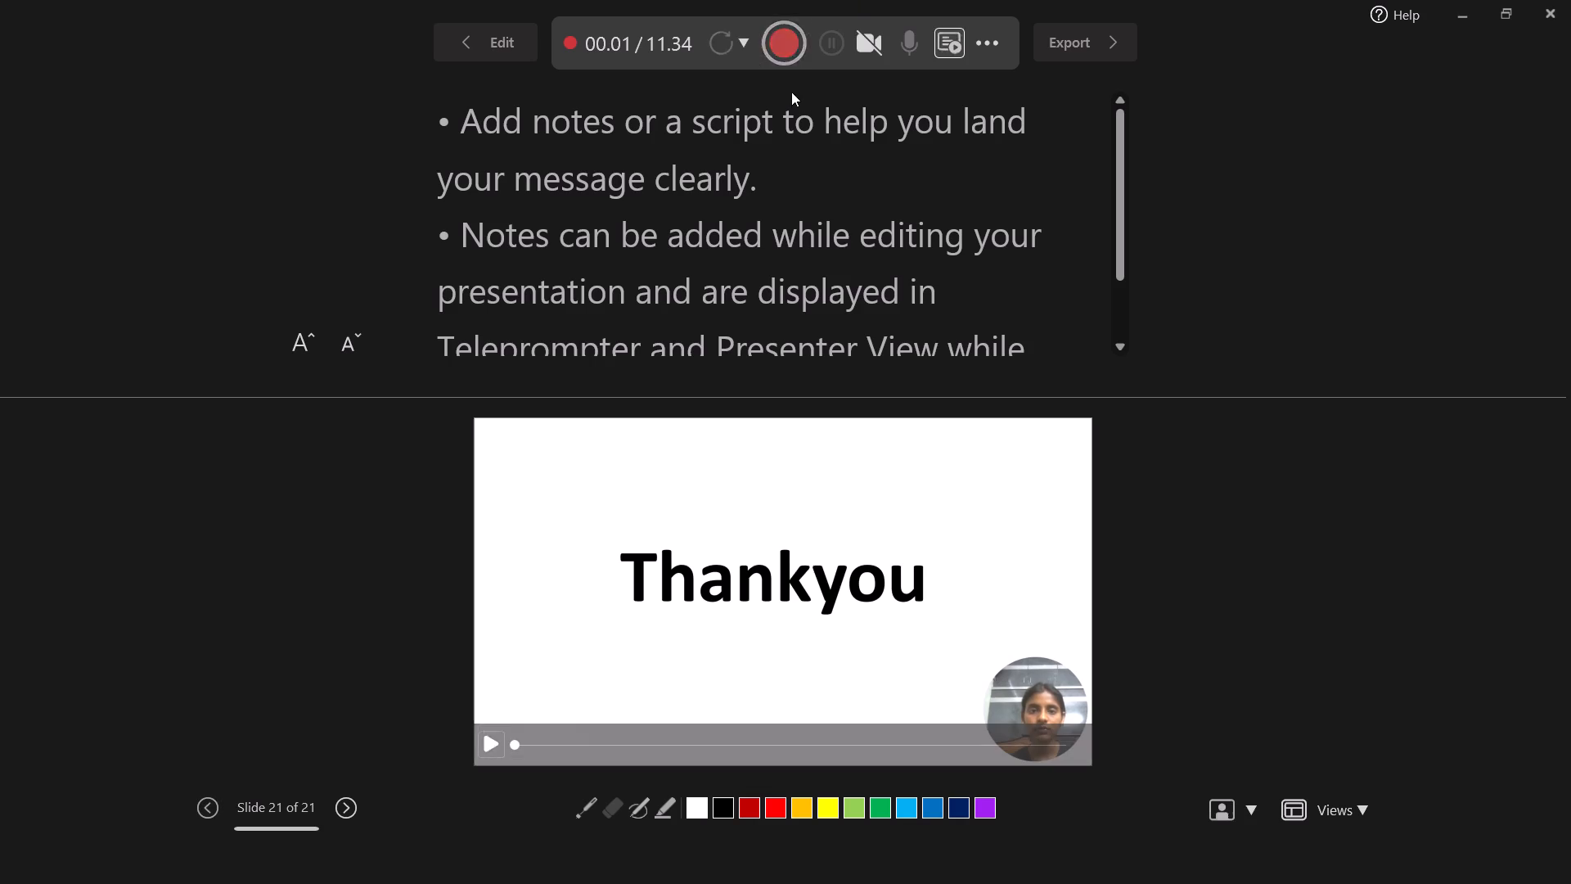
# Open the video export page for the recorded presentation.
pyautogui.click(1083, 36)
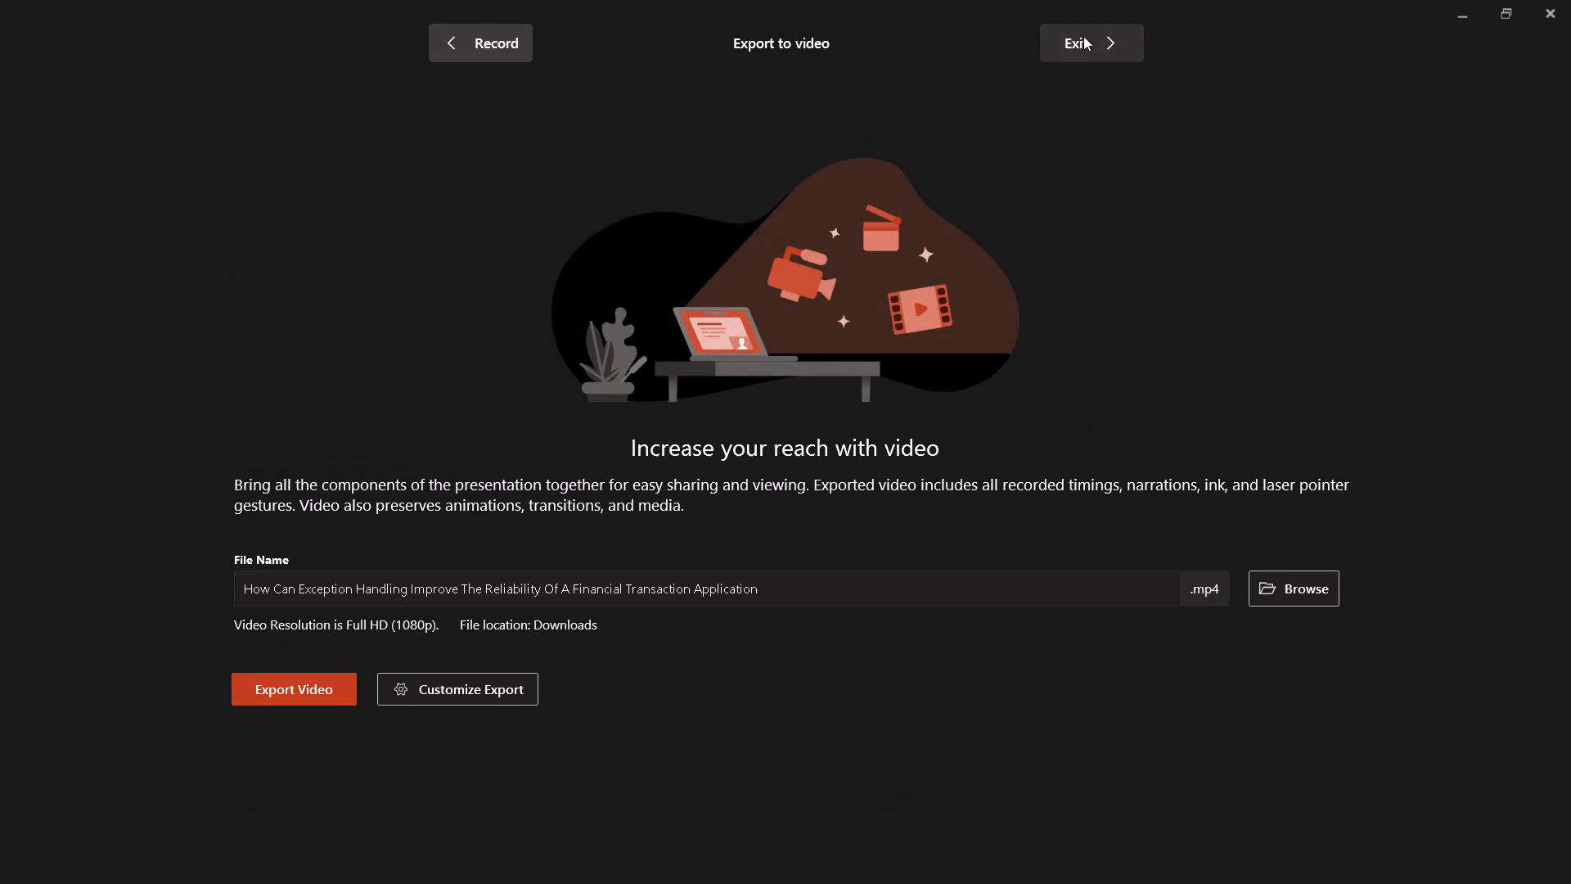
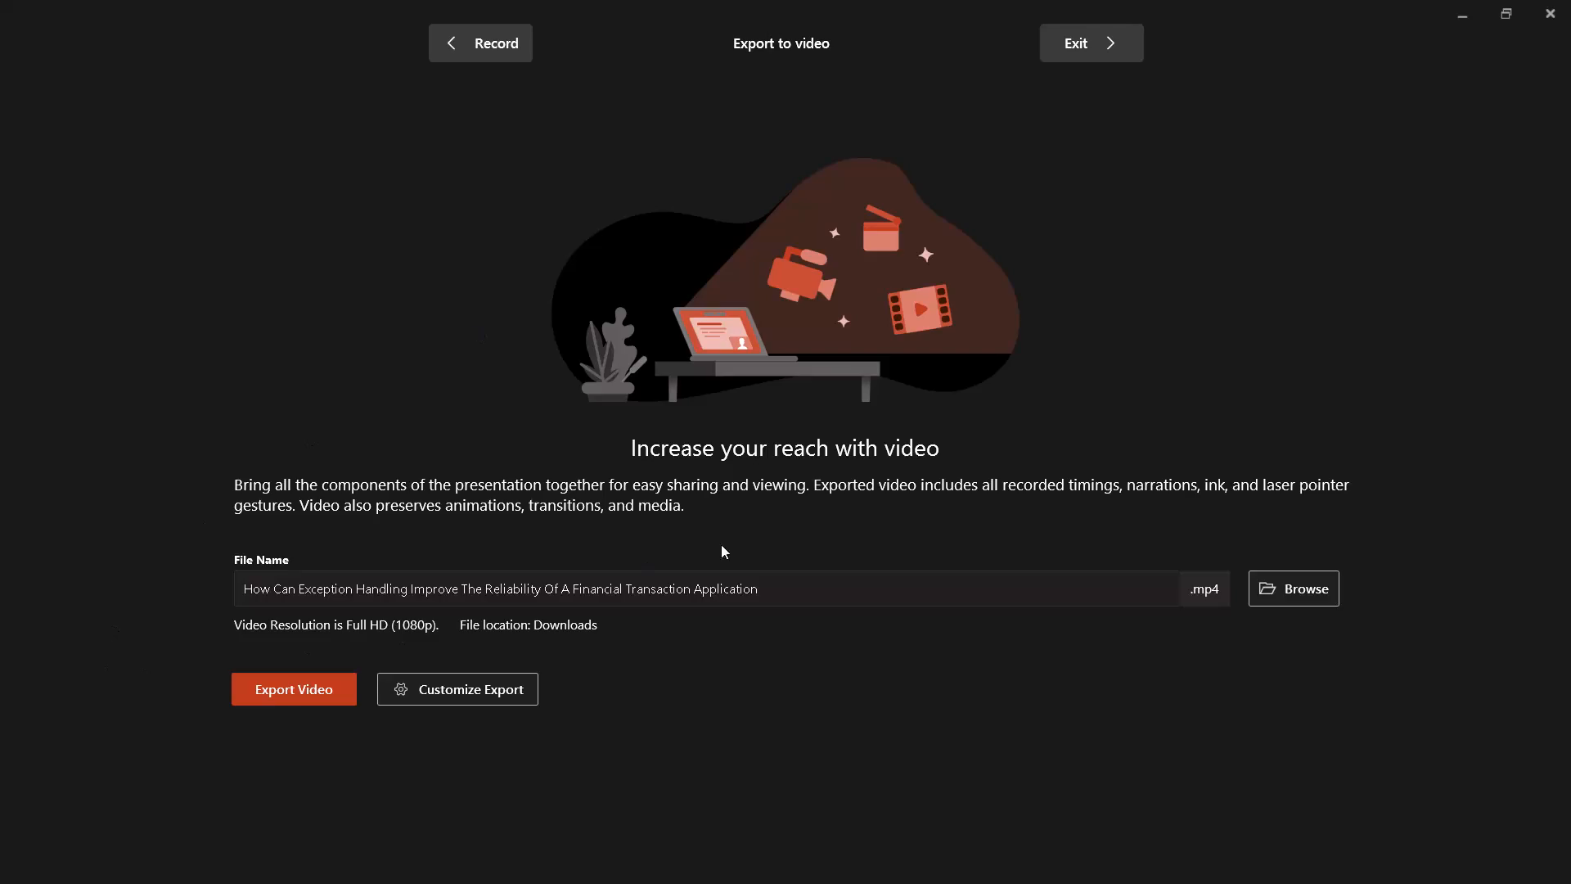
# Export the recorded presentation as an MP4 video, replacing the suggested file name with "sadp aat video".
pyautogui.click(808, 601)
pyautogui.press('BackSpace')
pyautogui.press('BackSpace')
pyautogui.press('BackSpace')
pyautogui.press('BackSpace')
pyautogui.press('BackSpace')
pyautogui.press('BackSpace')
pyautogui.press('BackSpace')
pyautogui.press('BackSpace')
pyautogui.press('BackSpace')
pyautogui.press('BackSpace')
pyautogui.press('BackSpace')
pyautogui.press('BackSpace')
pyautogui.press('BackSpace')
pyautogui.press('BackSpace')
pyautogui.press('BackSpace')
pyautogui.press('BackSpace')
pyautogui.press('BackSpace')
pyautogui.press('BackSpace')
pyautogui.press('BackSpace')
pyautogui.press('BackSpace')
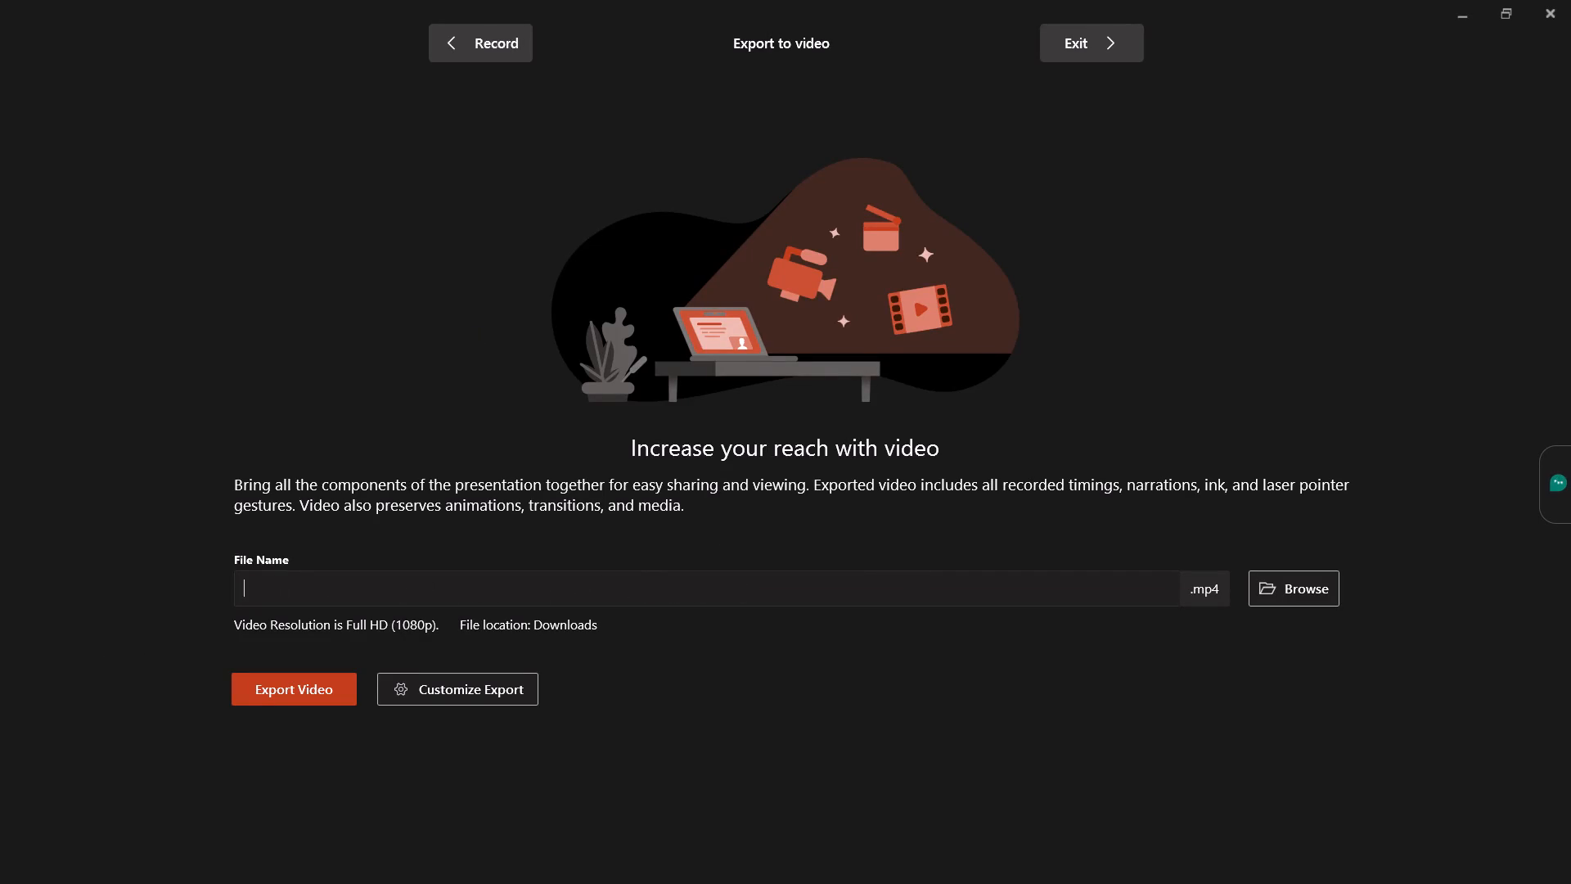
pyautogui.write('sadp aat video')
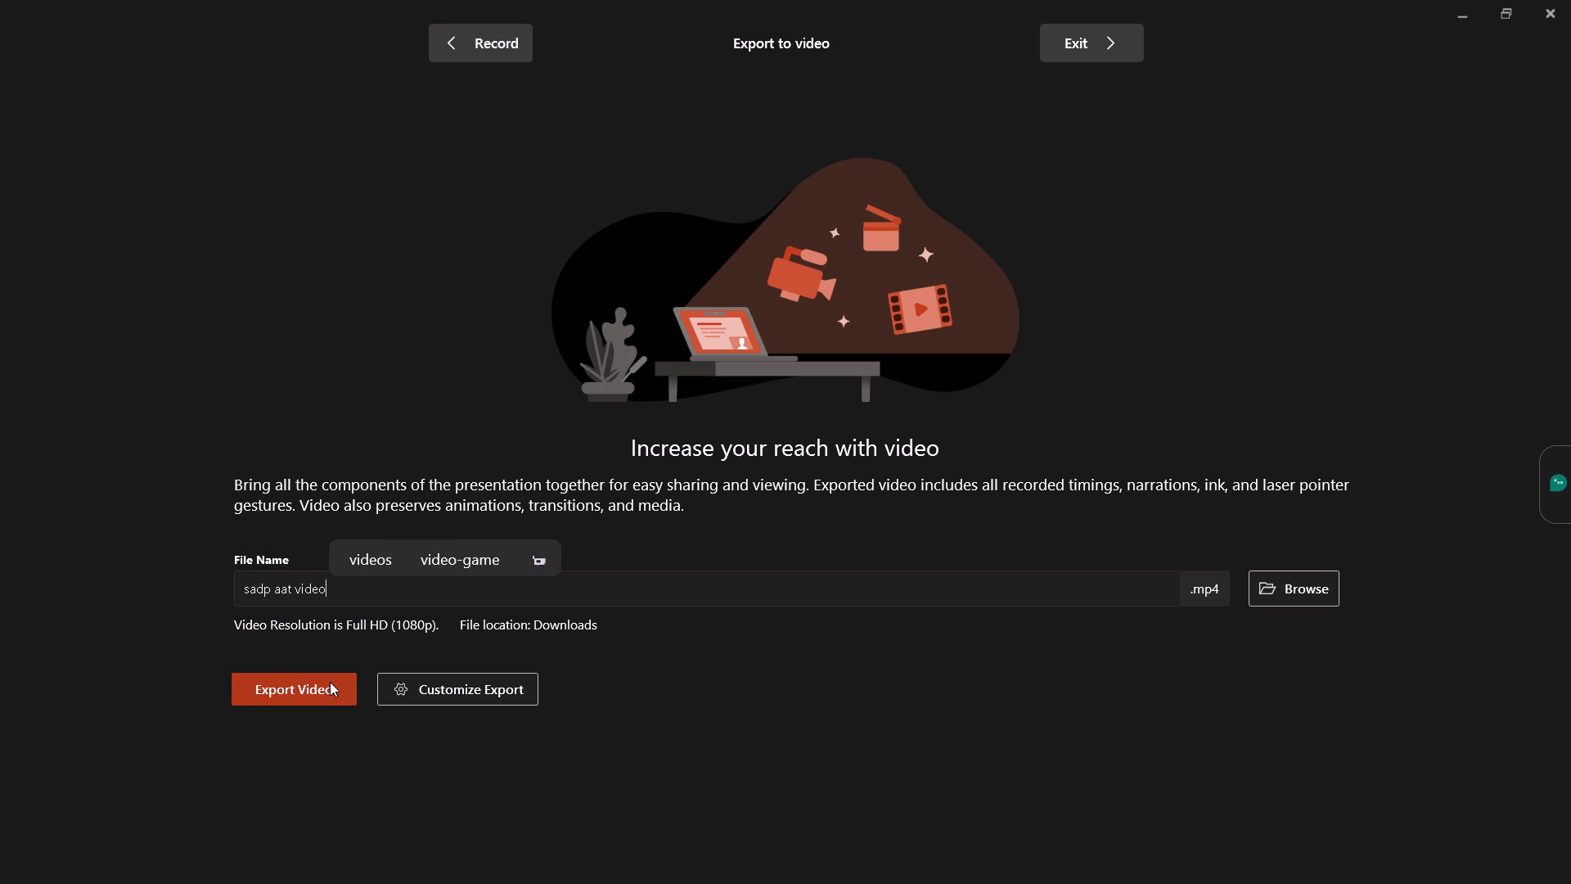
pyautogui.click(329, 682)
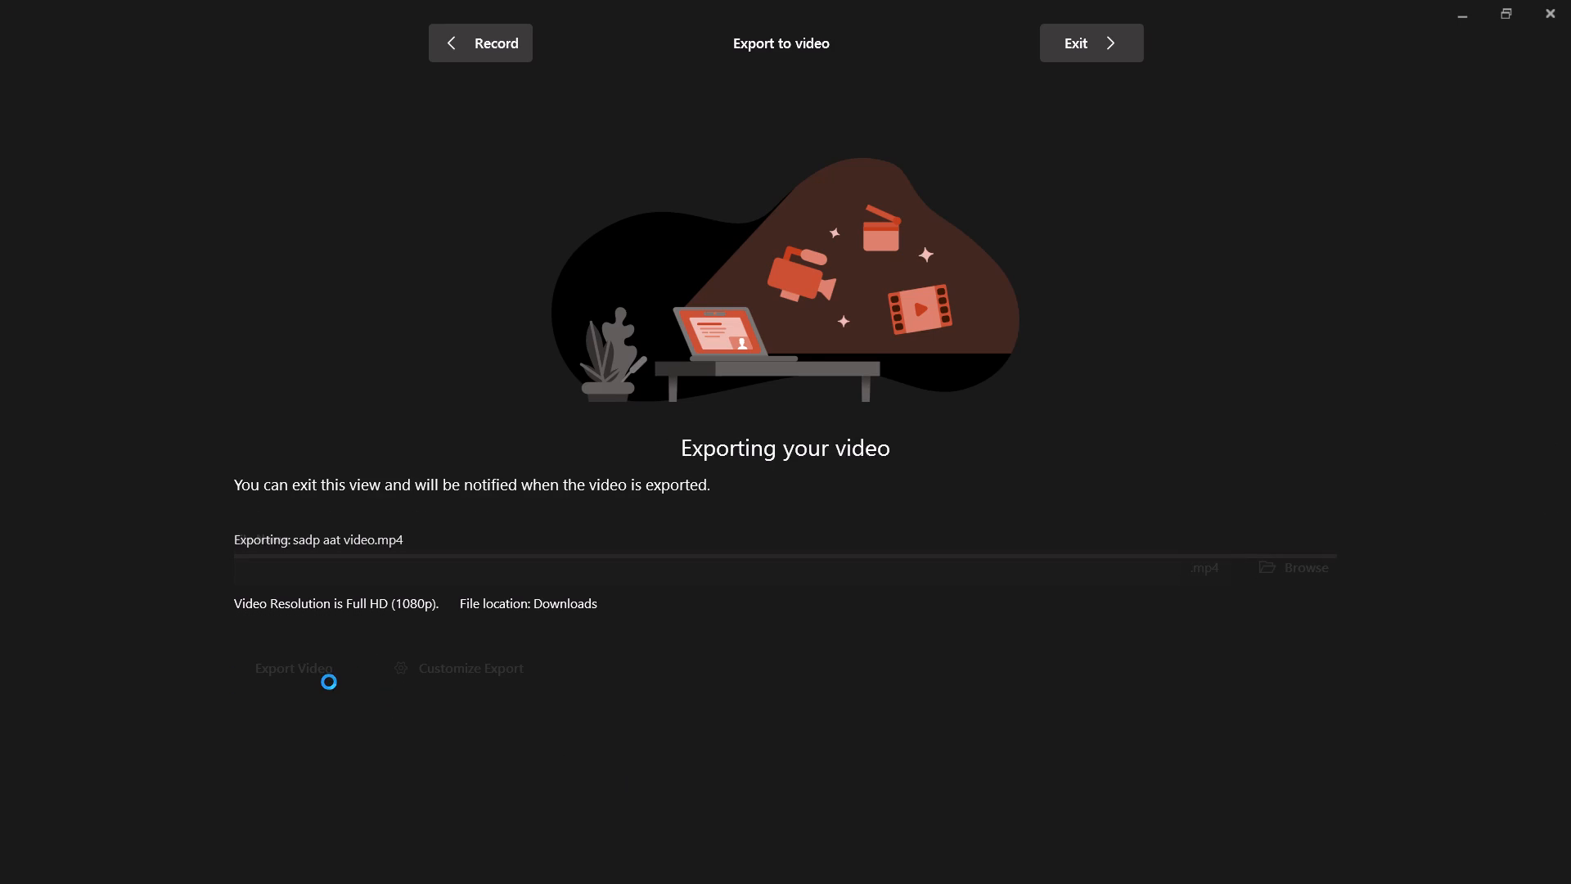
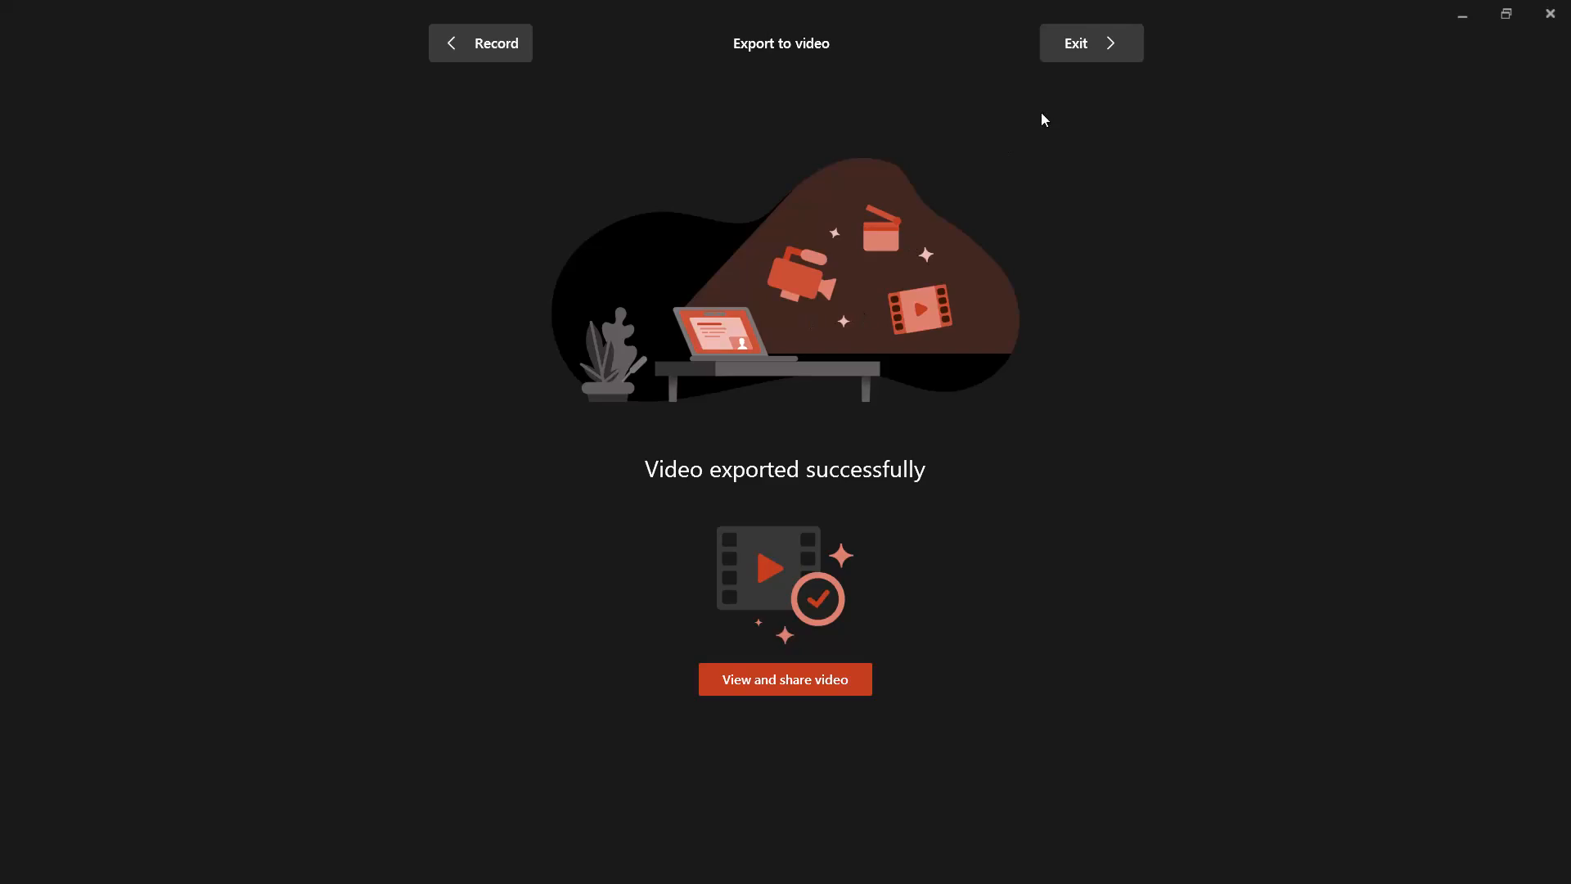
# Exit the video export view and close the exception-handling presentation, saving its changes in the Downloads folder.
pyautogui.click(1087, 30)
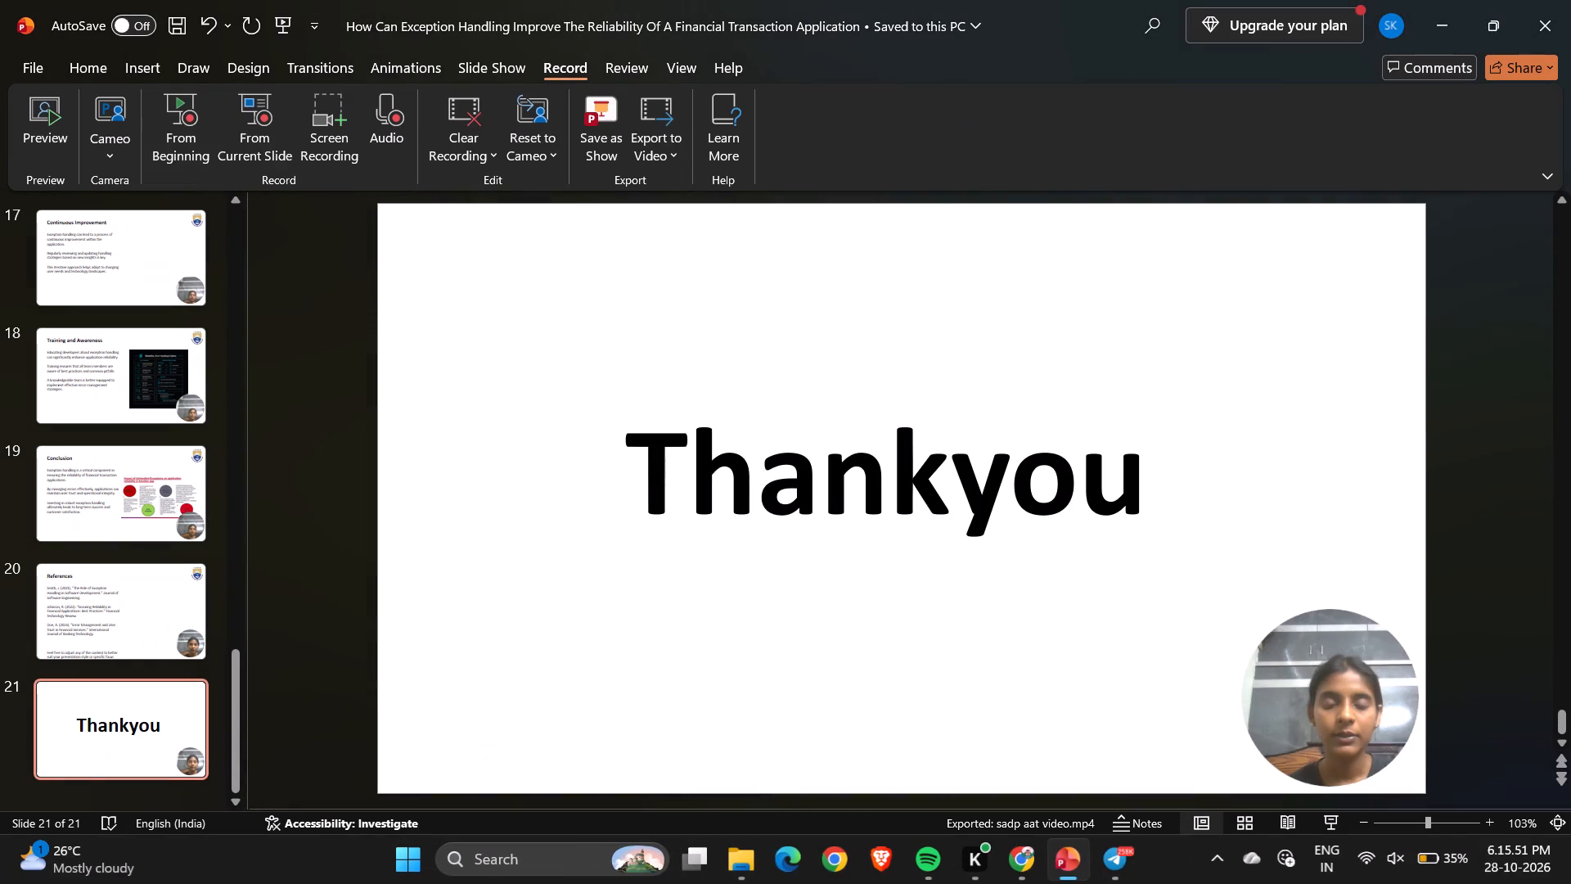
pyautogui.click(1570, 0)
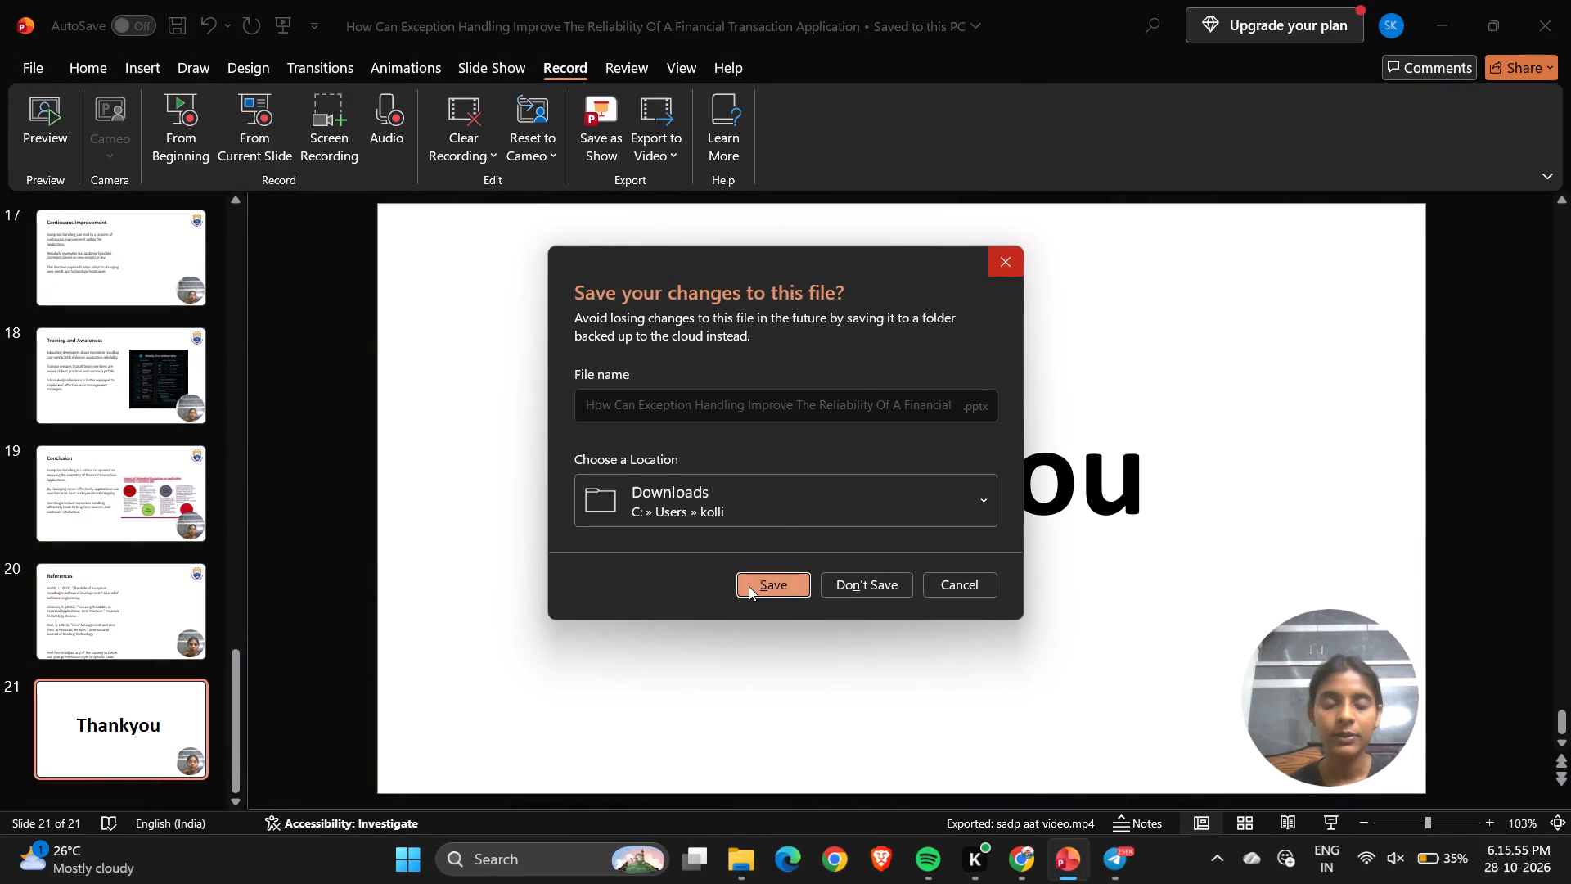
pyautogui.click(755, 582)
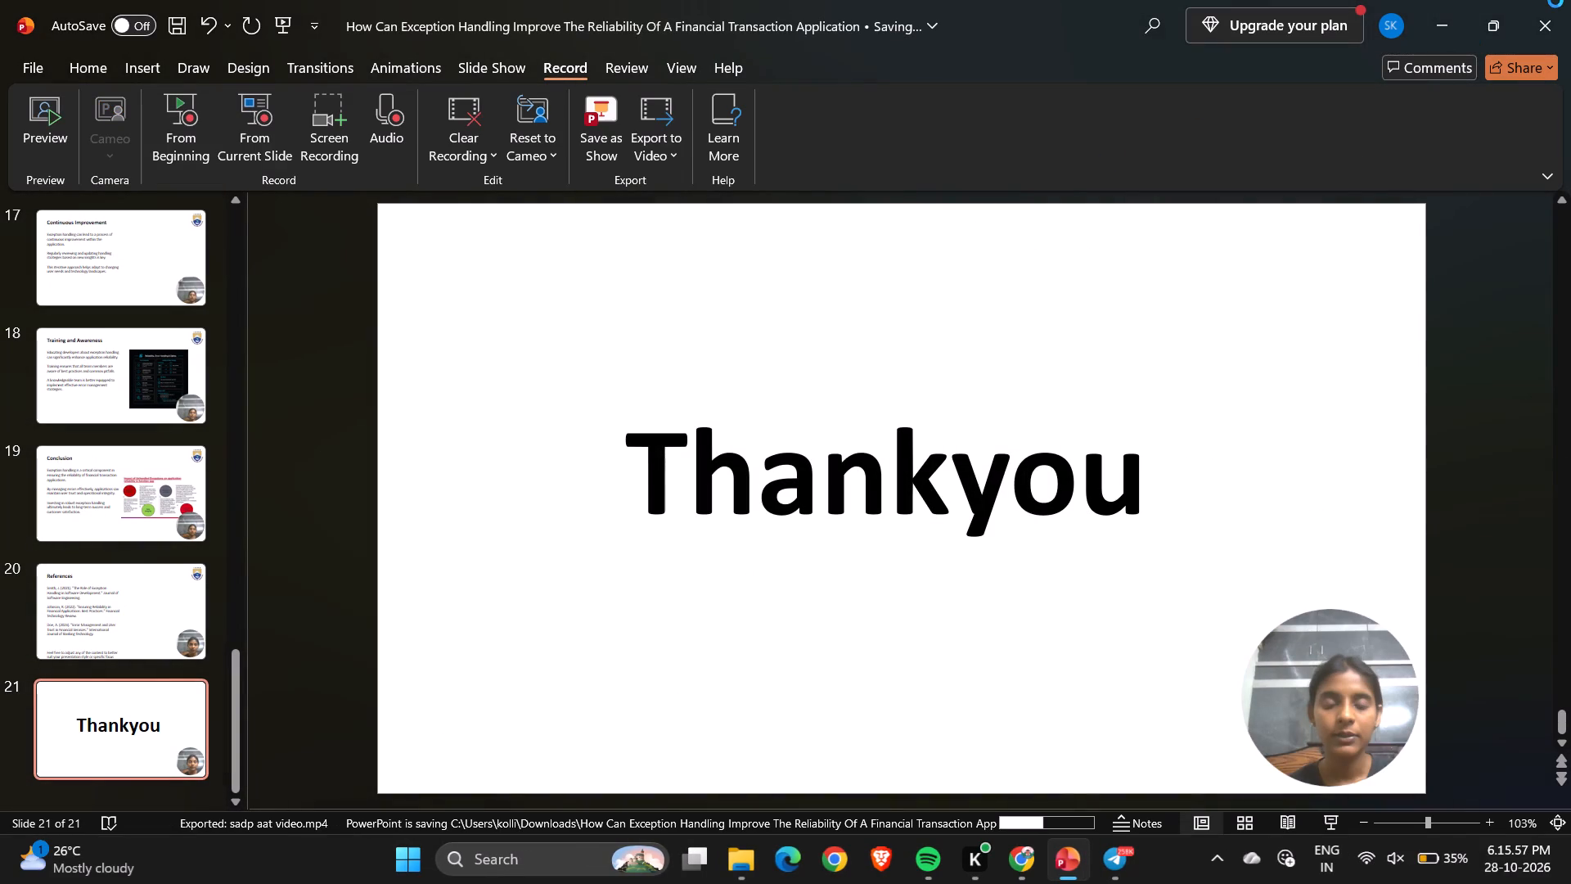